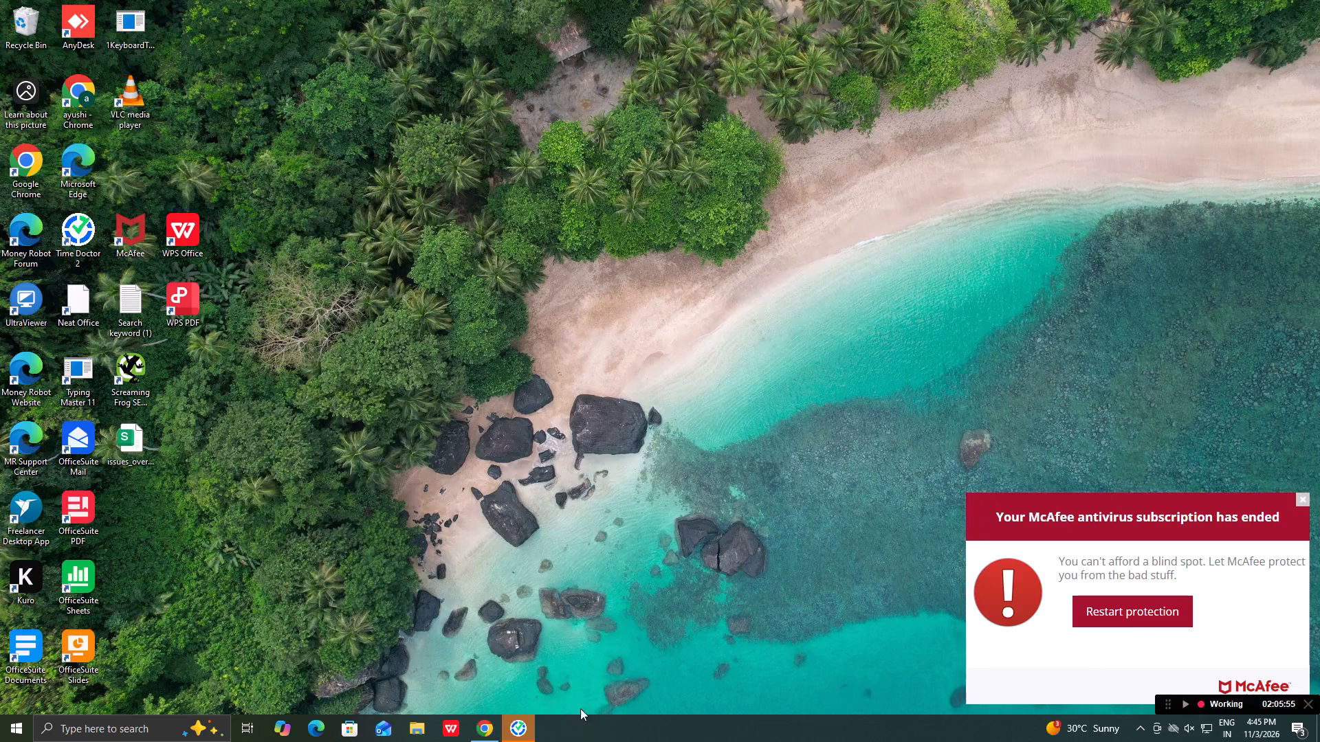
# Switch to Chrome and open the V profile's window showing the SimpleMind Technologies One Month Content Social Media Calendar document.
pyautogui.click(489, 737)
pyautogui.click(1277, 43)
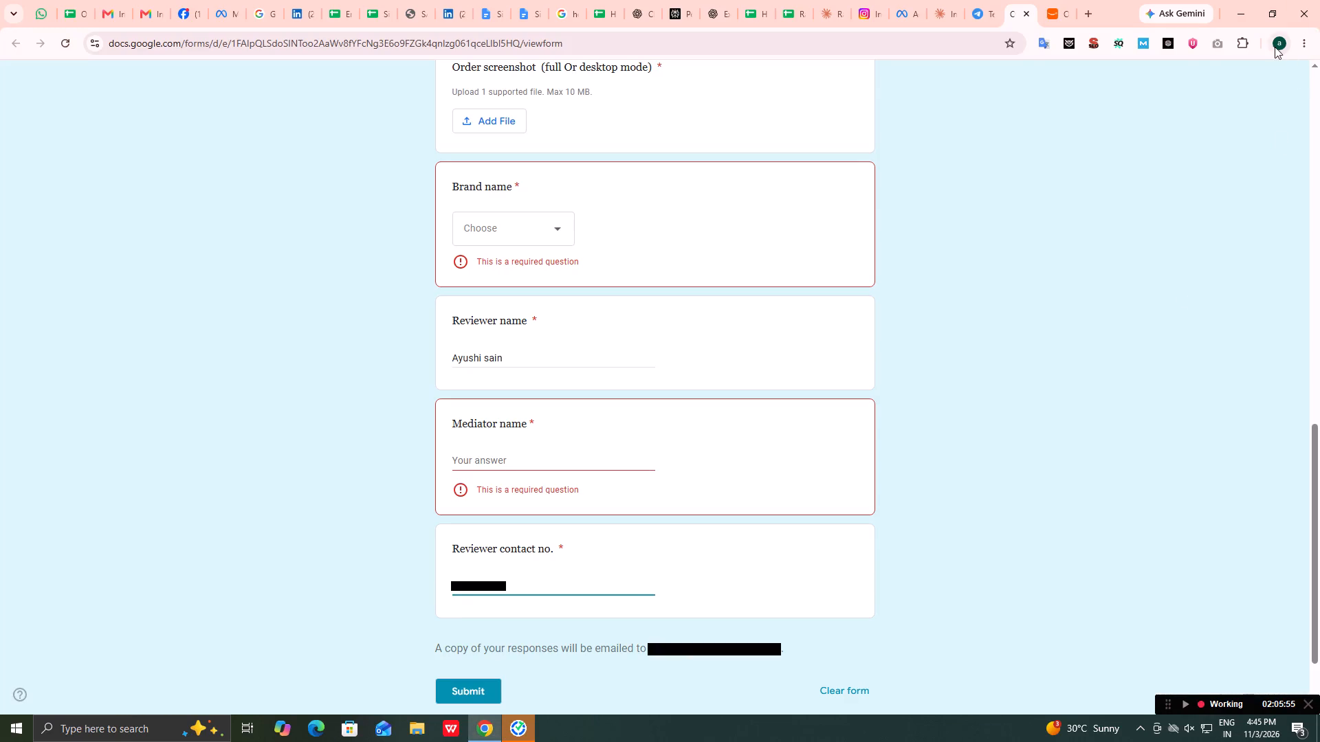
pyautogui.click(1111, 604)
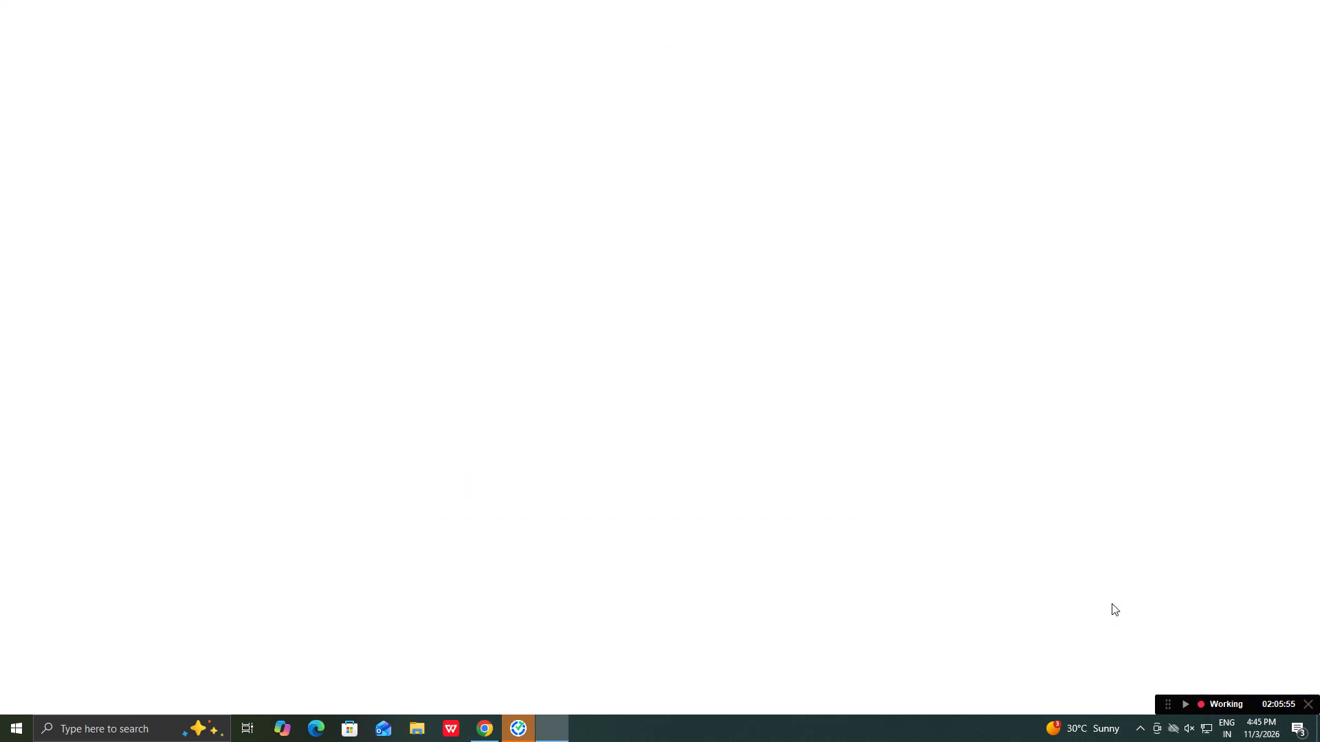
pyautogui.click(1277, 130)
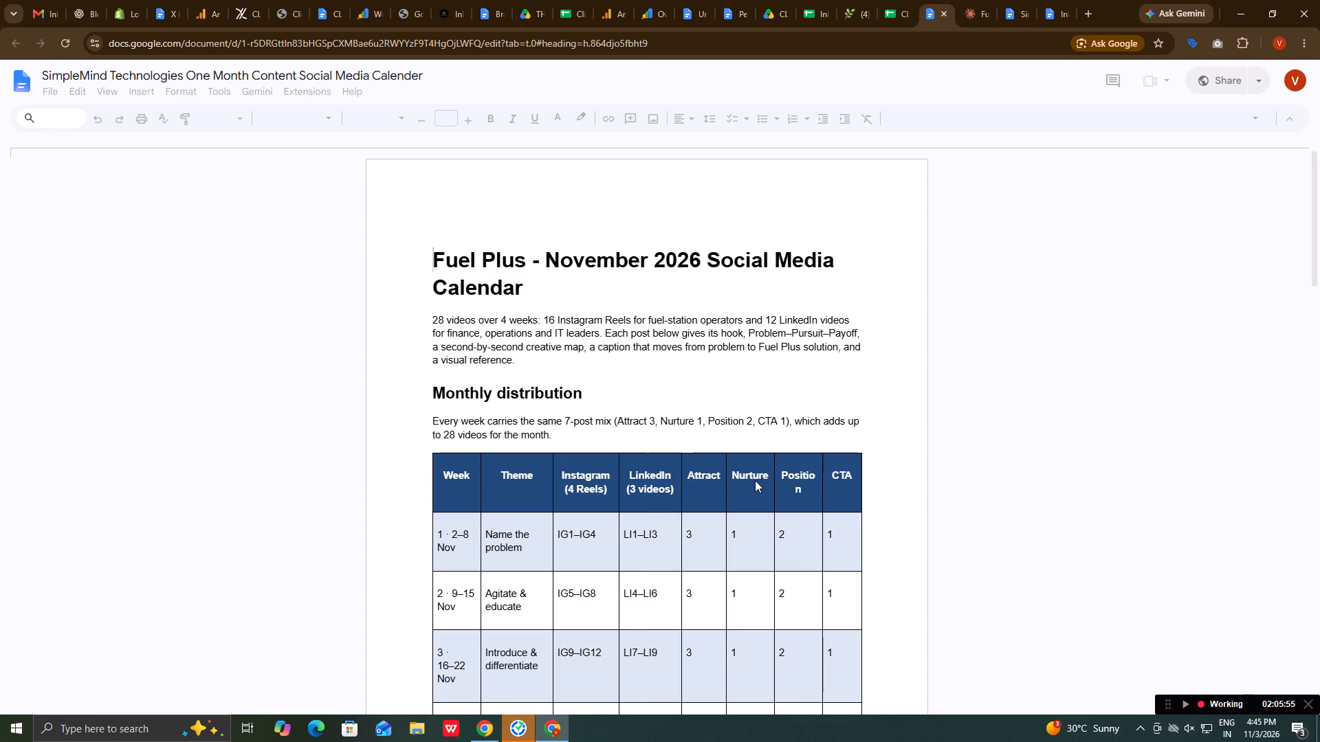
# Review the Fuel Plus November 2026 calendar, from the monthly distribution table through the week 1–4 post schedule to Week 1 · Instagram.
pyautogui.scroll(-4, 755, 480)
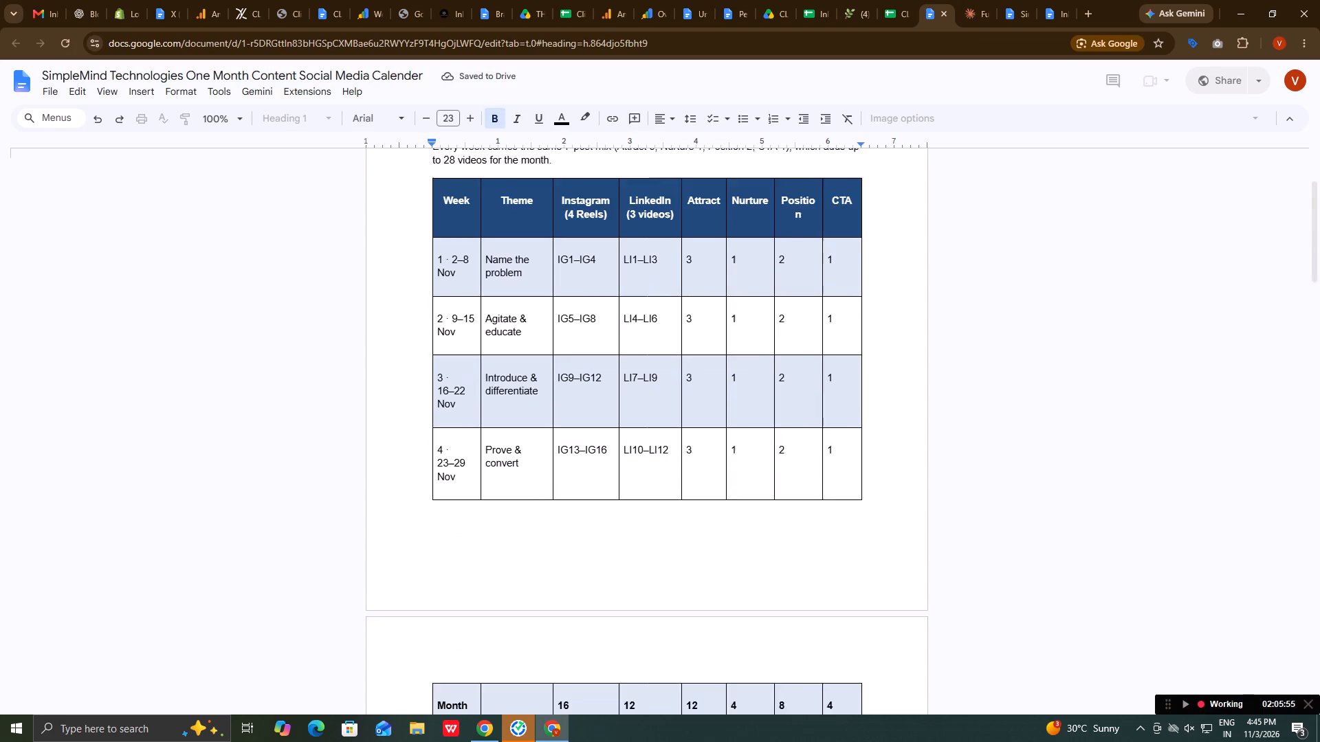
pyautogui.scroll(-16, 755, 480)
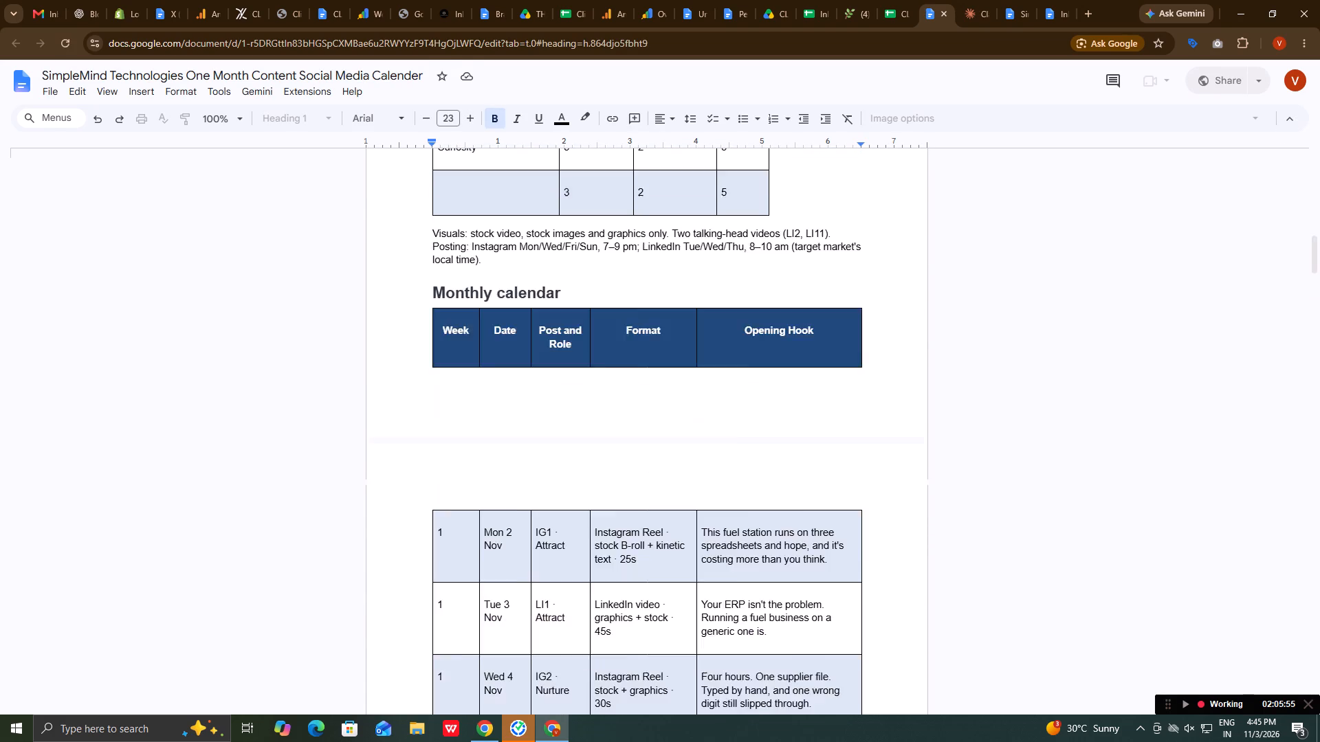
pyautogui.scroll(1, 755, 480)
pyautogui.scroll(-5, 755, 480)
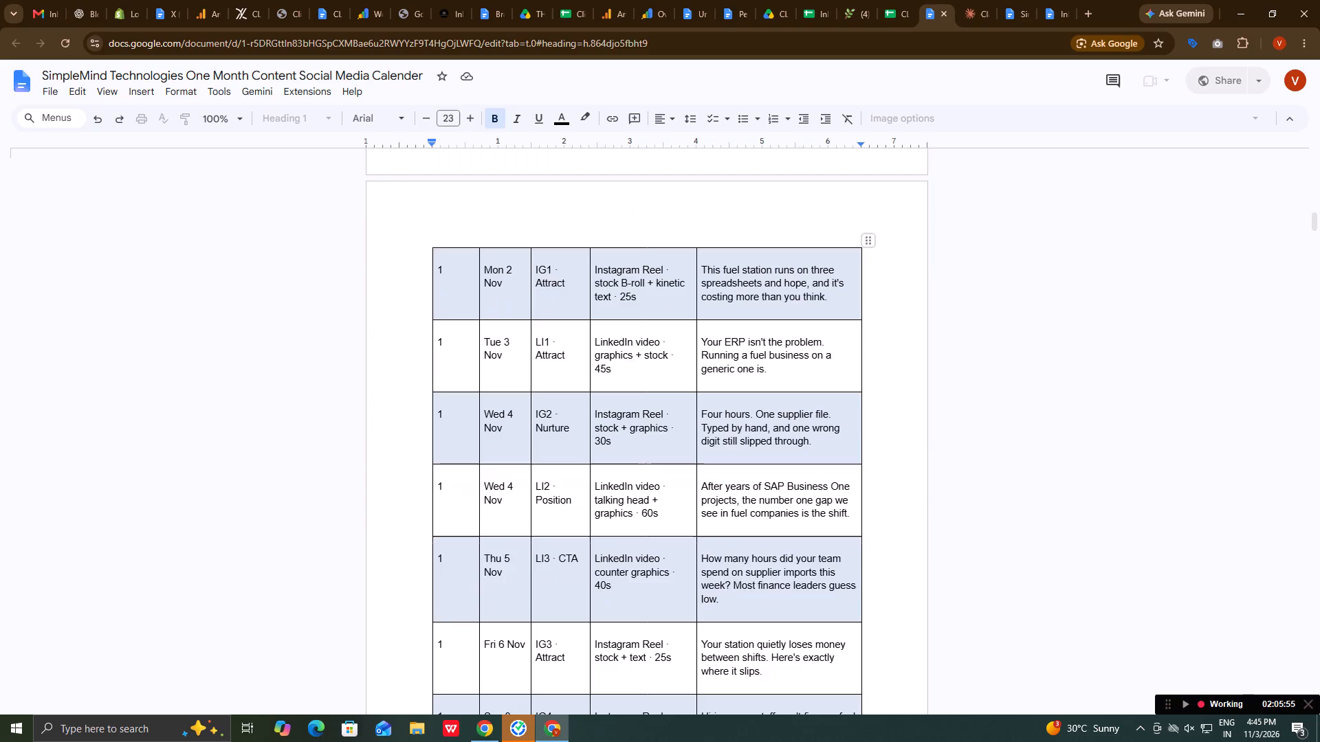
pyautogui.scroll(-3, 755, 480)
pyautogui.scroll(1, 755, 480)
pyautogui.scroll(-3, 755, 480)
pyautogui.scroll(1, 755, 480)
pyautogui.scroll(-6, 755, 480)
pyautogui.scroll(1, 755, 480)
pyautogui.scroll(-1, 755, 480)
pyautogui.scroll(2, 755, 480)
pyautogui.scroll(-3, 755, 480)
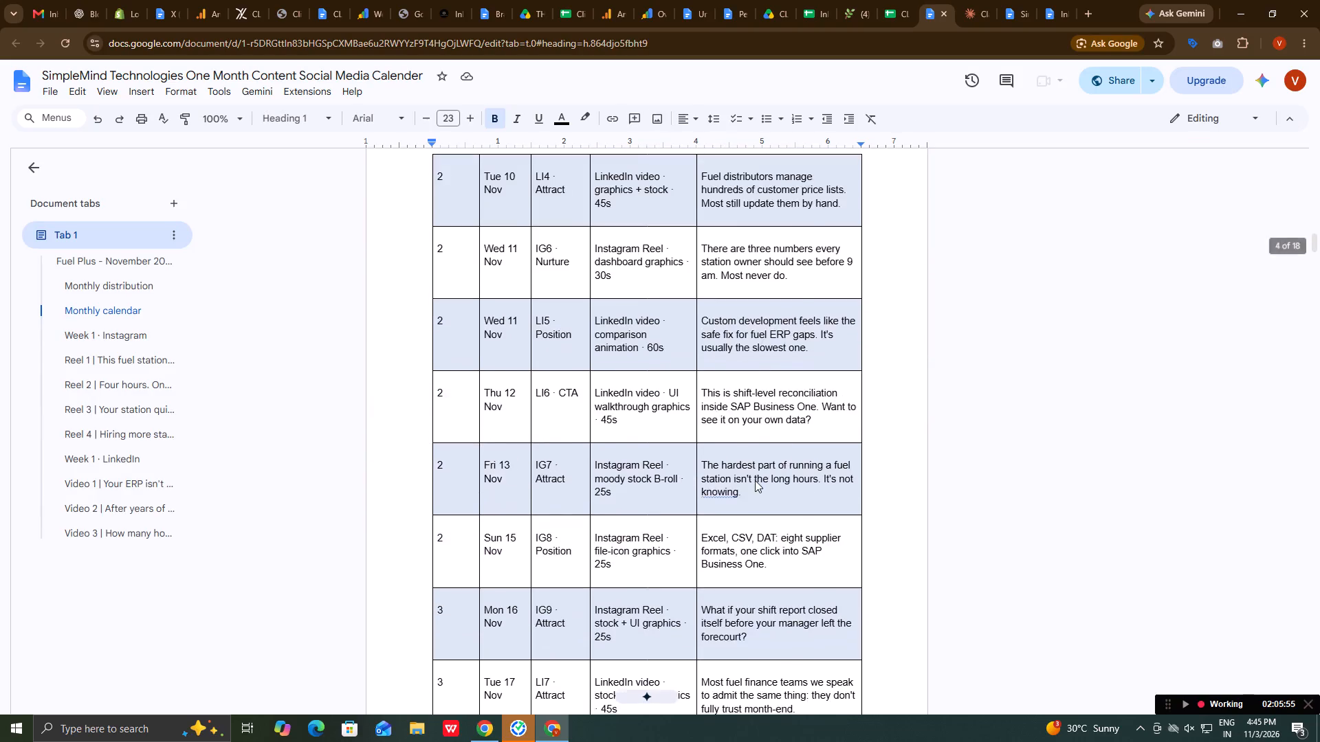
pyautogui.scroll(-6, 755, 480)
pyautogui.scroll(1, 755, 480)
pyautogui.scroll(-1, 755, 480)
pyautogui.scroll(1, 755, 480)
pyautogui.scroll(-8, 755, 480)
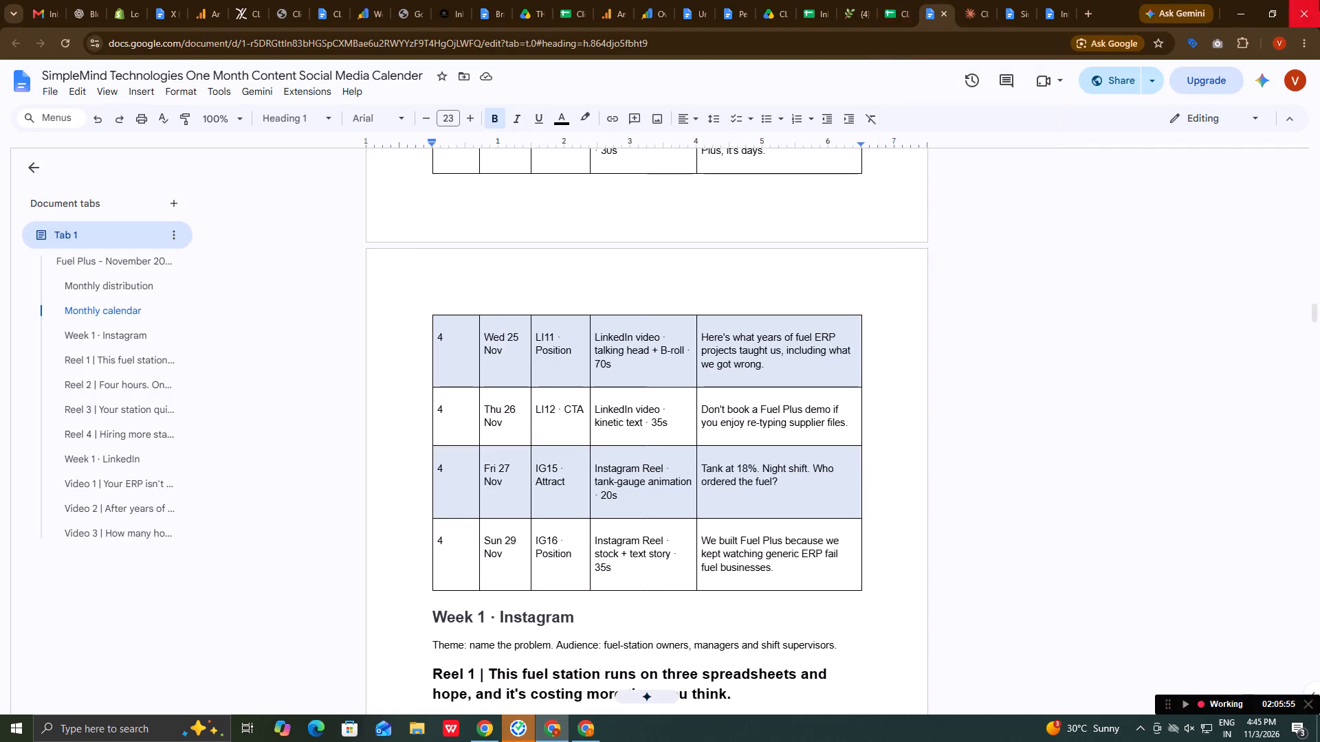
# Switch to the saurabh Chrome profile and bring up its browsing session with the Google Ads campaigns page.
pyautogui.click(1279, 42)
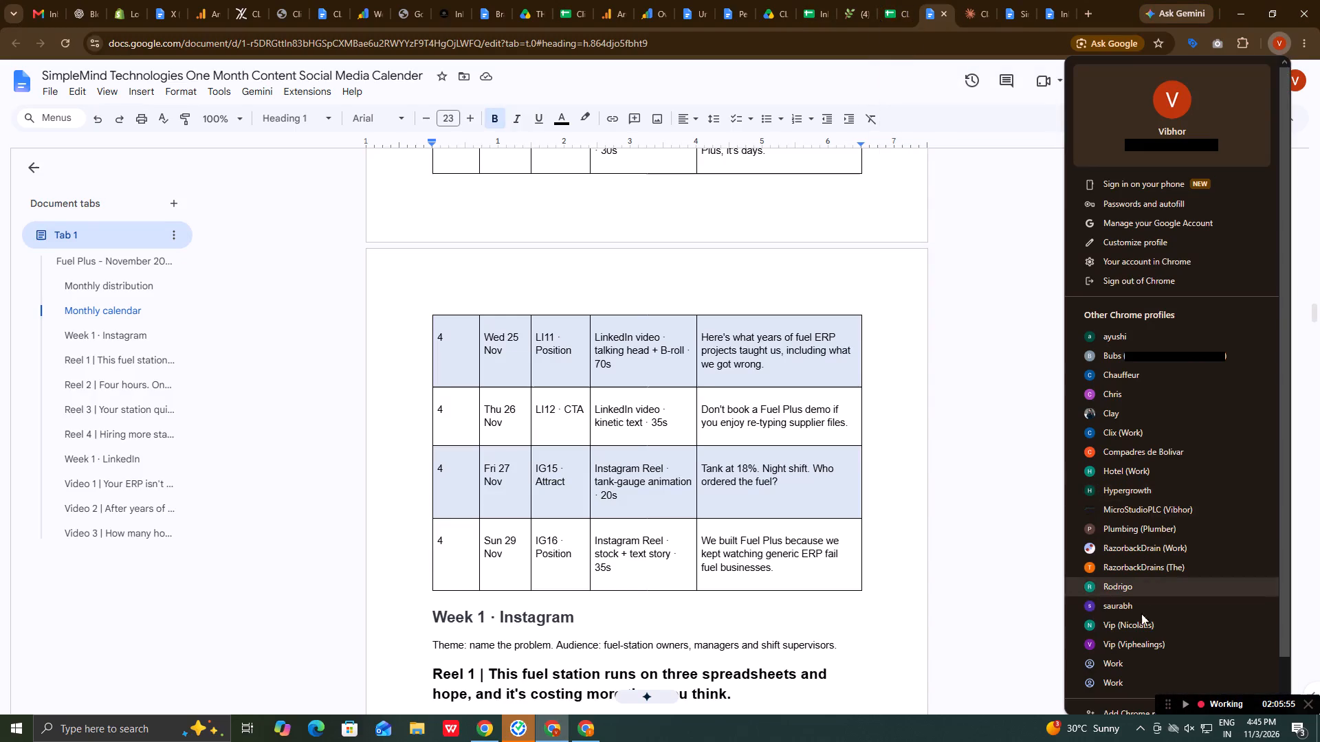
pyautogui.click(1115, 607)
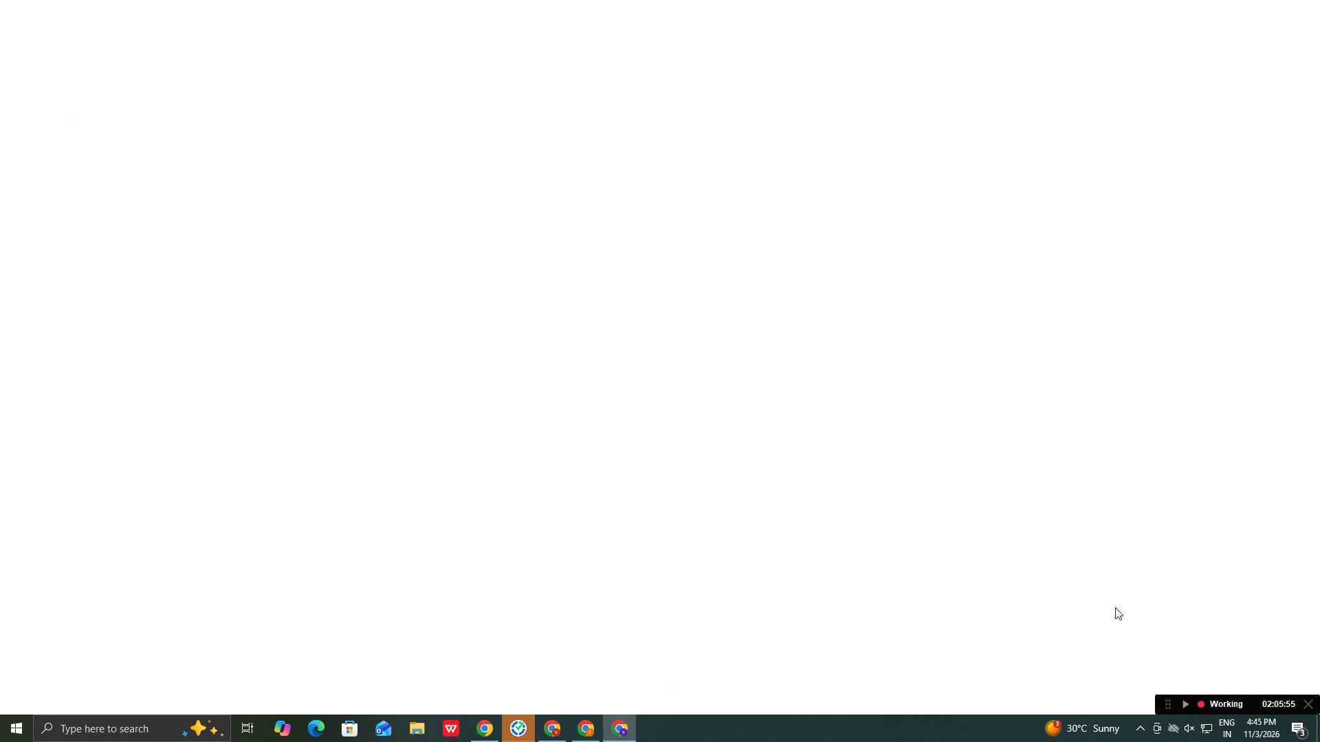
pyautogui.click(1281, 125)
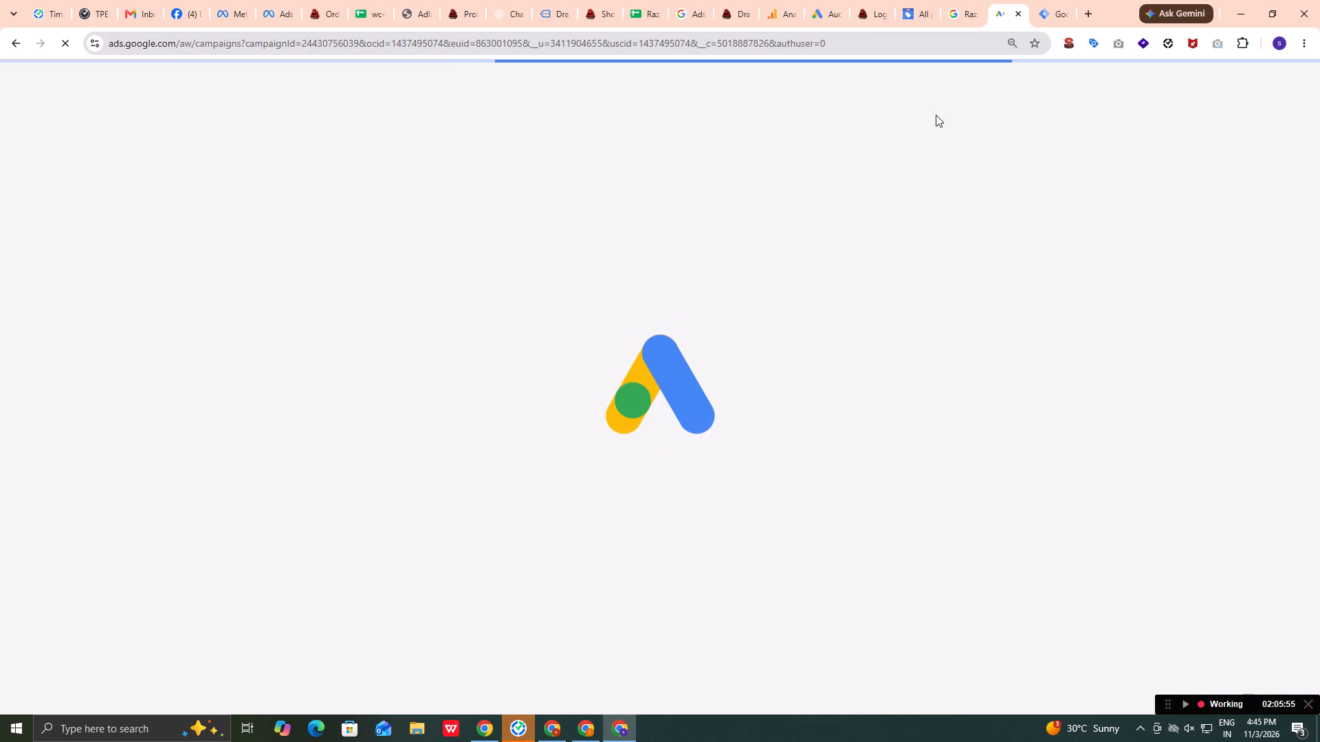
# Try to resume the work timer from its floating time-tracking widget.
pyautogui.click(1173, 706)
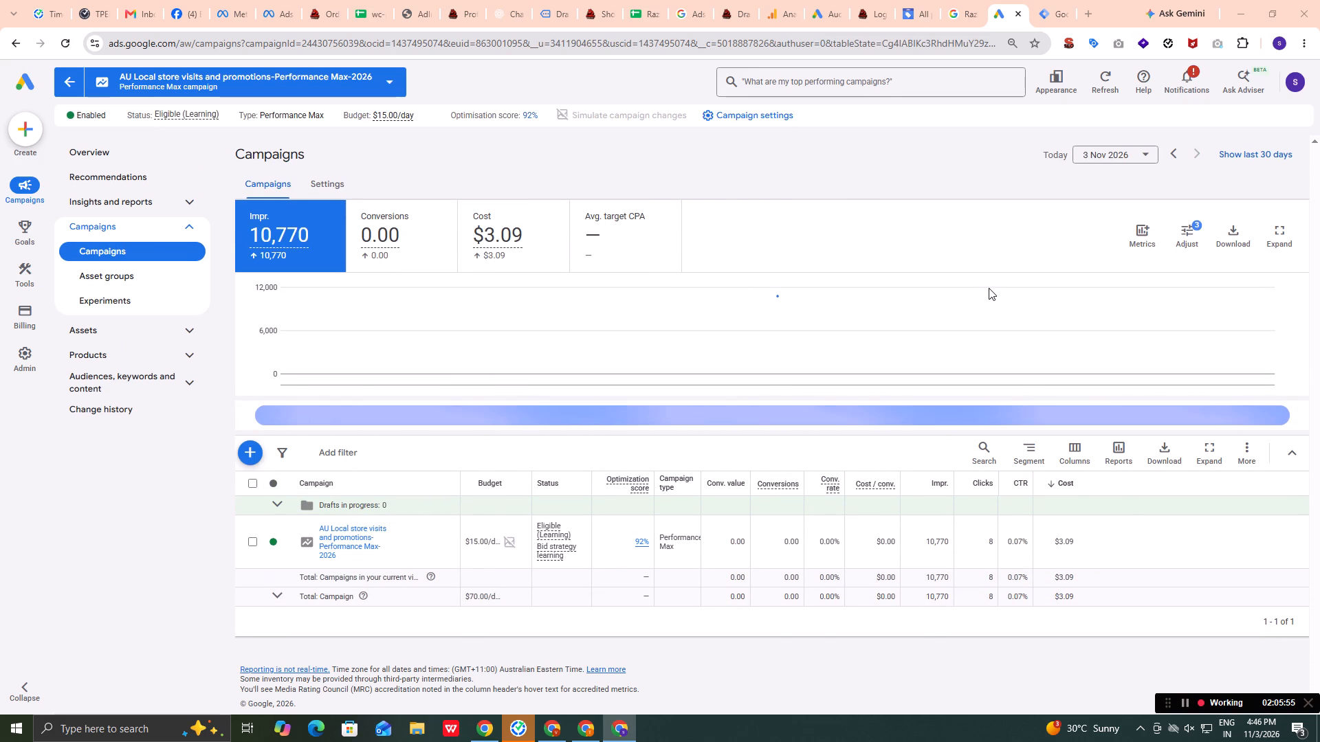
# Open the Local store AU asset group of the AU Local store visits and promotions-Performance Max-2026 campaign.
pyautogui.scroll(-1, 989, 288)
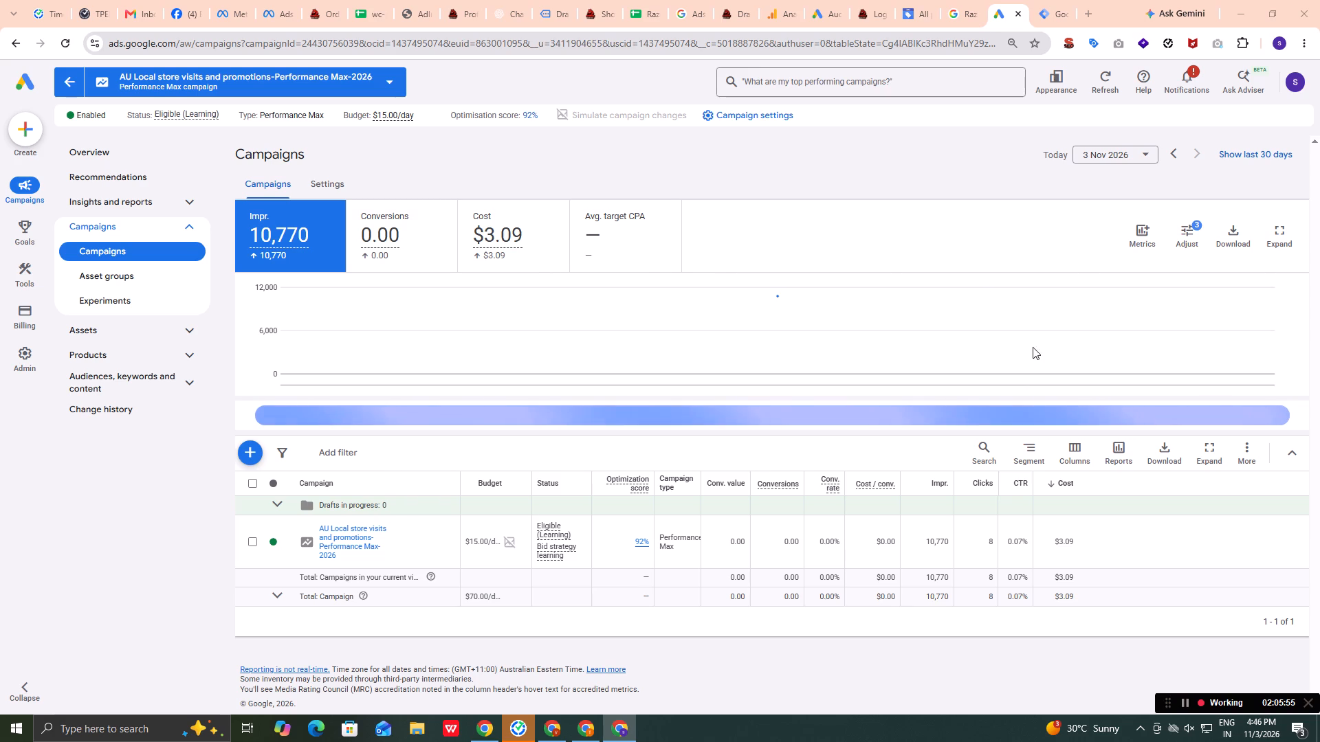
pyautogui.scroll(-1, 940, 556)
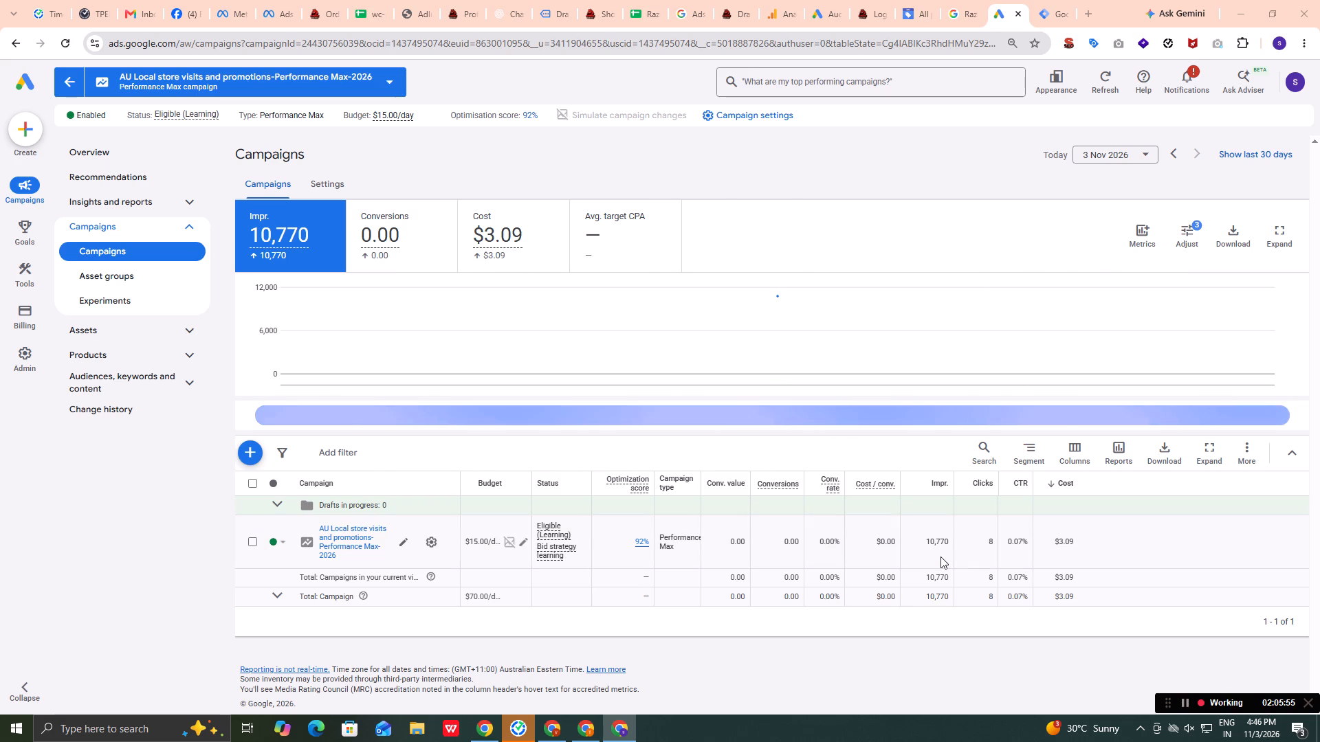
pyautogui.scroll(1, 940, 556)
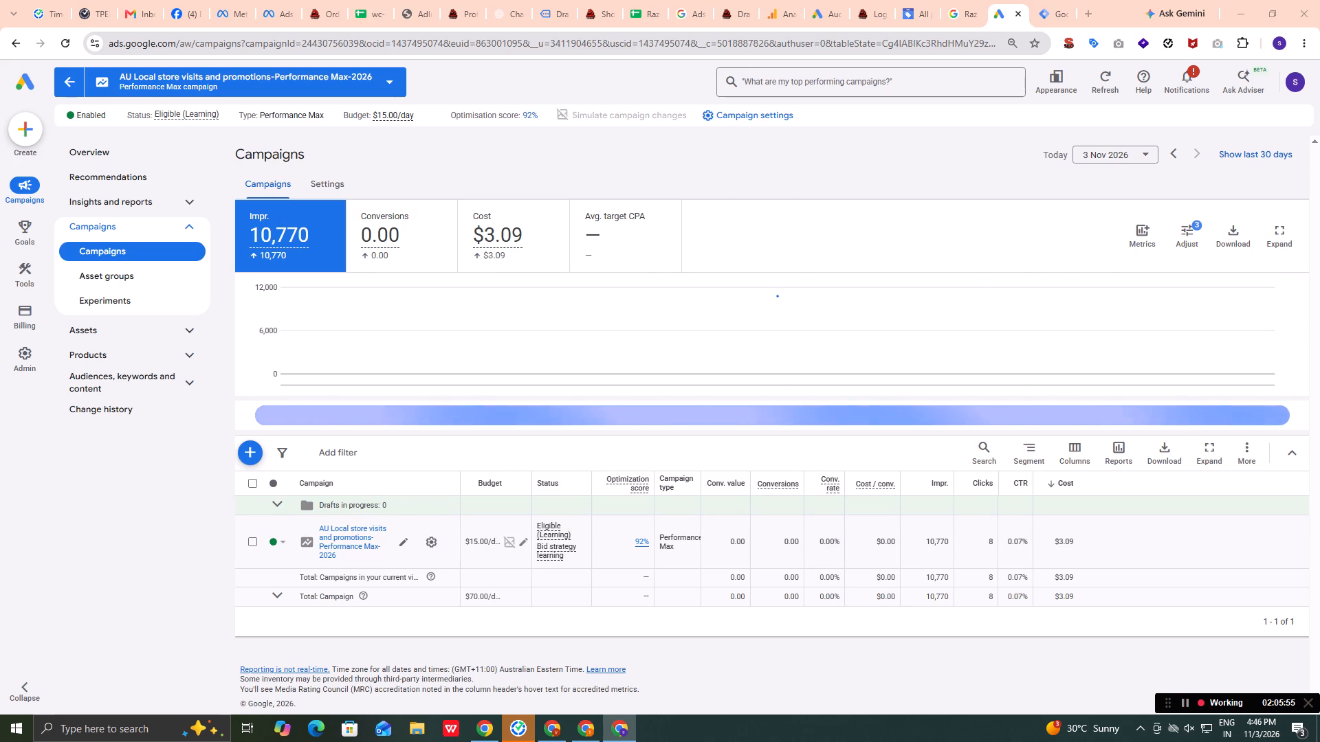
pyautogui.doubleClick(348, 546)
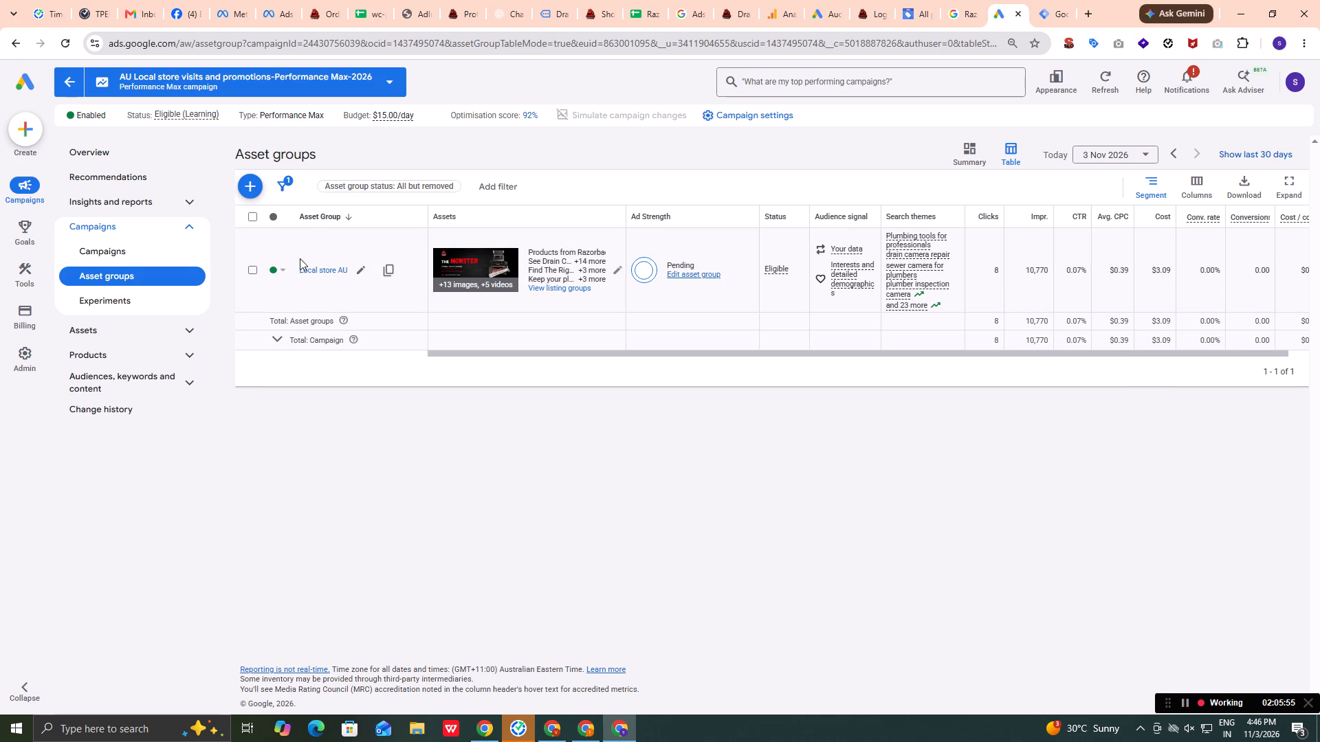
pyautogui.doubleClick(340, 271)
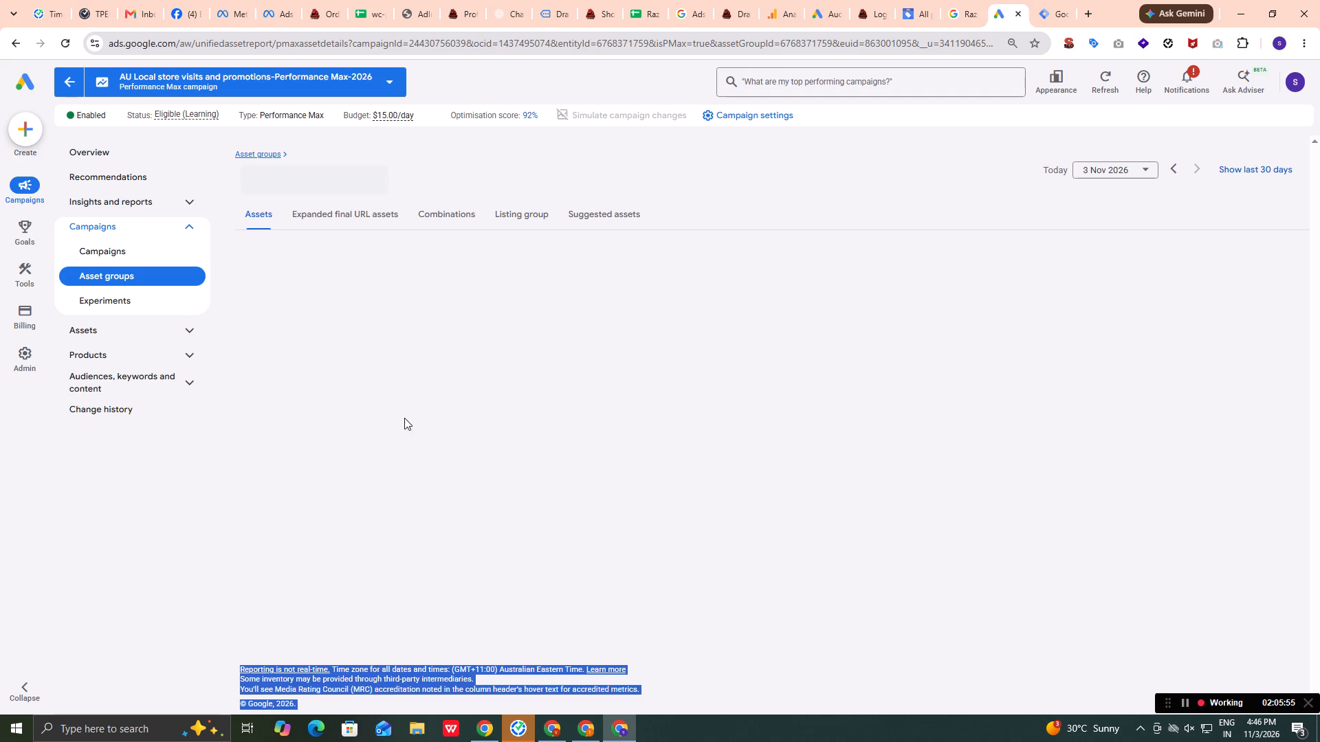
pyautogui.click(469, 153)
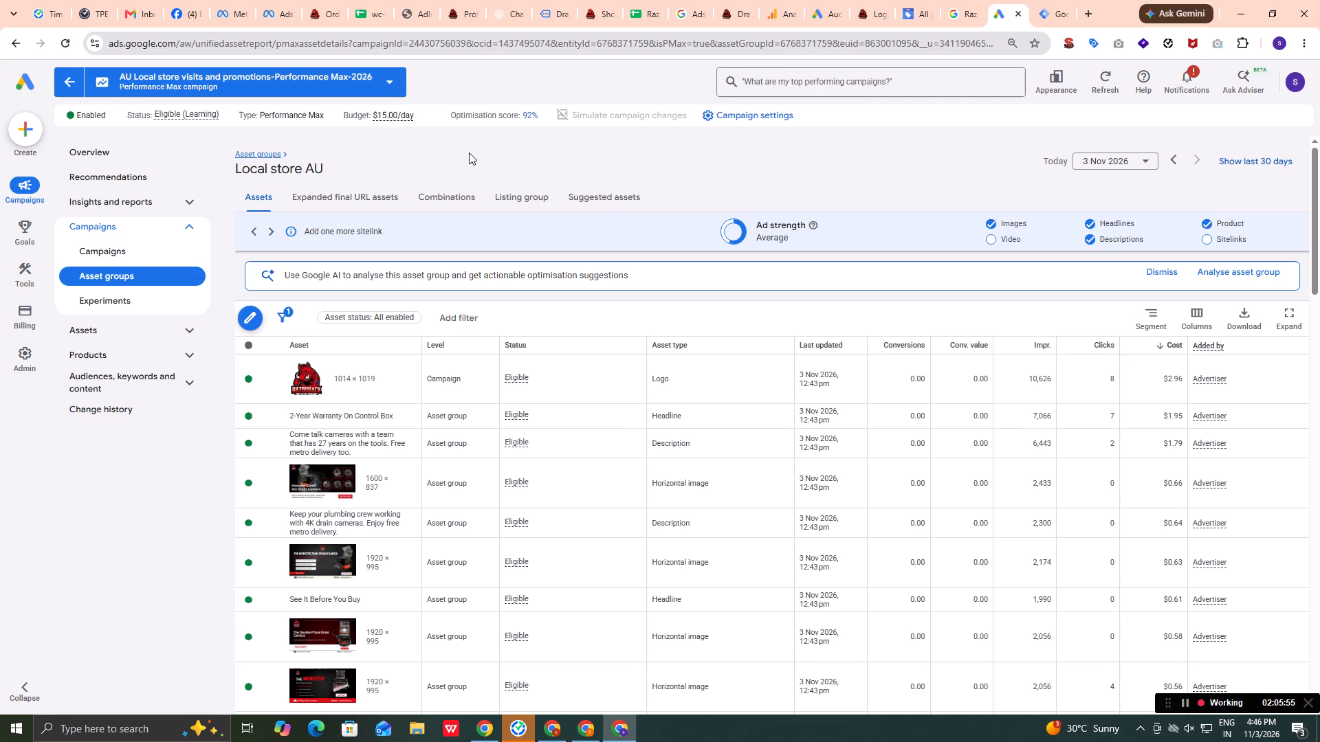
# Examine the assets of the Local store AU asset group, including their types, status and performance.
pyautogui.scroll(-1, 469, 153)
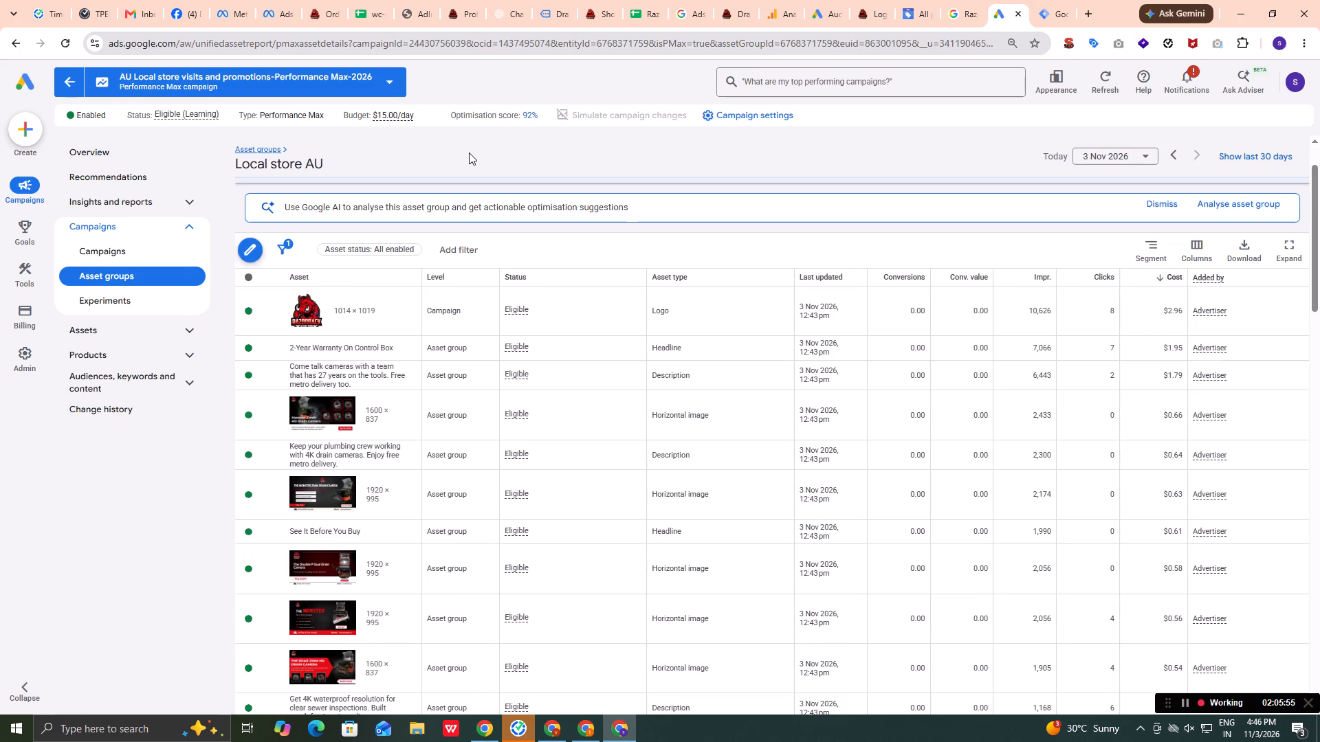
pyautogui.scroll(-2, 469, 153)
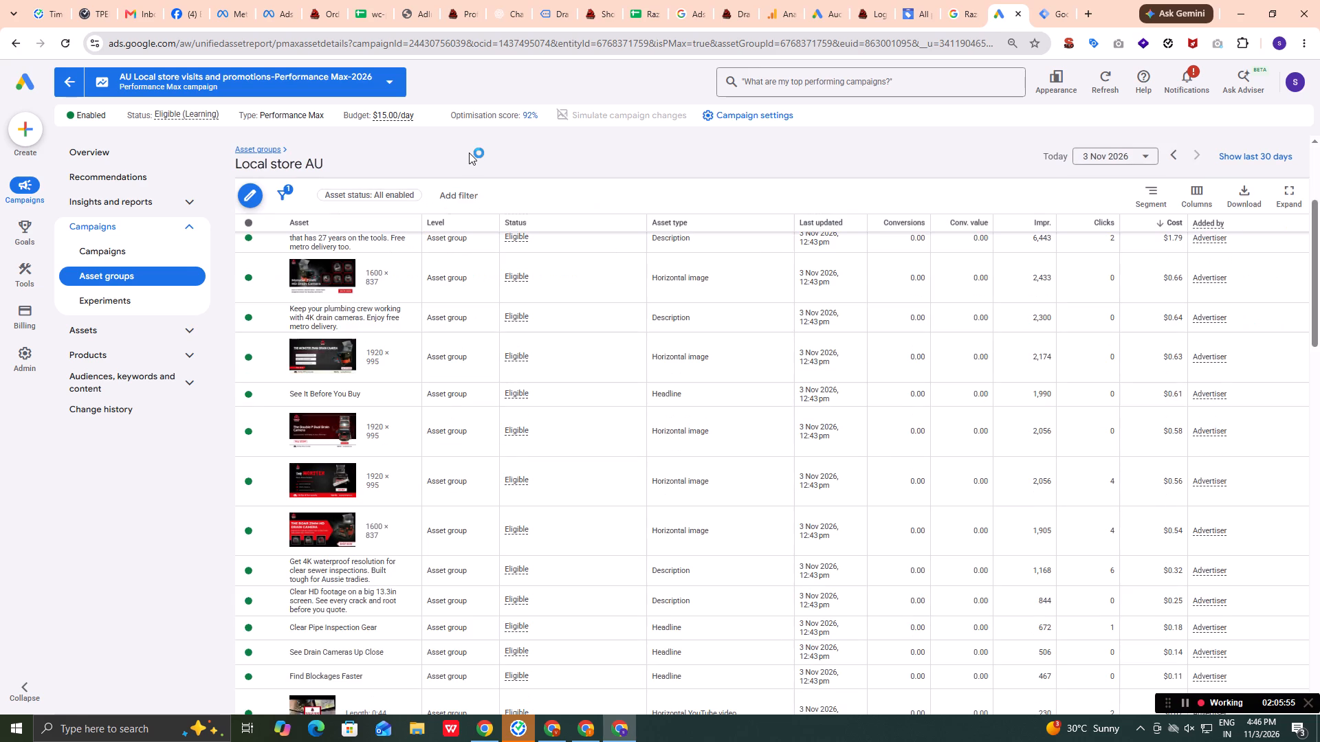
pyautogui.scroll(-4, 469, 153)
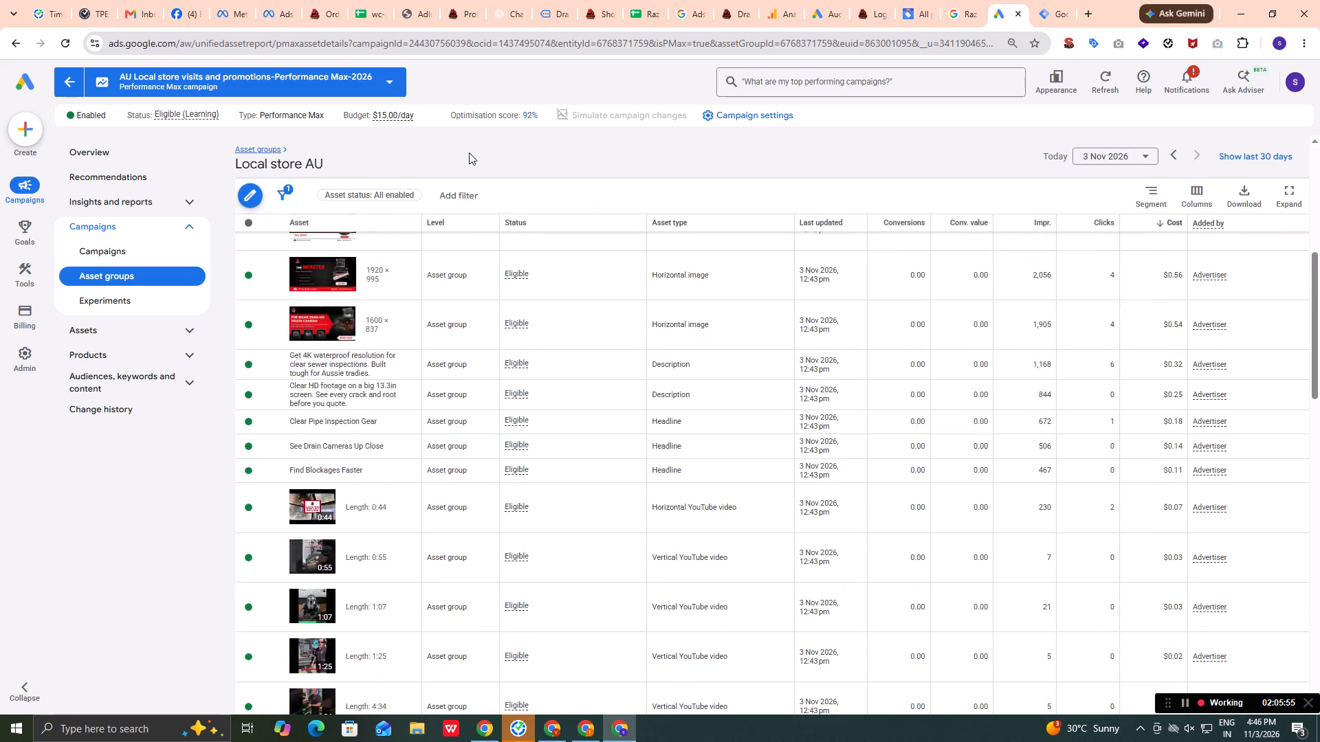
pyautogui.scroll(-1, 469, 153)
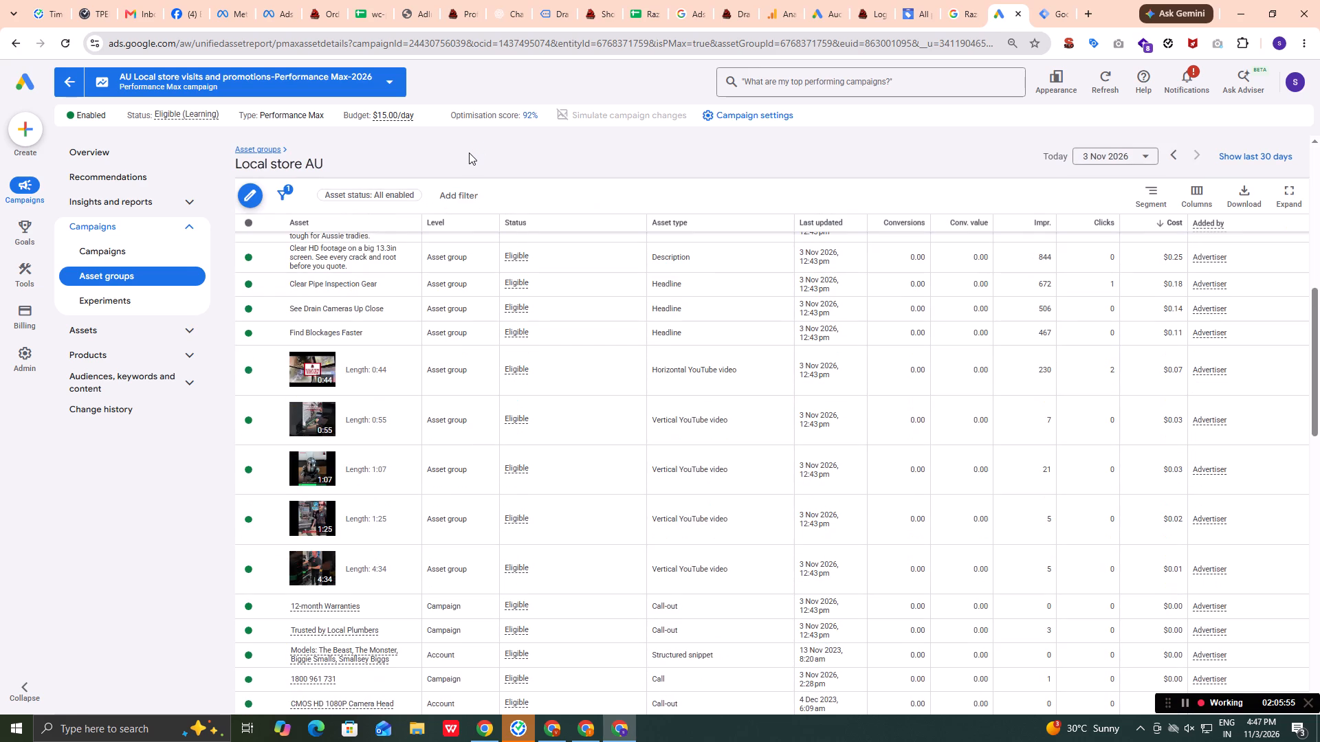
pyautogui.scroll(2, 469, 153)
pyautogui.scroll(-4, 469, 153)
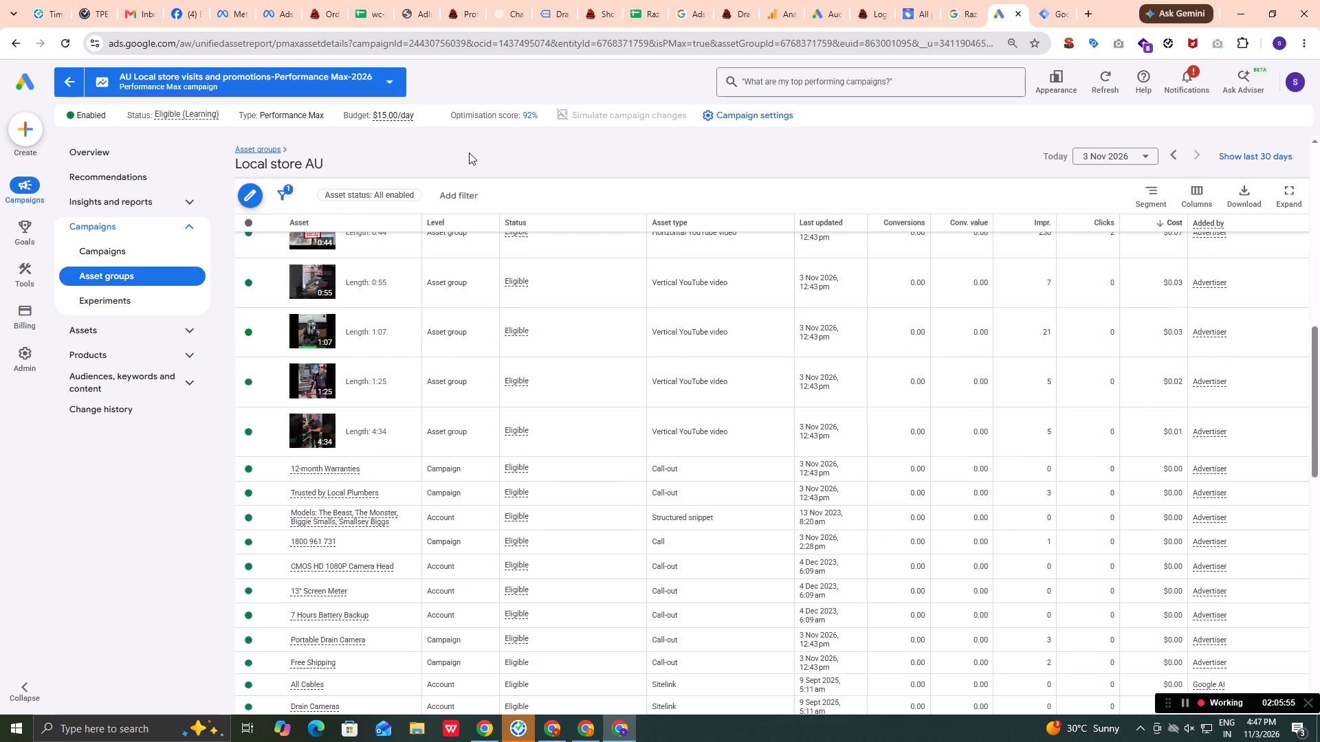
pyautogui.scroll(-3, 469, 153)
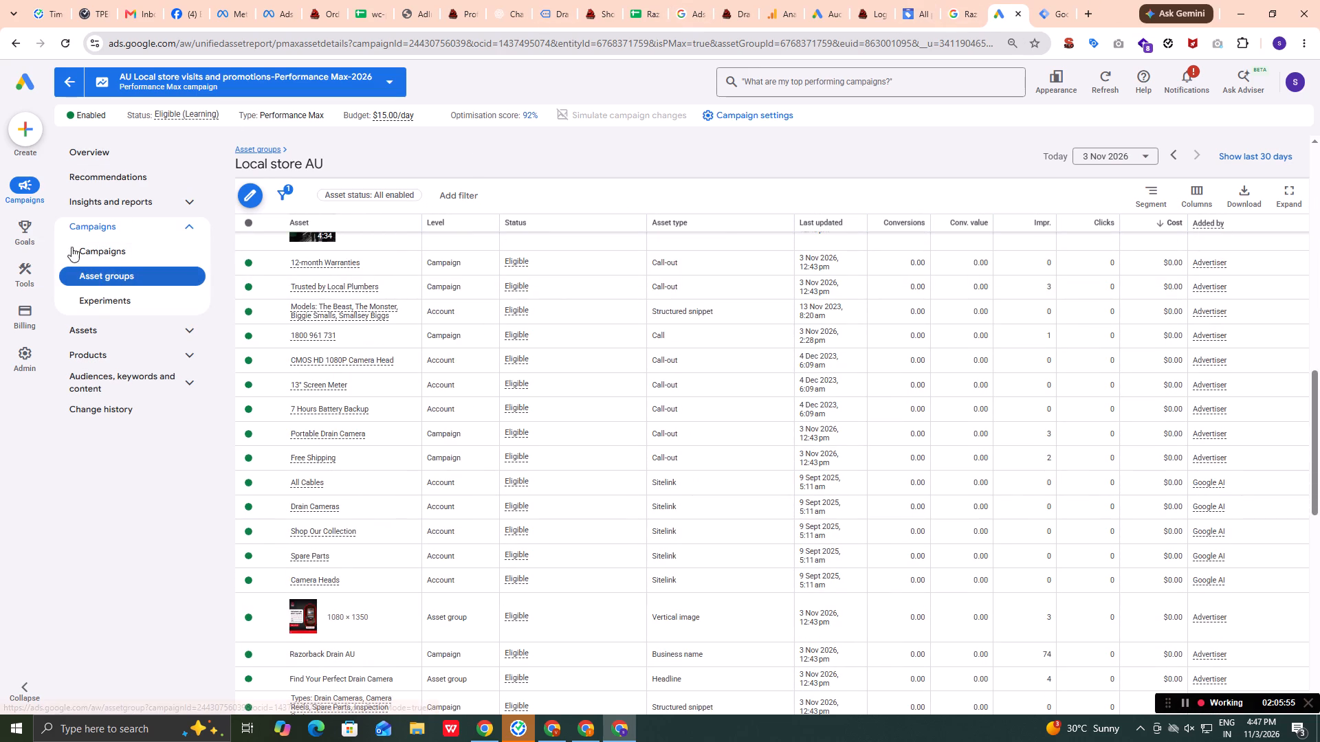
# Open the account's conversion goals summary.
pyautogui.click(30, 235)
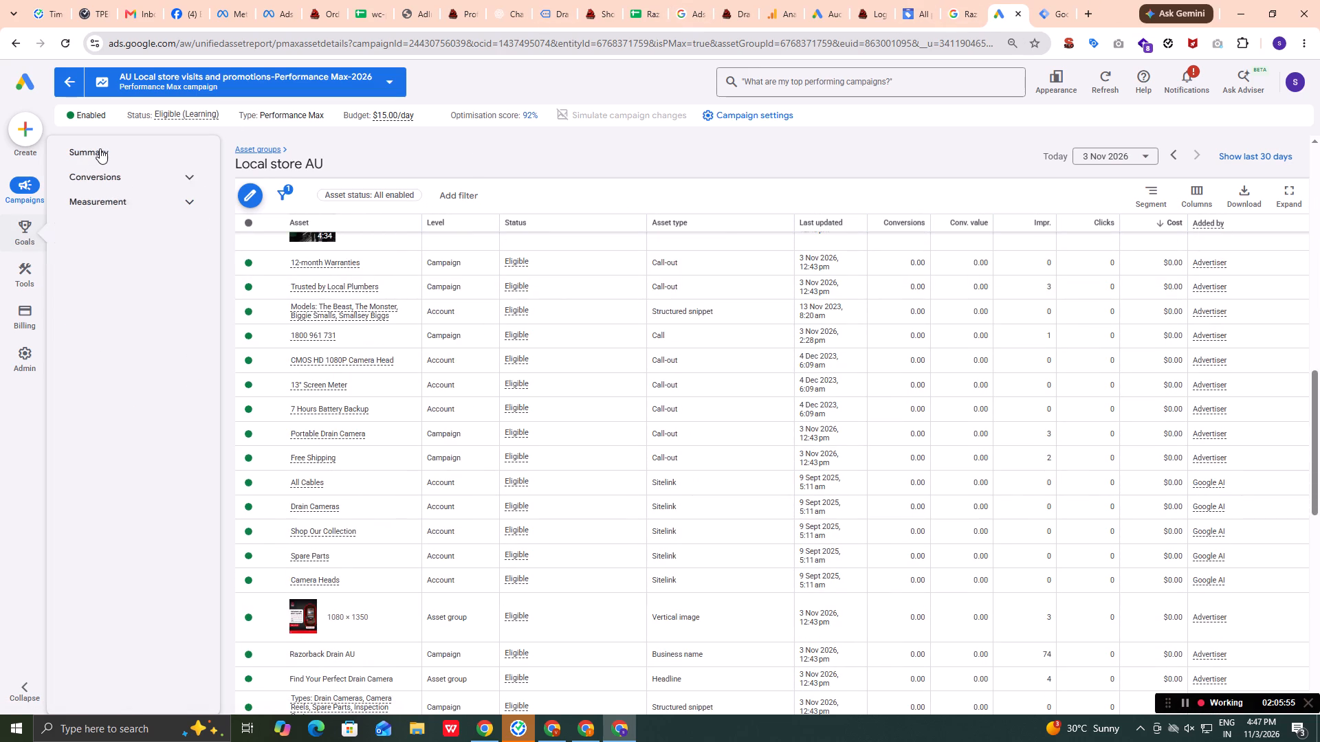
pyautogui.click(100, 148)
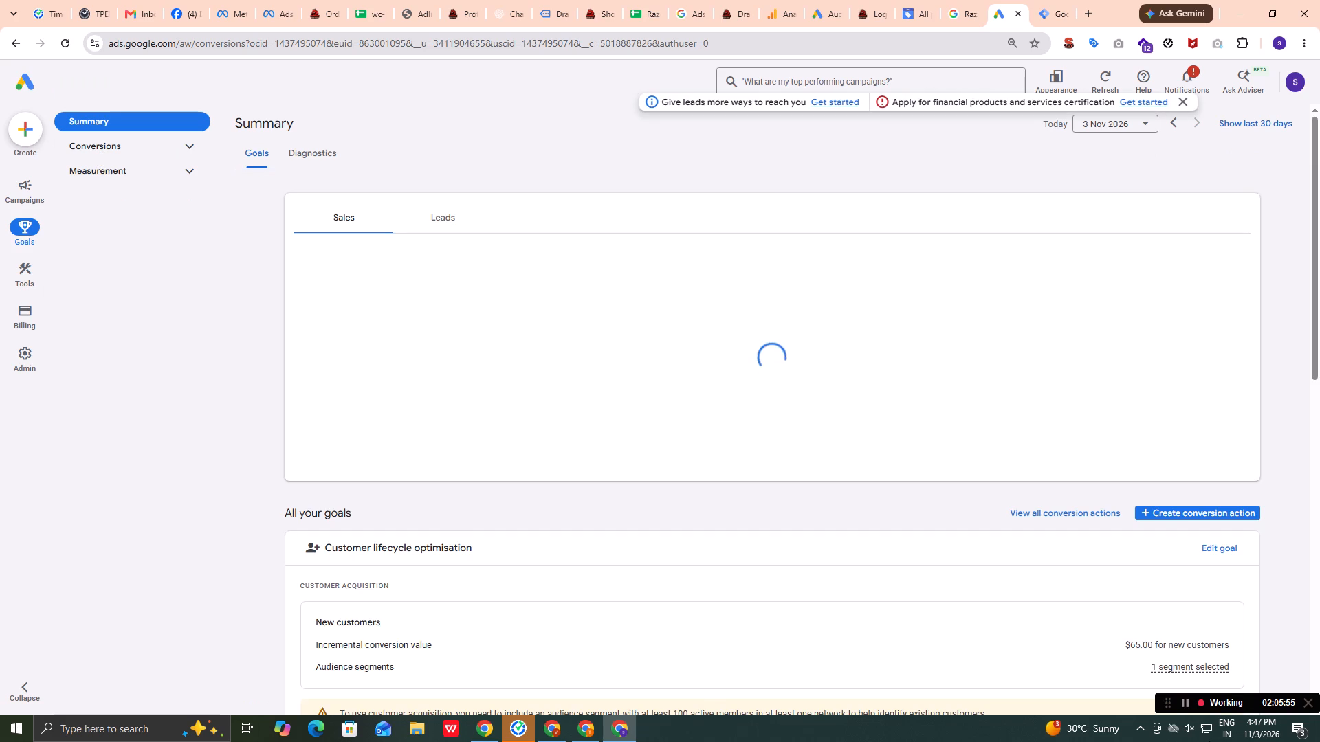
# Switch to Time Doctor, resume the paused work timer and minimise its window.
pyautogui.click(520, 730)
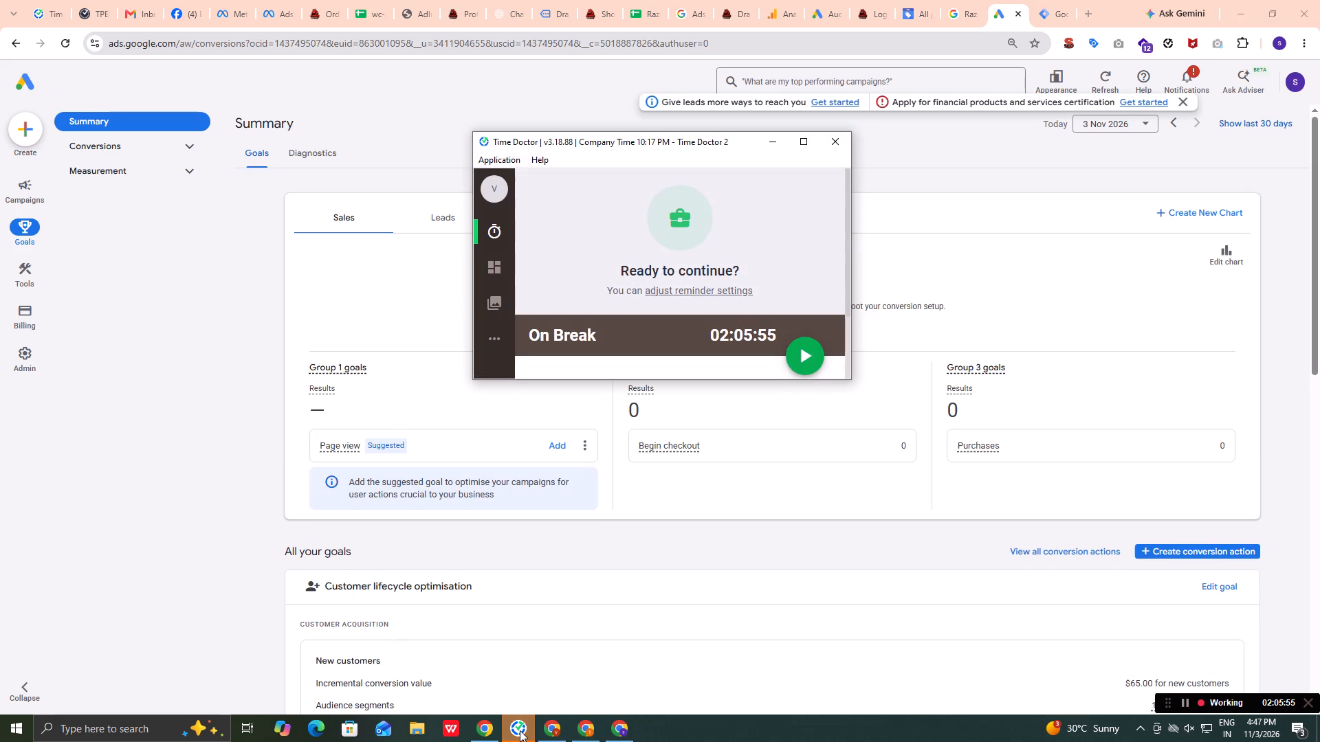
pyautogui.click(795, 349)
pyautogui.click(773, 138)
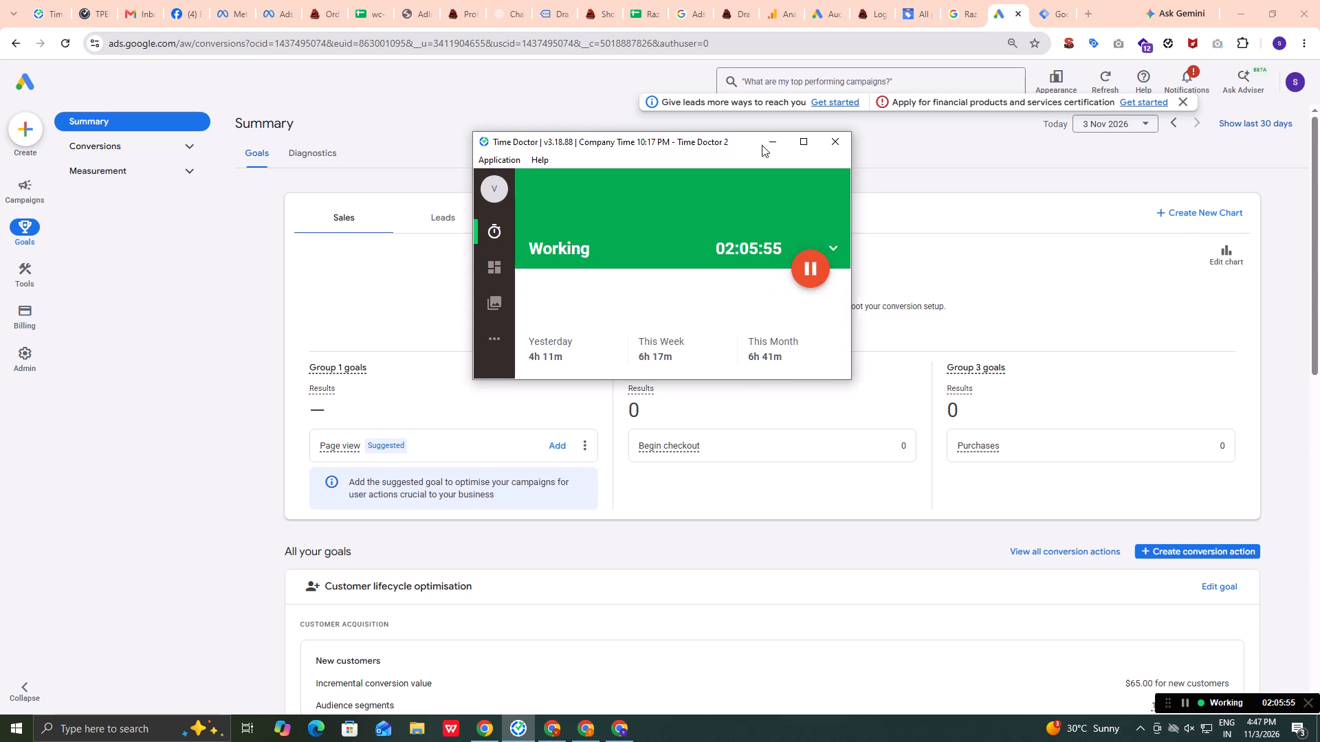
pyautogui.click(768, 143)
# Look through the account's goals, expand the Contact goal and open its Clicks to call conversion action.
pyautogui.scroll(-1, 720, 405)
pyautogui.scroll(2, 719, 406)
pyautogui.scroll(-4, 719, 406)
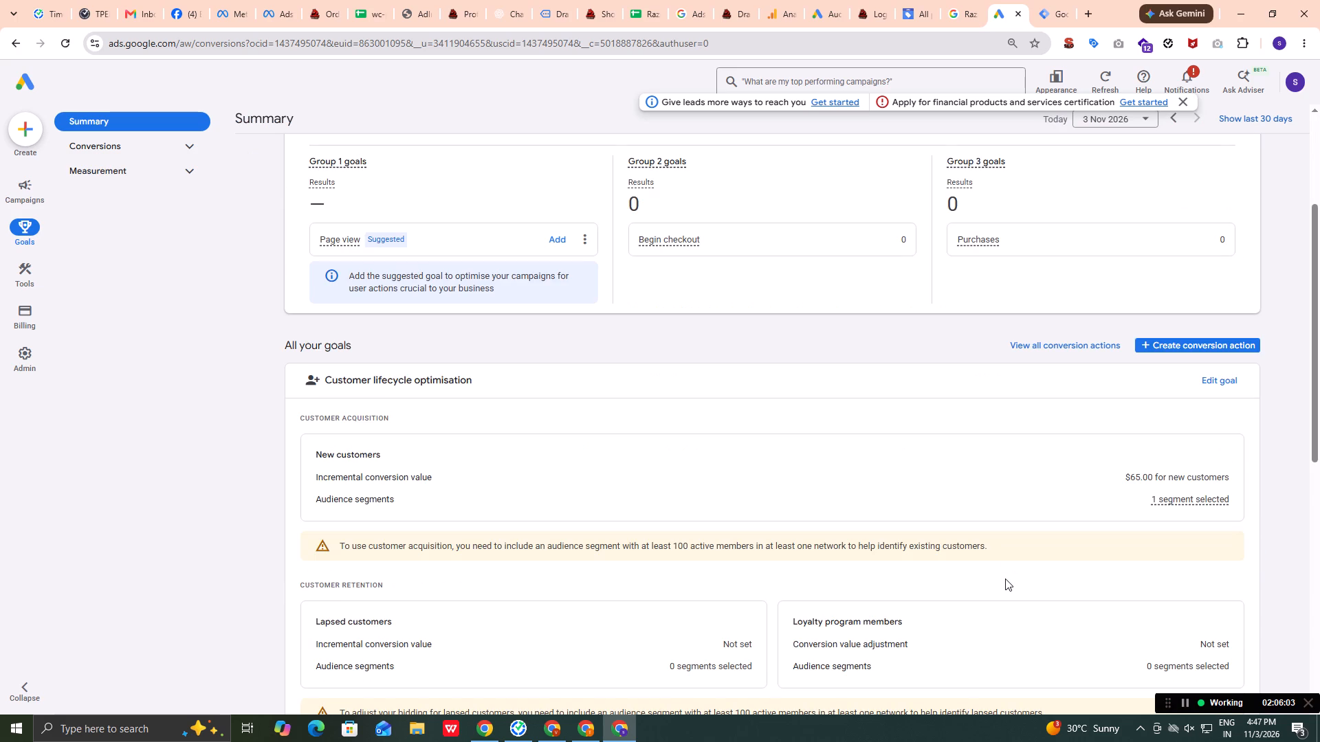
pyautogui.scroll(-7, 1005, 578)
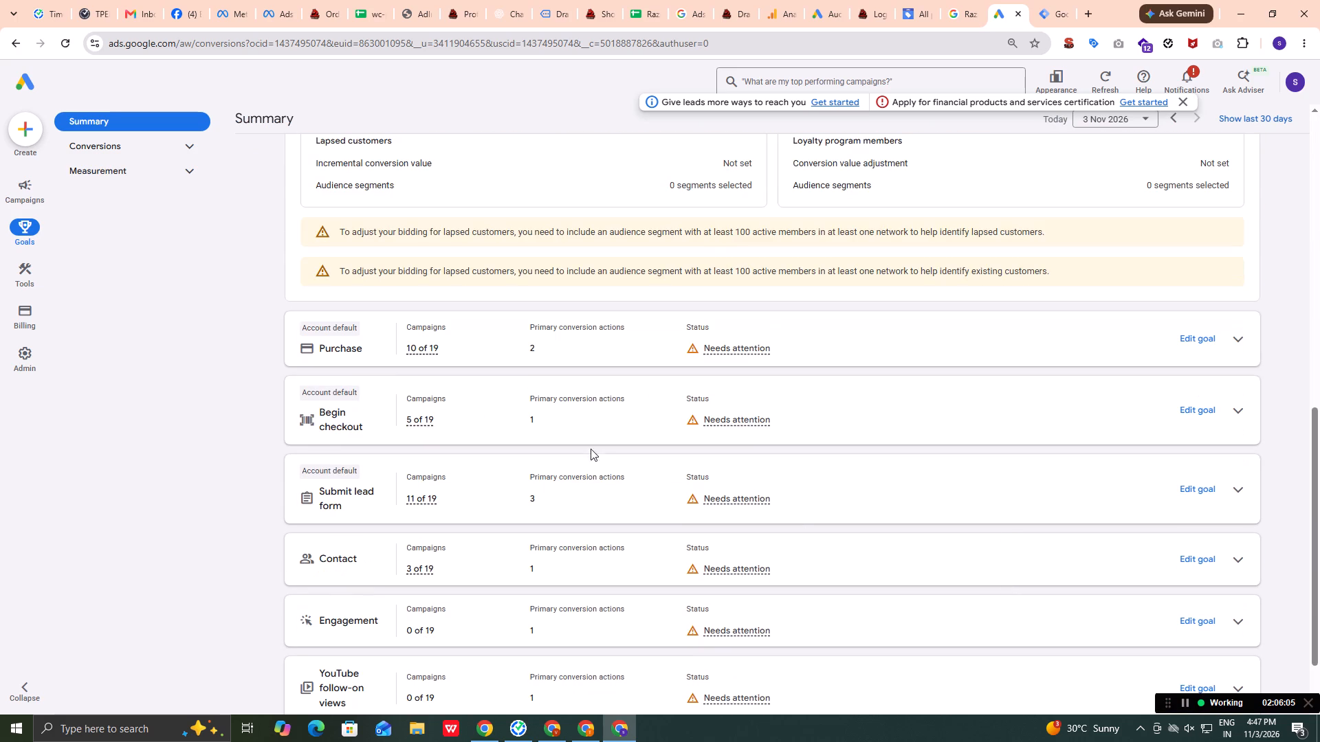
pyautogui.scroll(1, 858, 553)
pyautogui.scroll(-2, 891, 561)
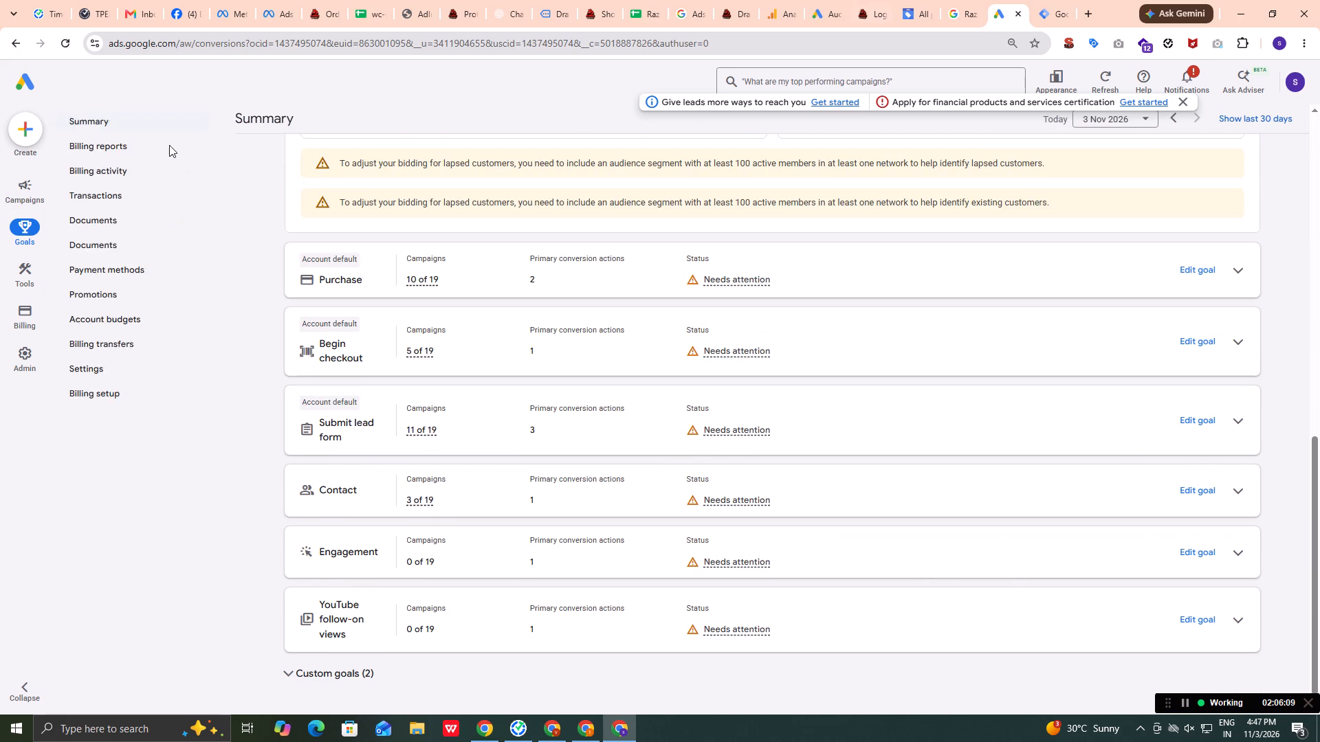
pyautogui.click(1238, 493)
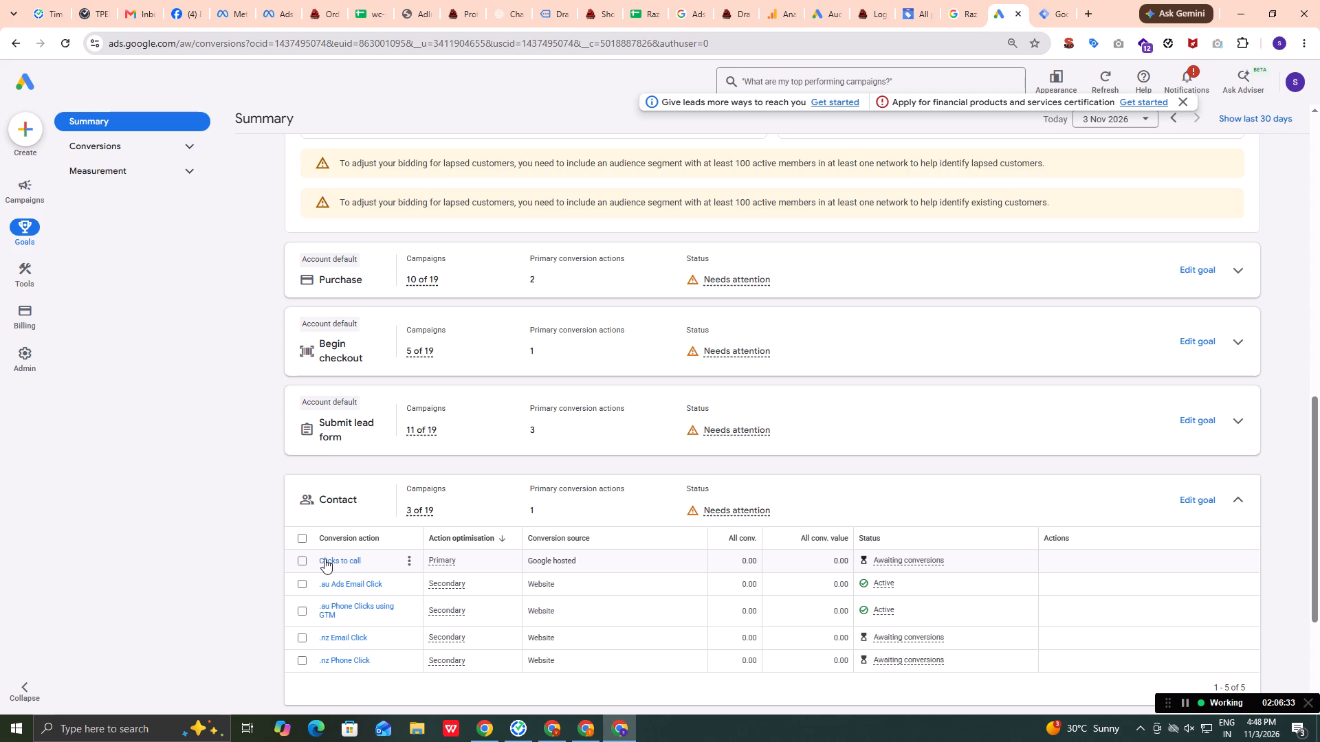
pyautogui.click(324, 559)
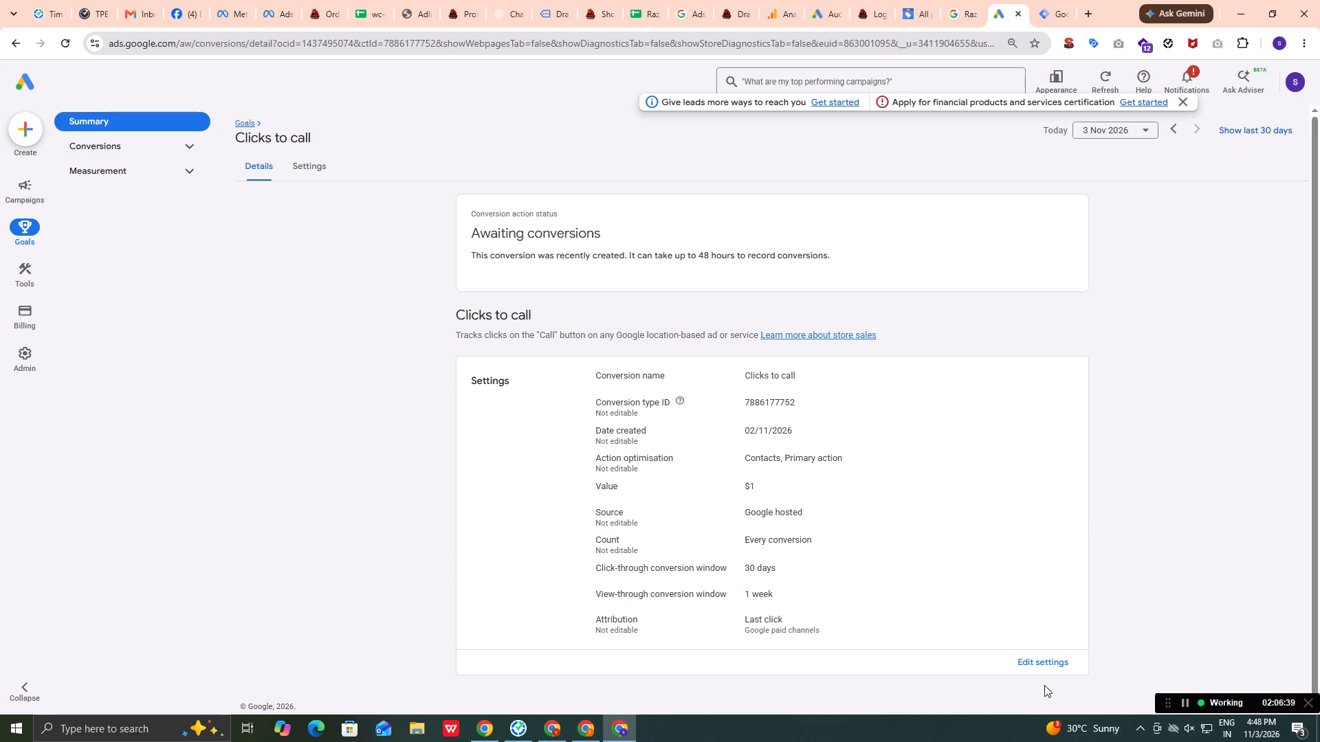
# Inspect the Clicks to call settings, including its value options, without editing them and return to its details.
pyautogui.click(1042, 668)
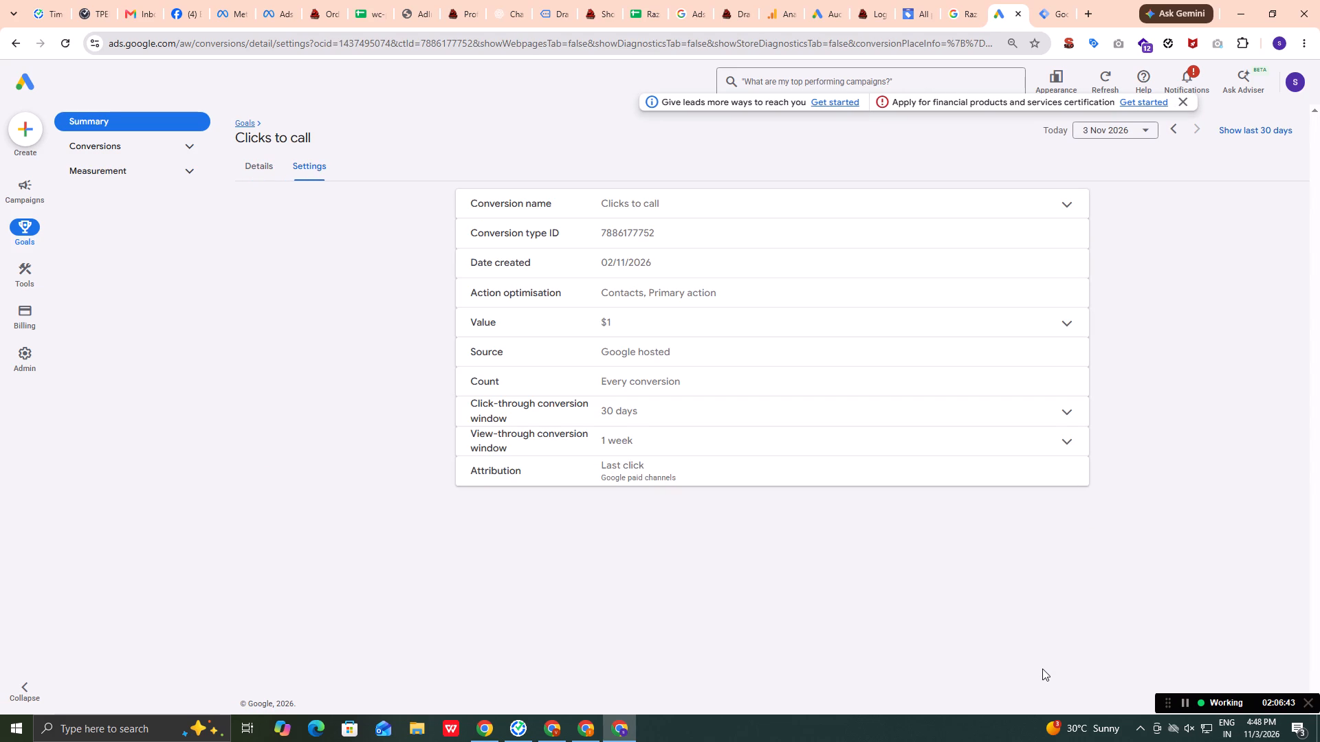
pyautogui.scroll(-2, 928, 413)
pyautogui.click(911, 332)
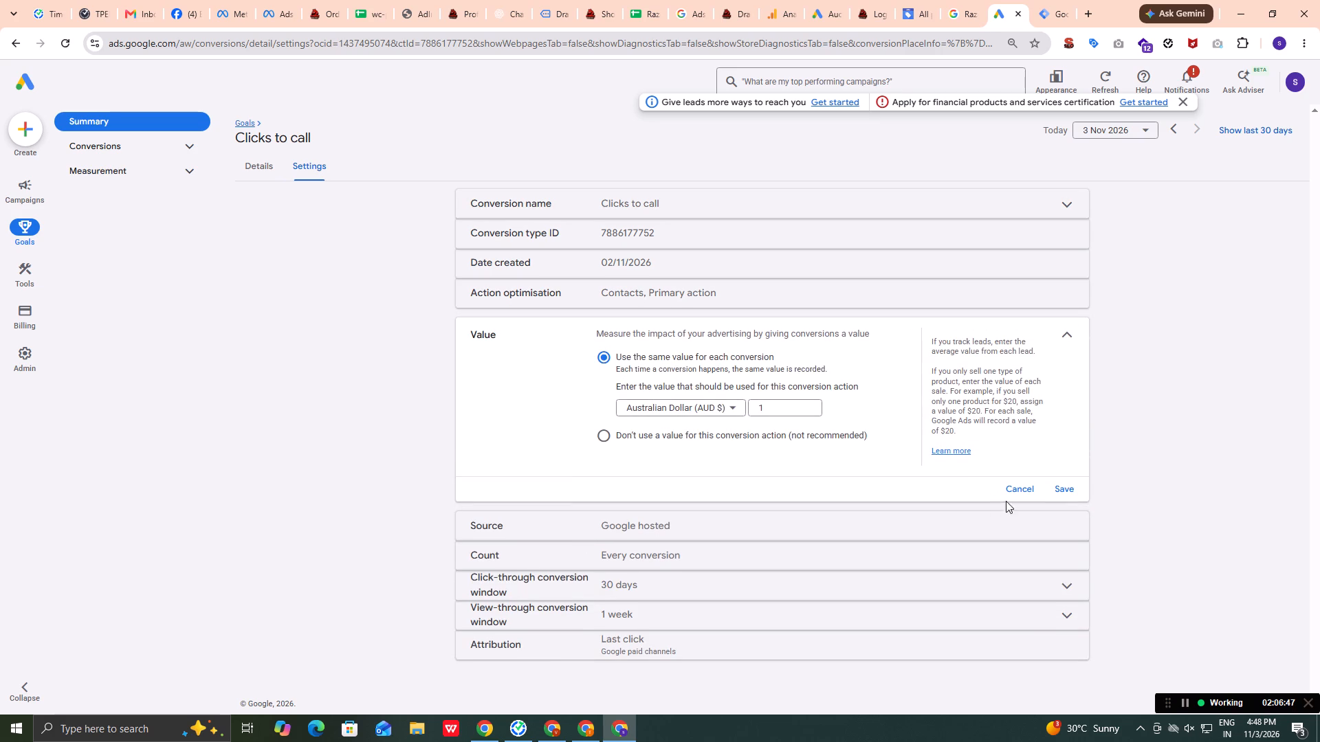
pyautogui.click(1017, 489)
pyautogui.click(661, 353)
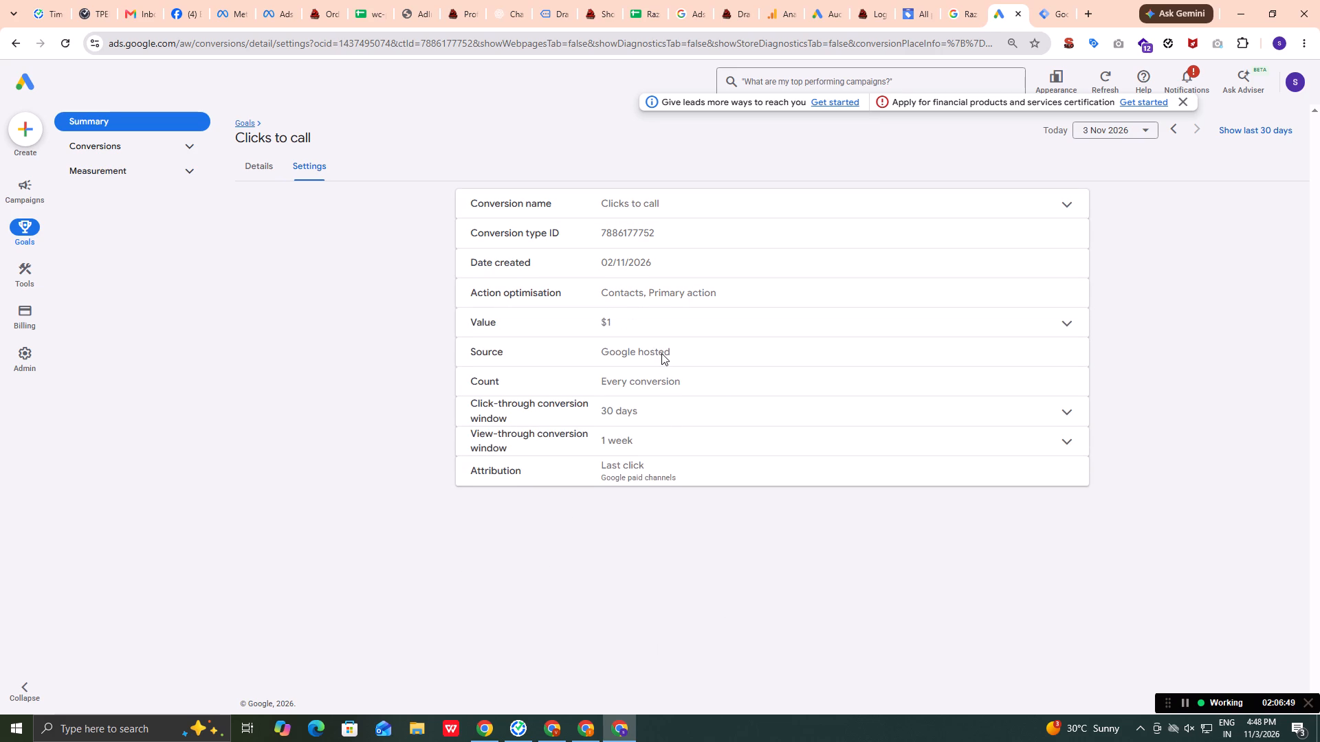
pyautogui.click(269, 170)
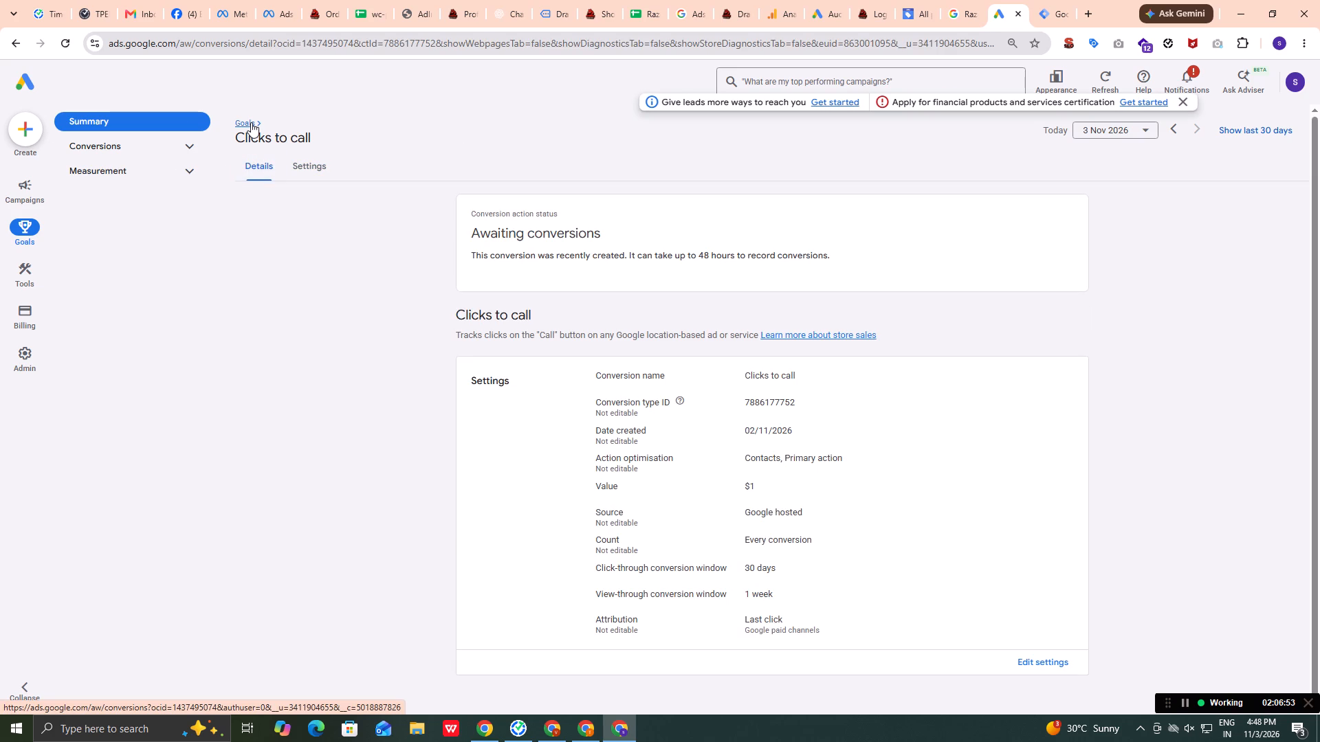
# In the Contact goal's settings, set the .au Phone Clicks using GTM conversion action to Primary.
pyautogui.click(133, 115)
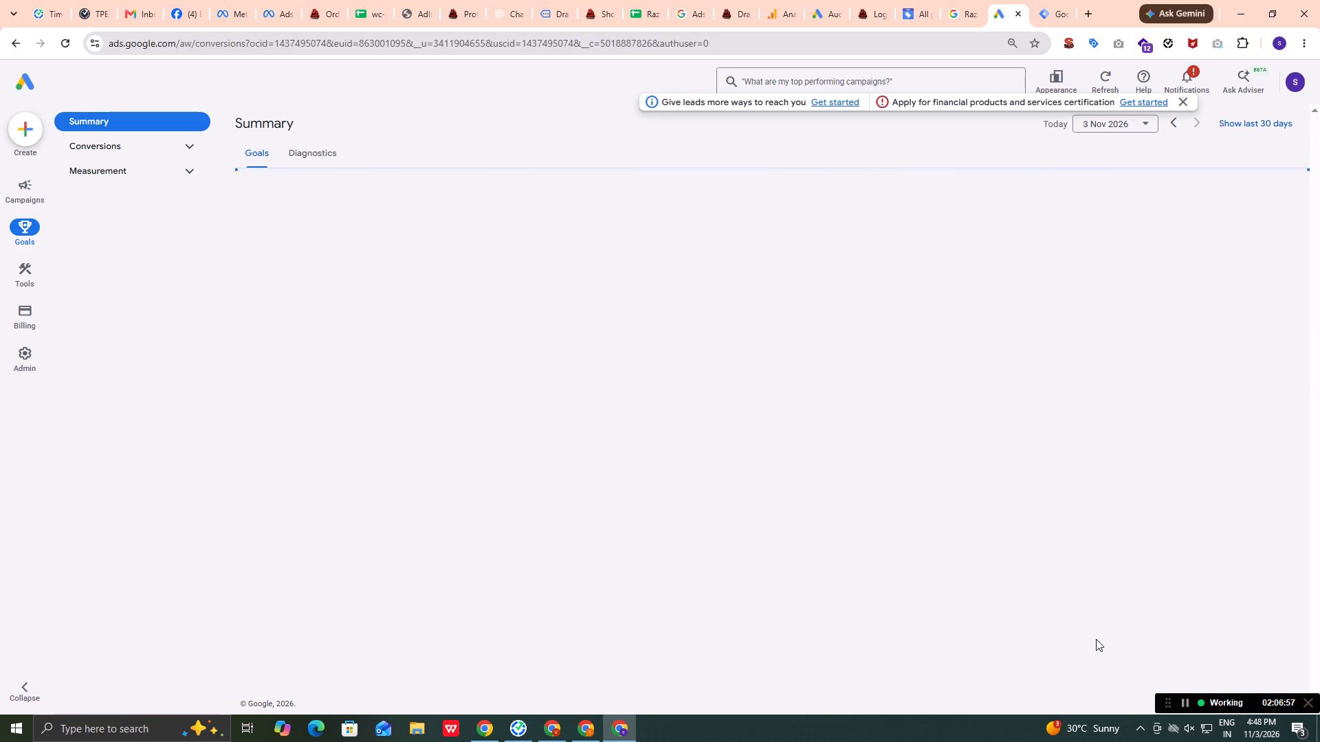
pyautogui.scroll(-10, 1096, 639)
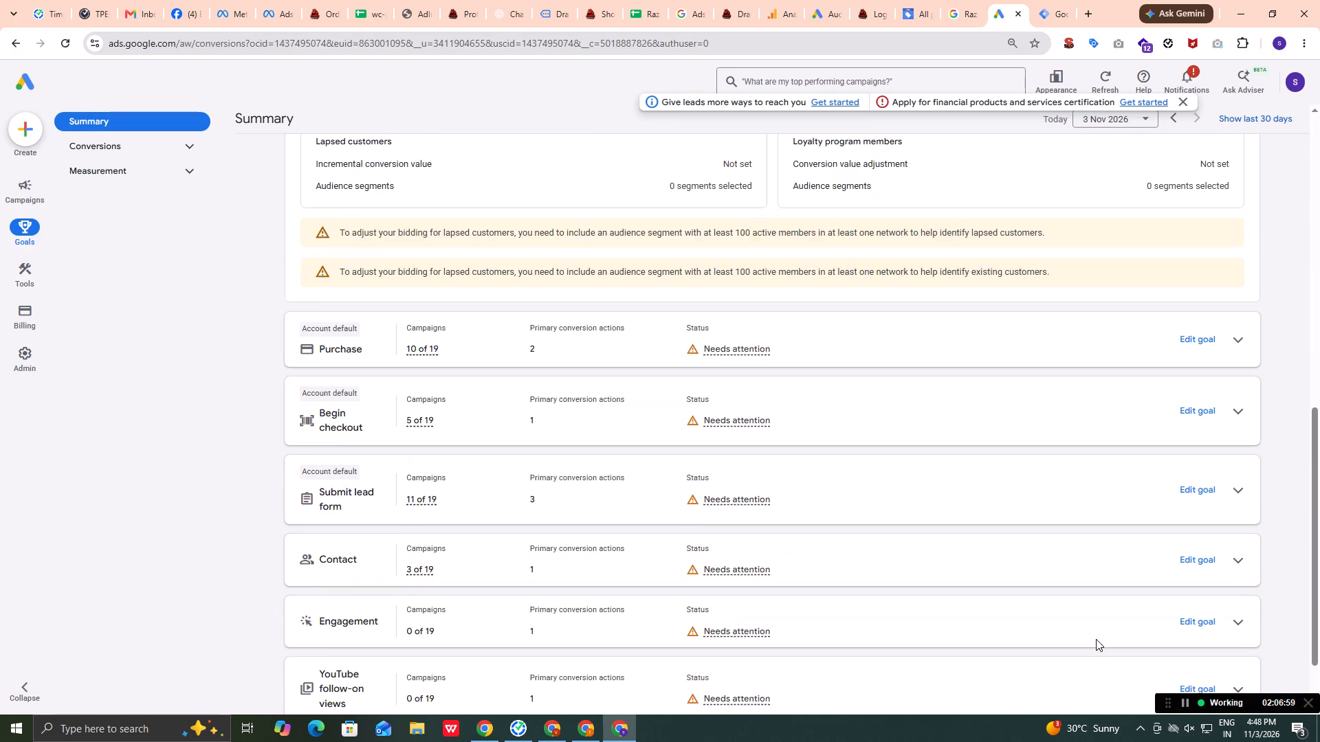
pyautogui.scroll(-4, 1096, 639)
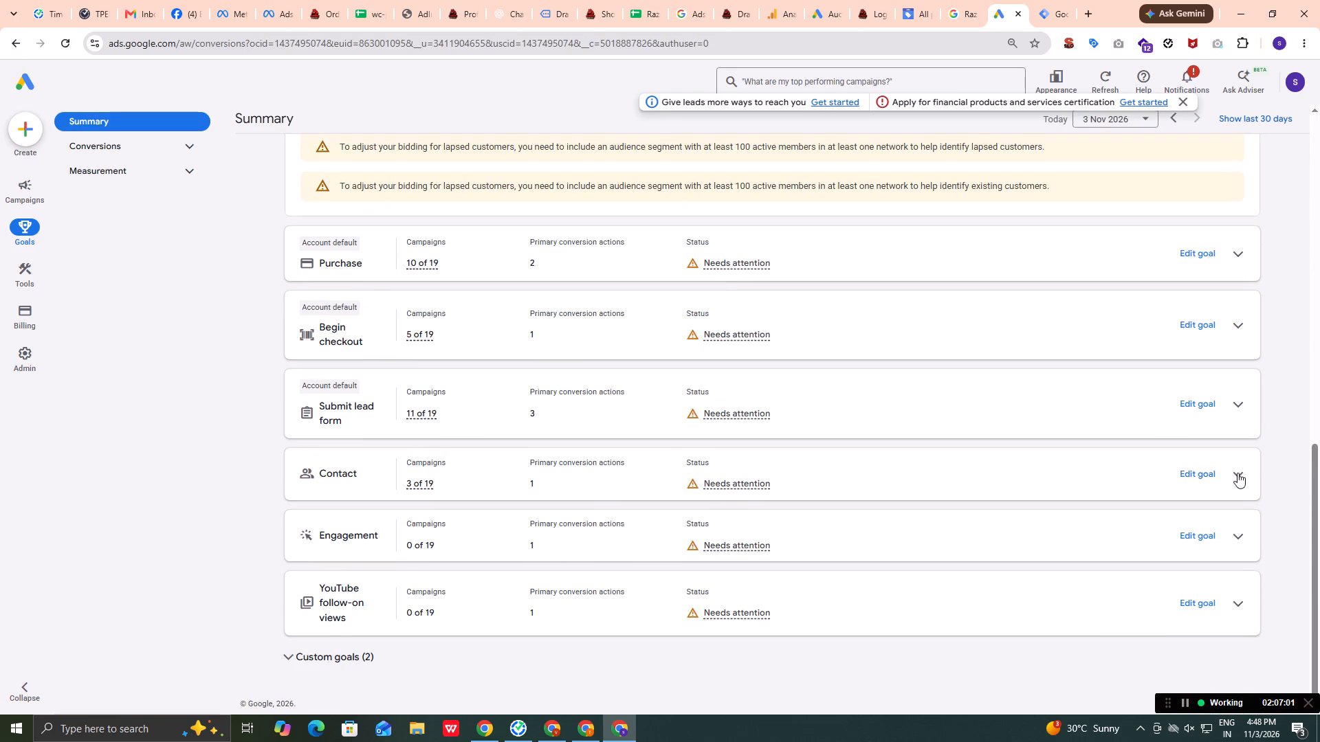
pyautogui.click(1191, 475)
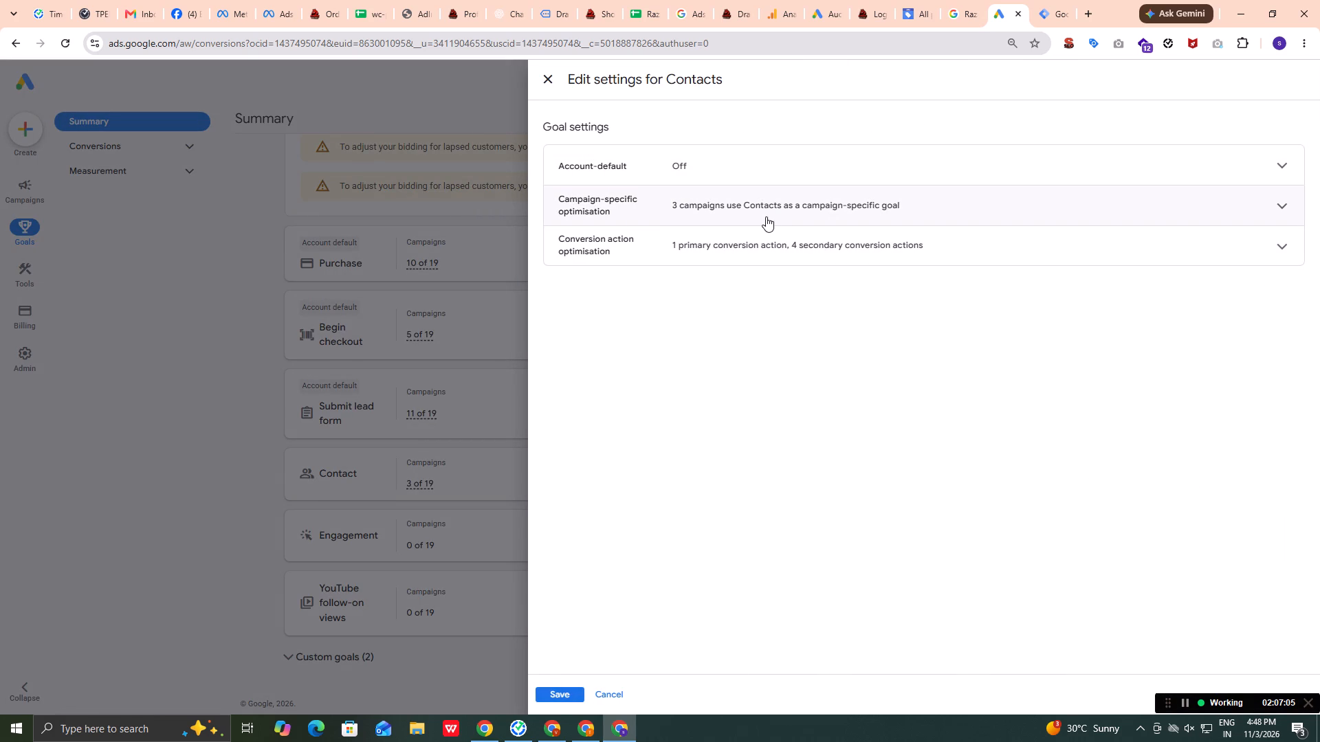
pyautogui.click(761, 245)
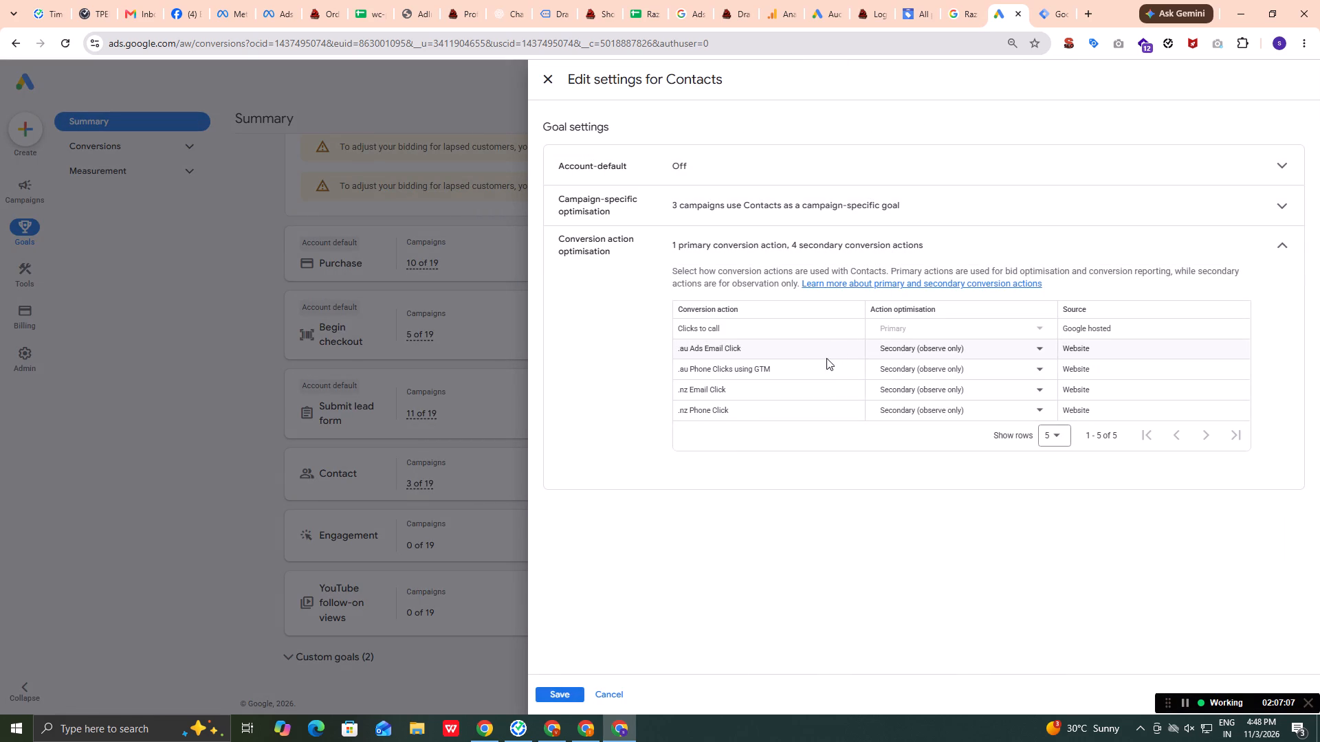
pyautogui.click(1039, 371)
pyautogui.click(951, 381)
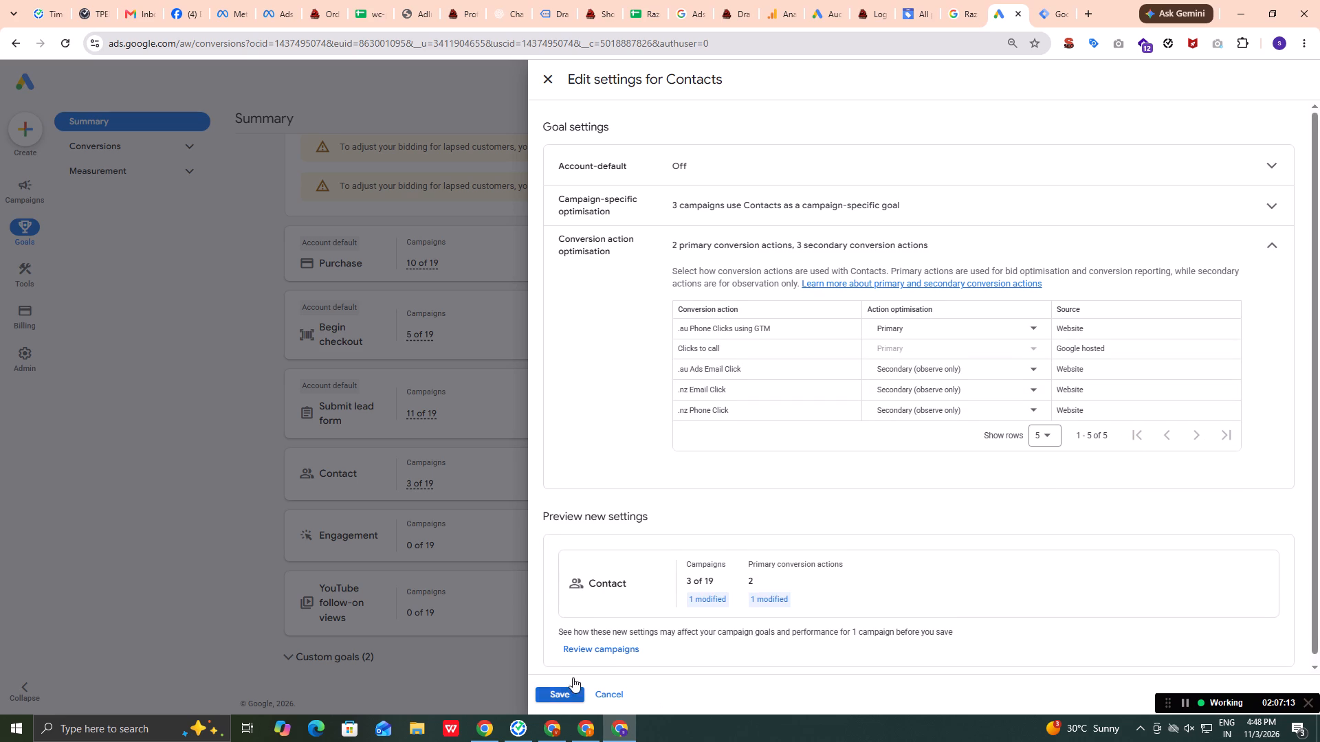
# Open the campaign impact review for the new Contacts goal settings.
pyautogui.scroll(-3, 635, 600)
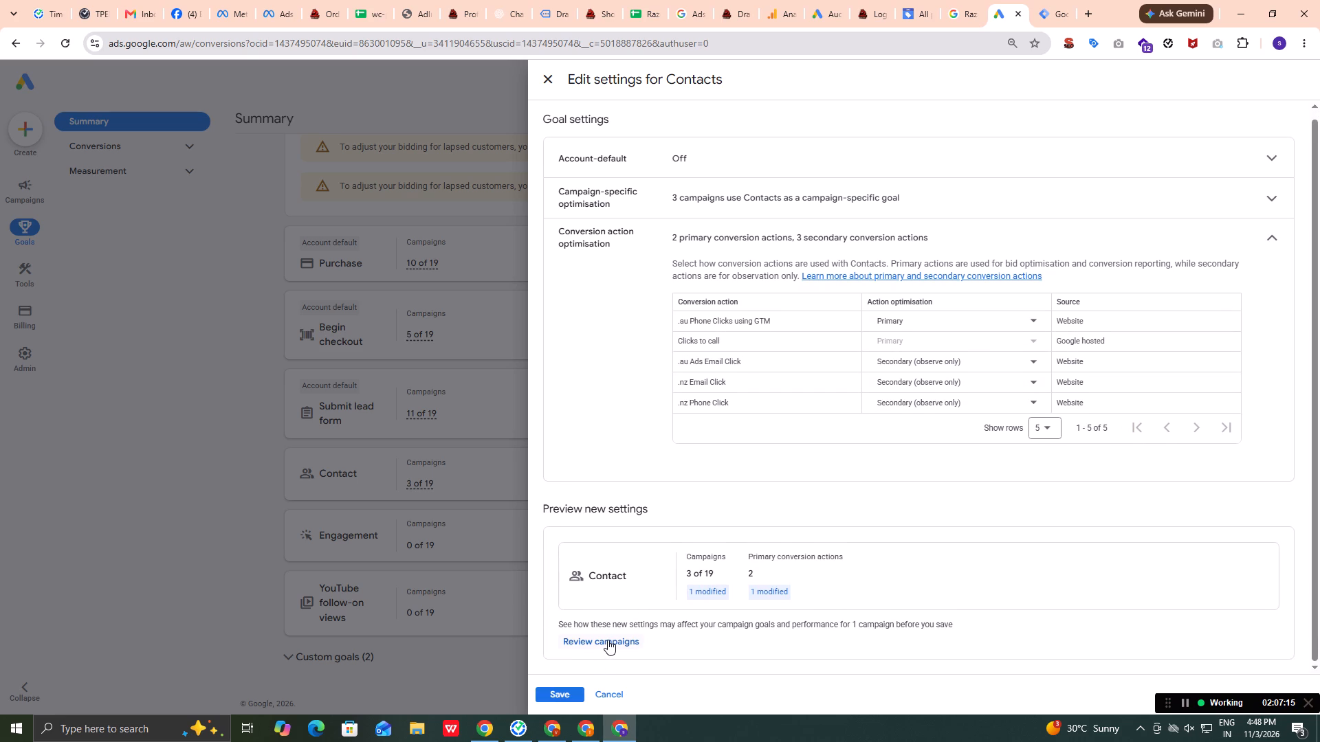
pyautogui.click(592, 644)
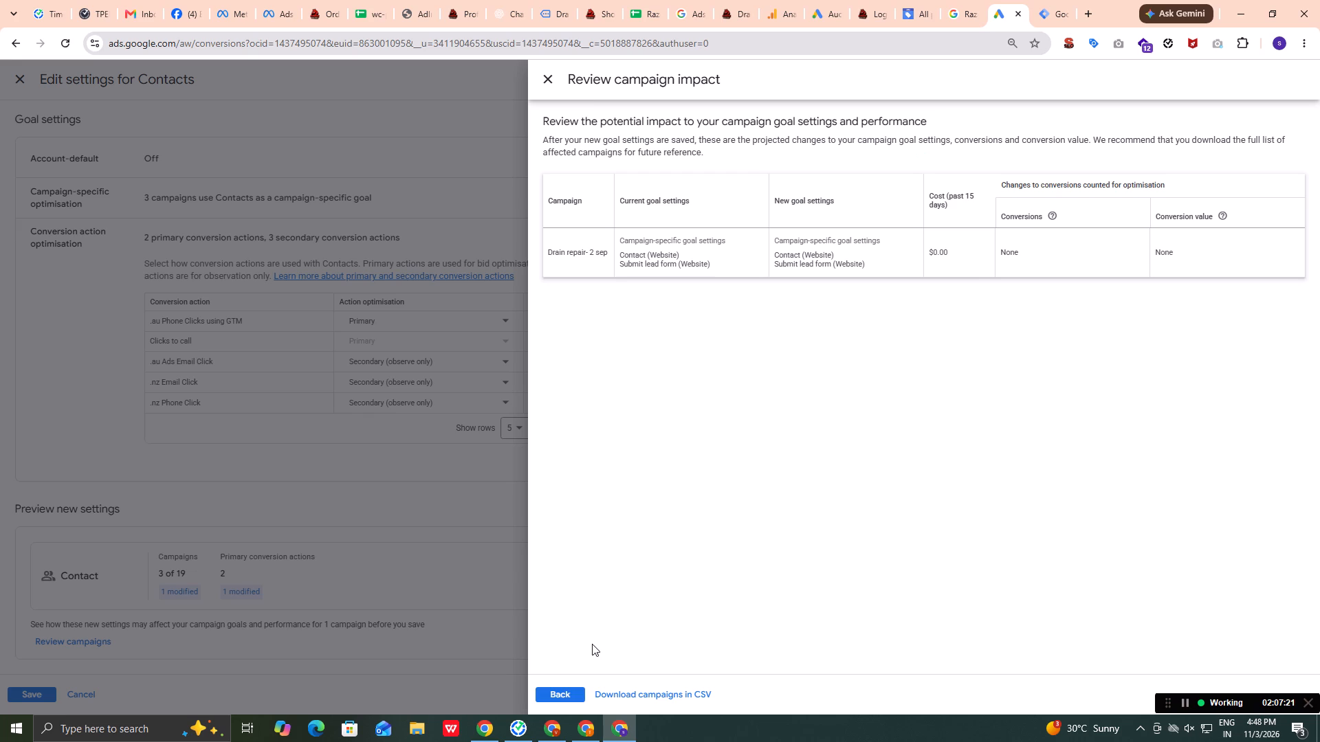
# Close the campaign impact review and save the new Contacts goal settings.
pyautogui.click(553, 90)
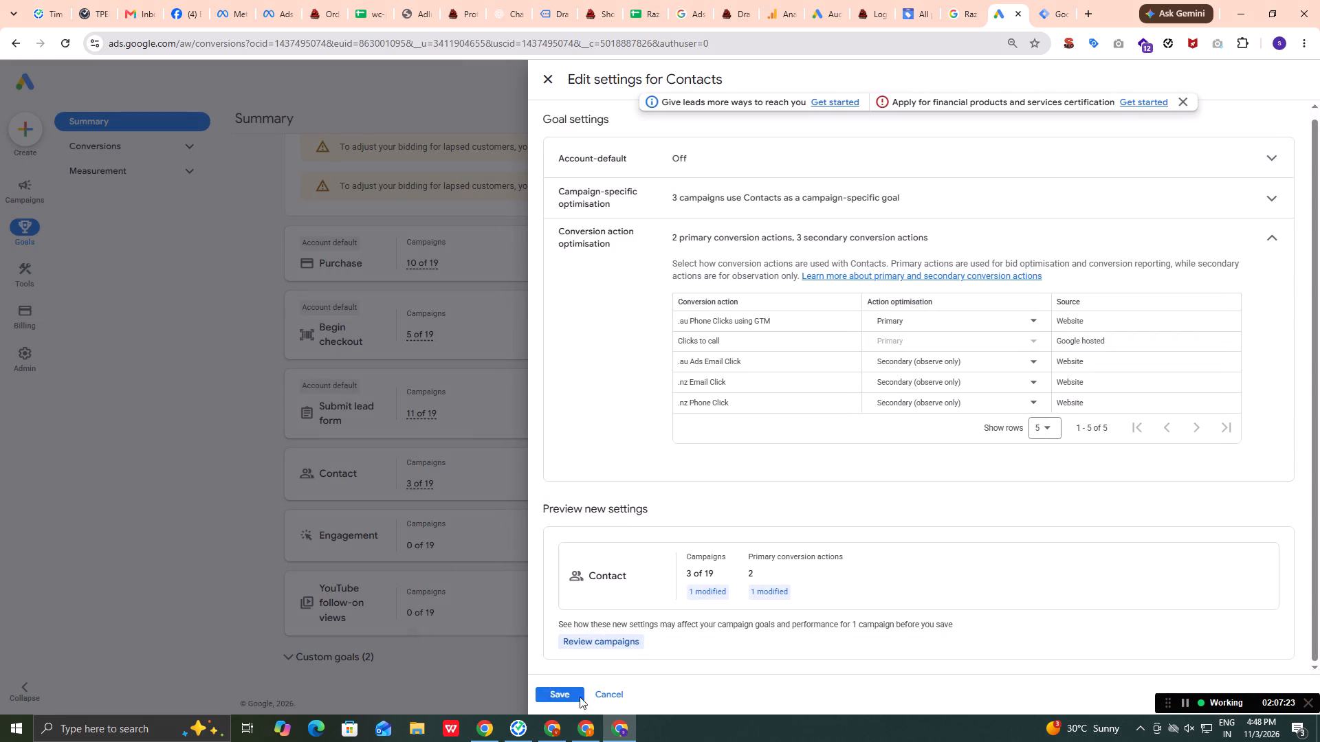
pyautogui.click(560, 687)
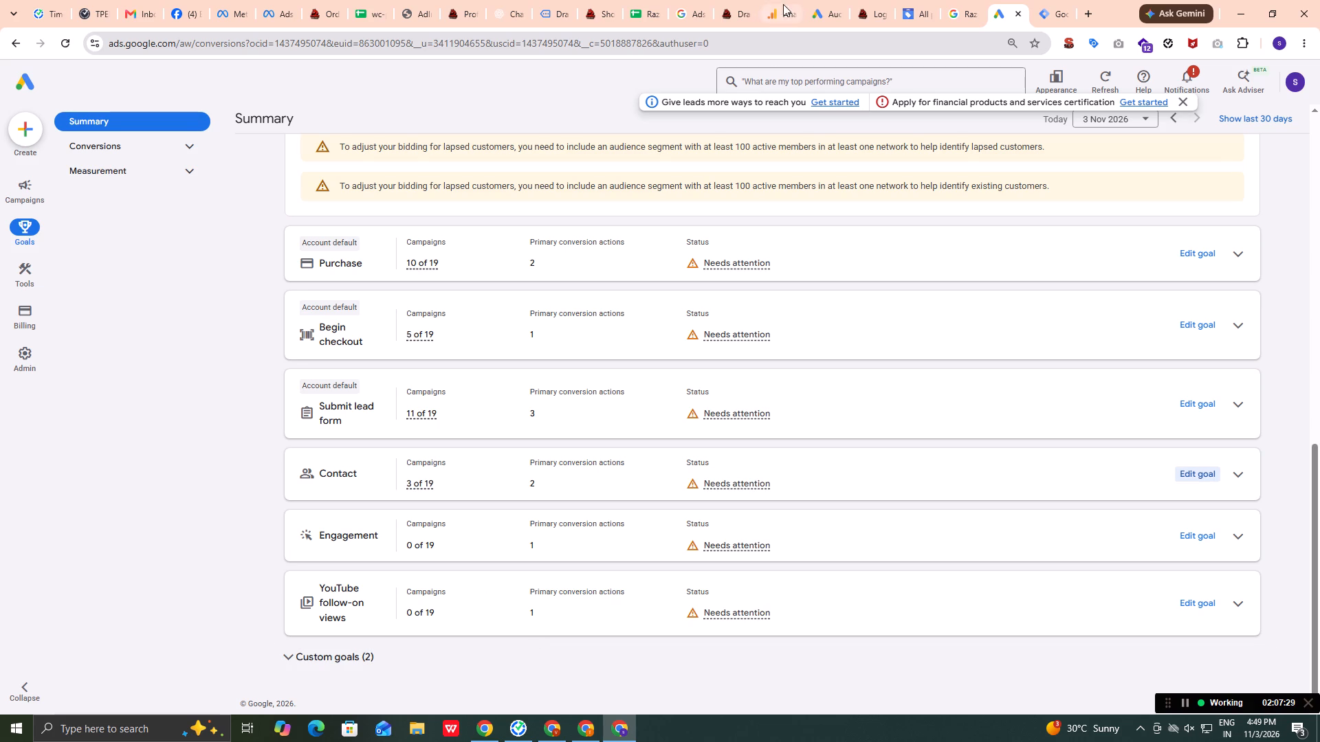
# Switch to Google Tag Manager and open the workspace of the razorbackdrains.nz container.
pyautogui.click(1053, 6)
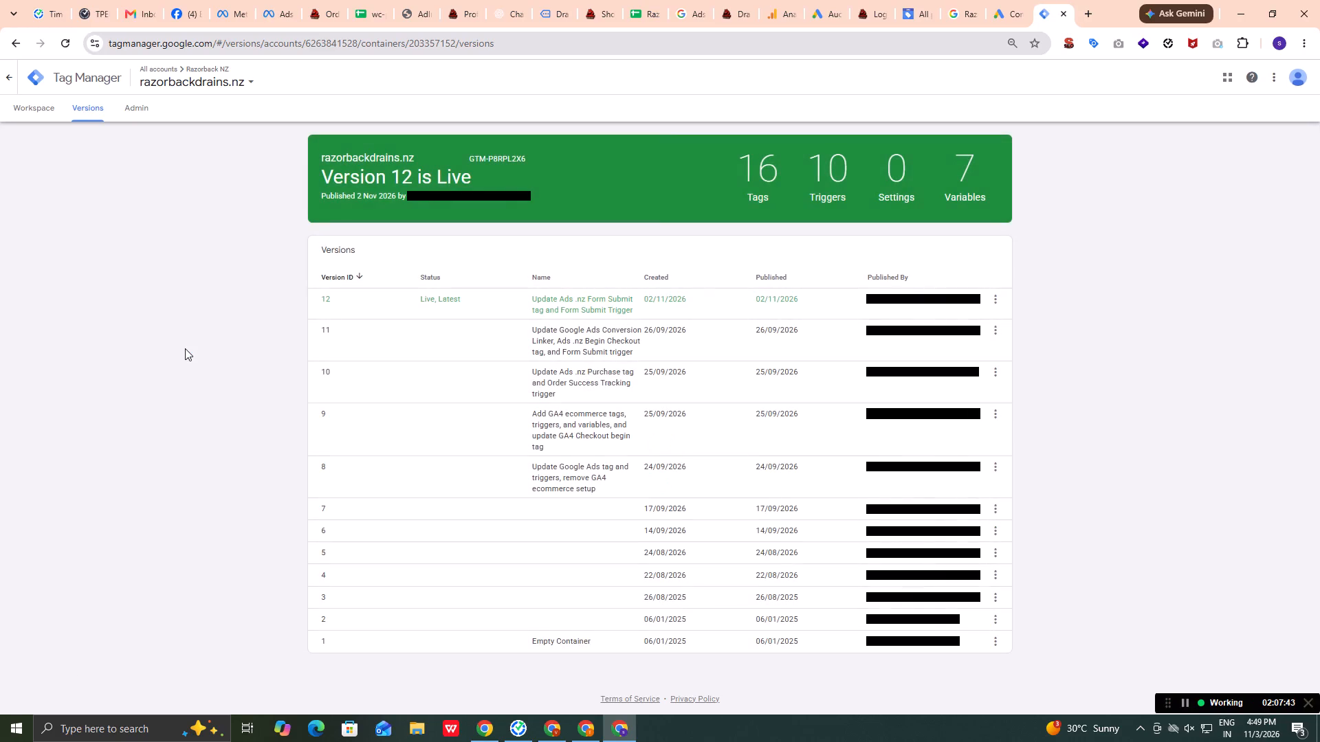
pyautogui.click(41, 111)
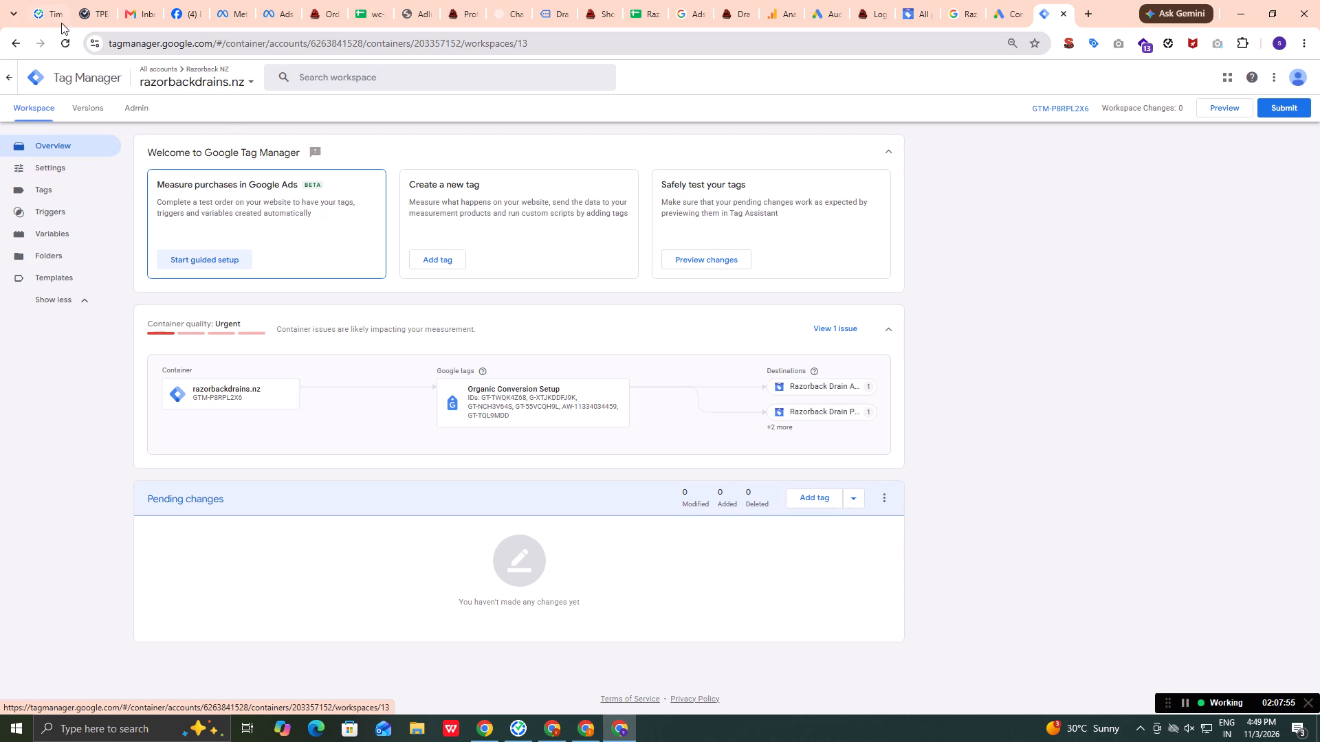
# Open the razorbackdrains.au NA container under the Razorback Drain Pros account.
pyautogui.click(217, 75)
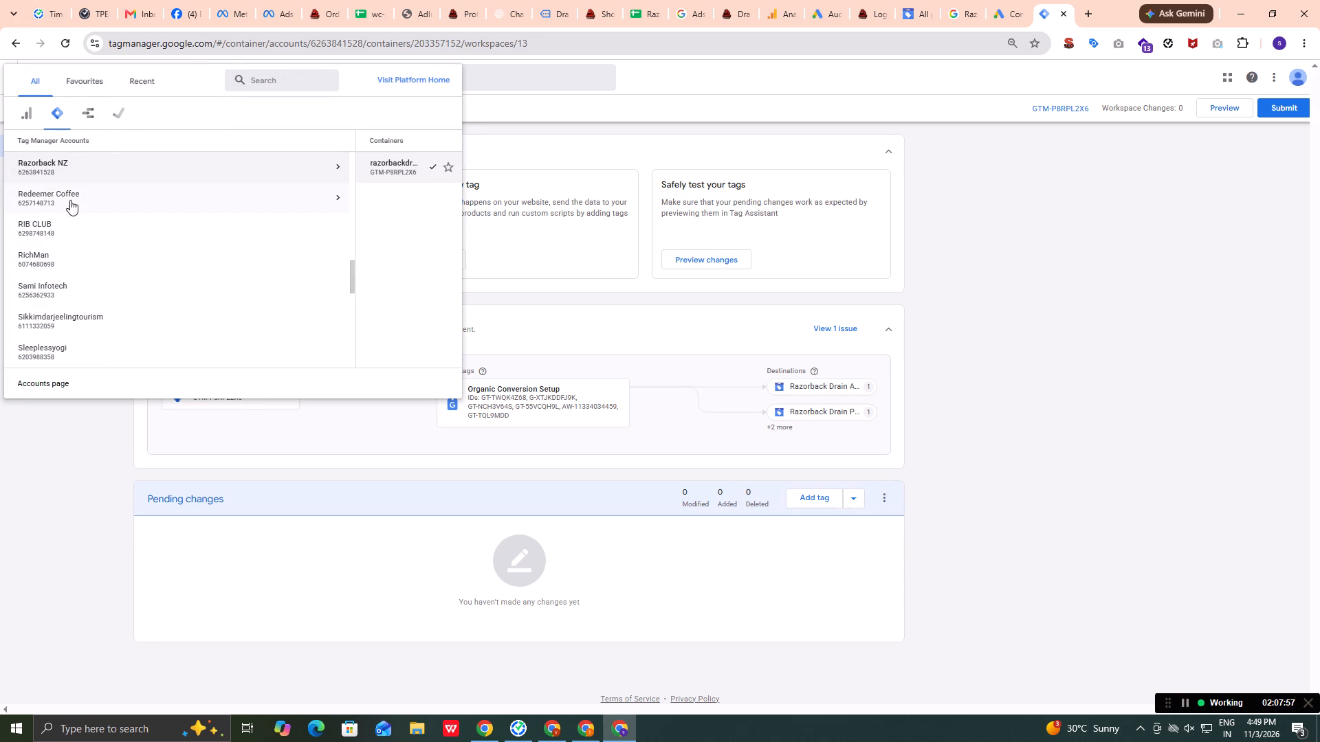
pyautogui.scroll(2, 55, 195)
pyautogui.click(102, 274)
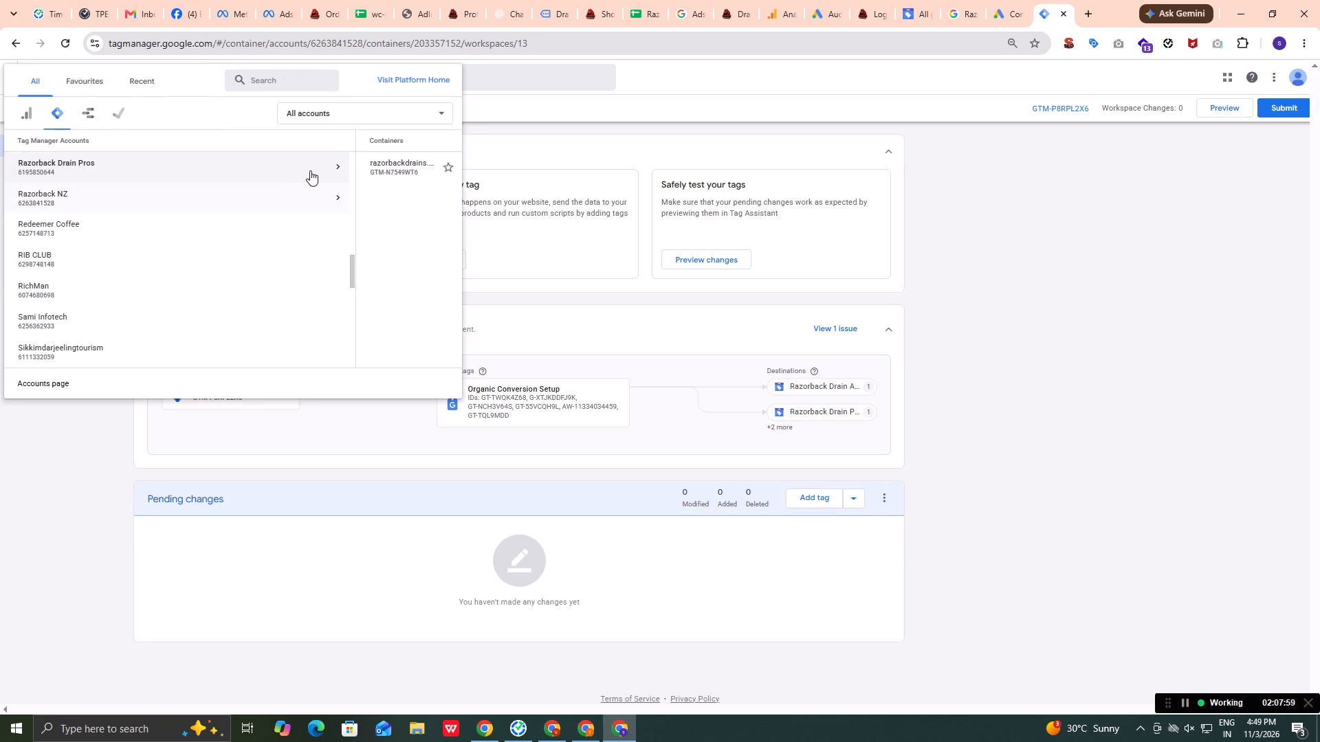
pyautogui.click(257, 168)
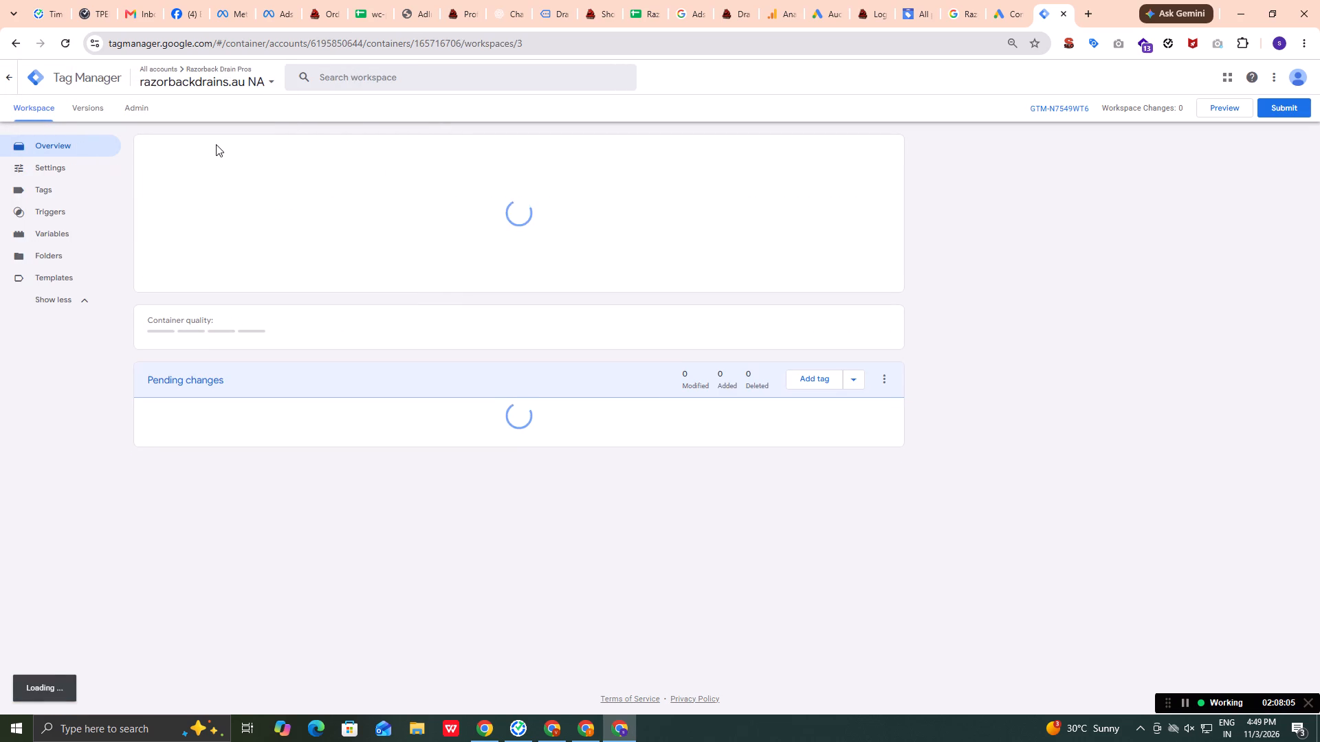
# Switch to the razorbackdrains.au container under the Razorback AU account.
pyautogui.click(203, 78)
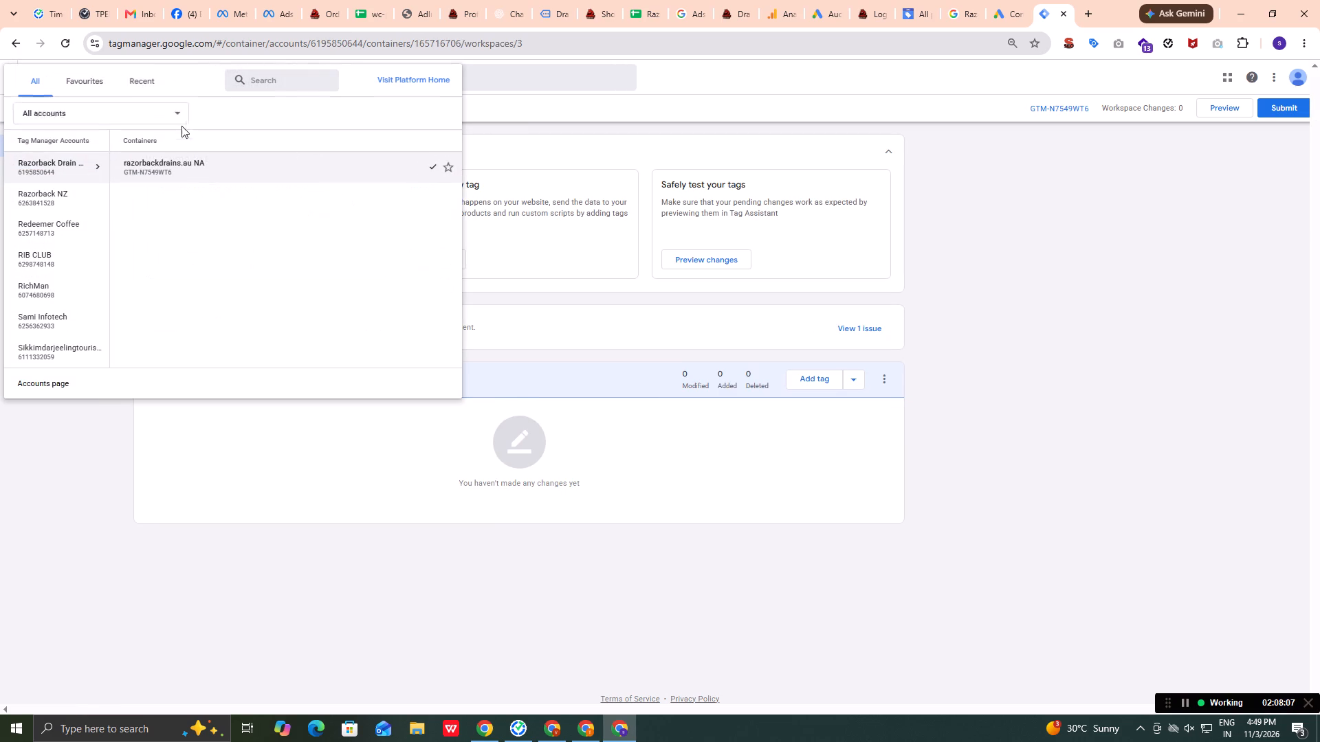
pyautogui.scroll(2, 159, 210)
pyautogui.scroll(2, 59, 227)
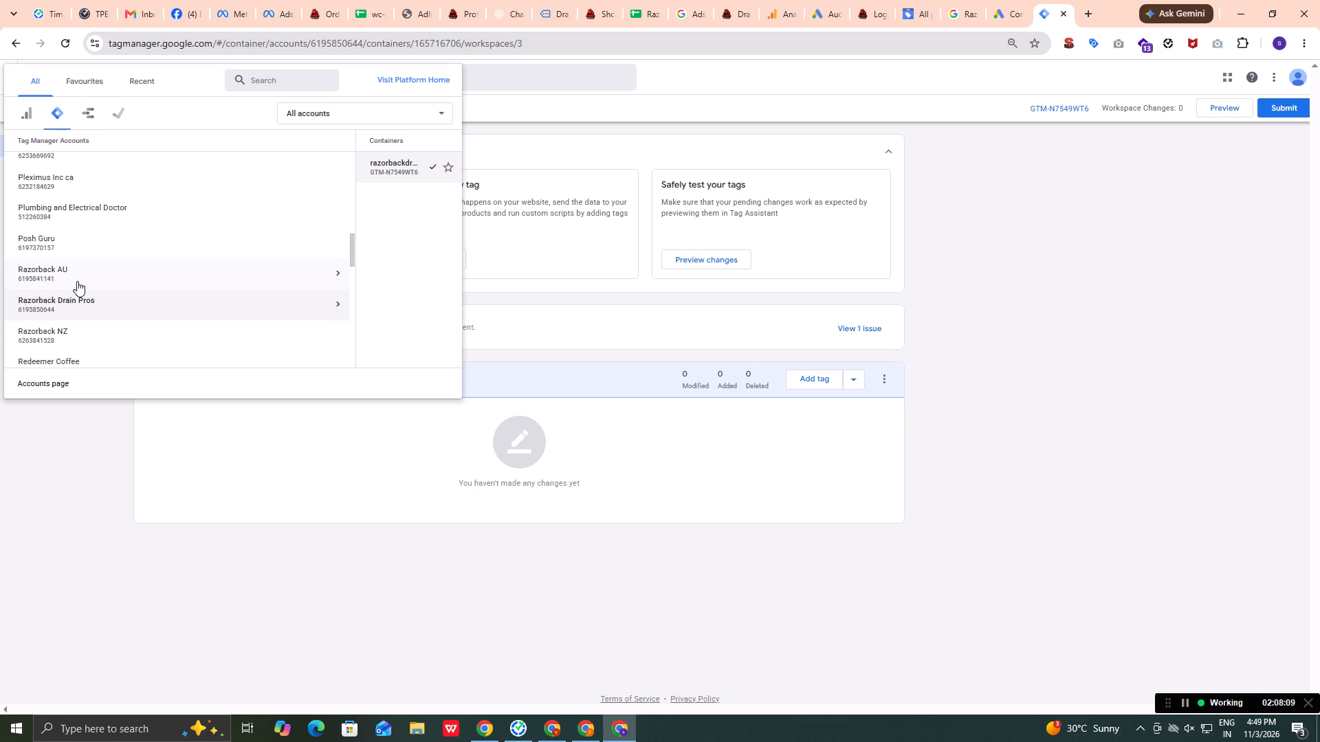
pyautogui.click(77, 282)
pyautogui.click(97, 177)
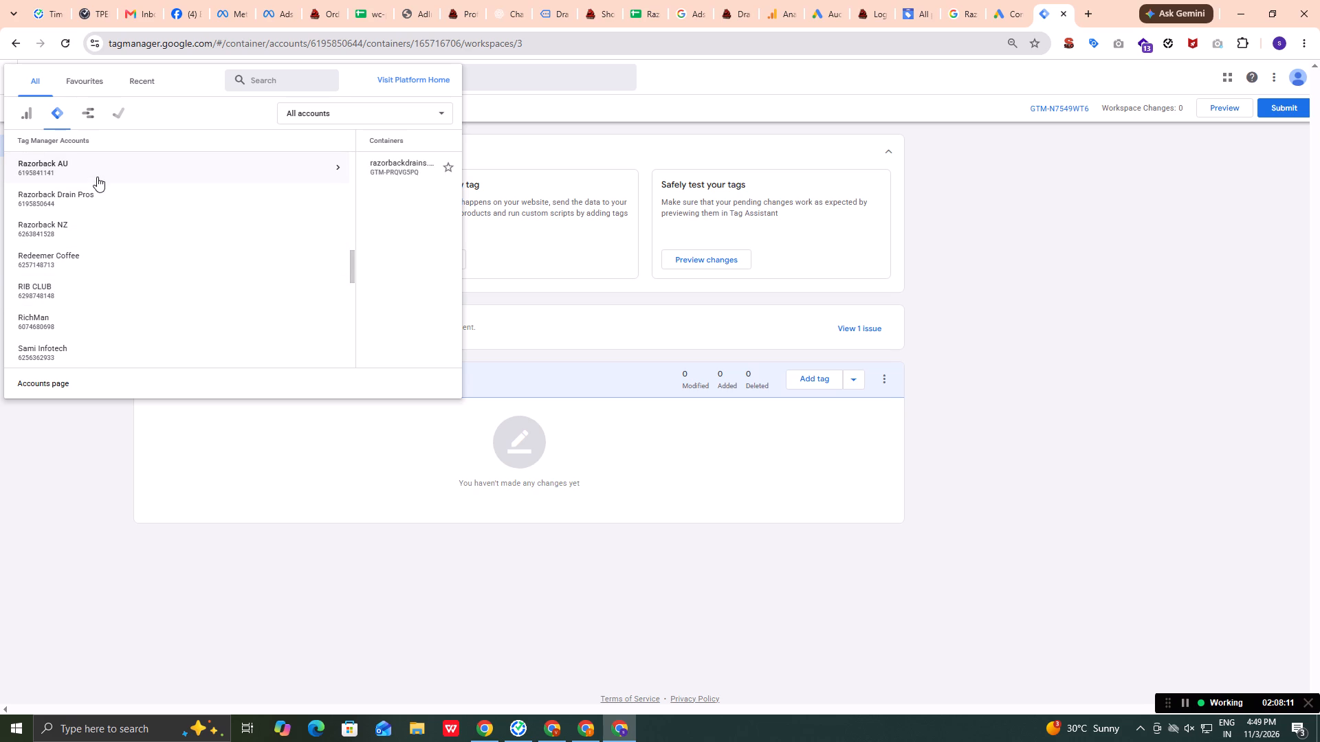
pyautogui.click(378, 166)
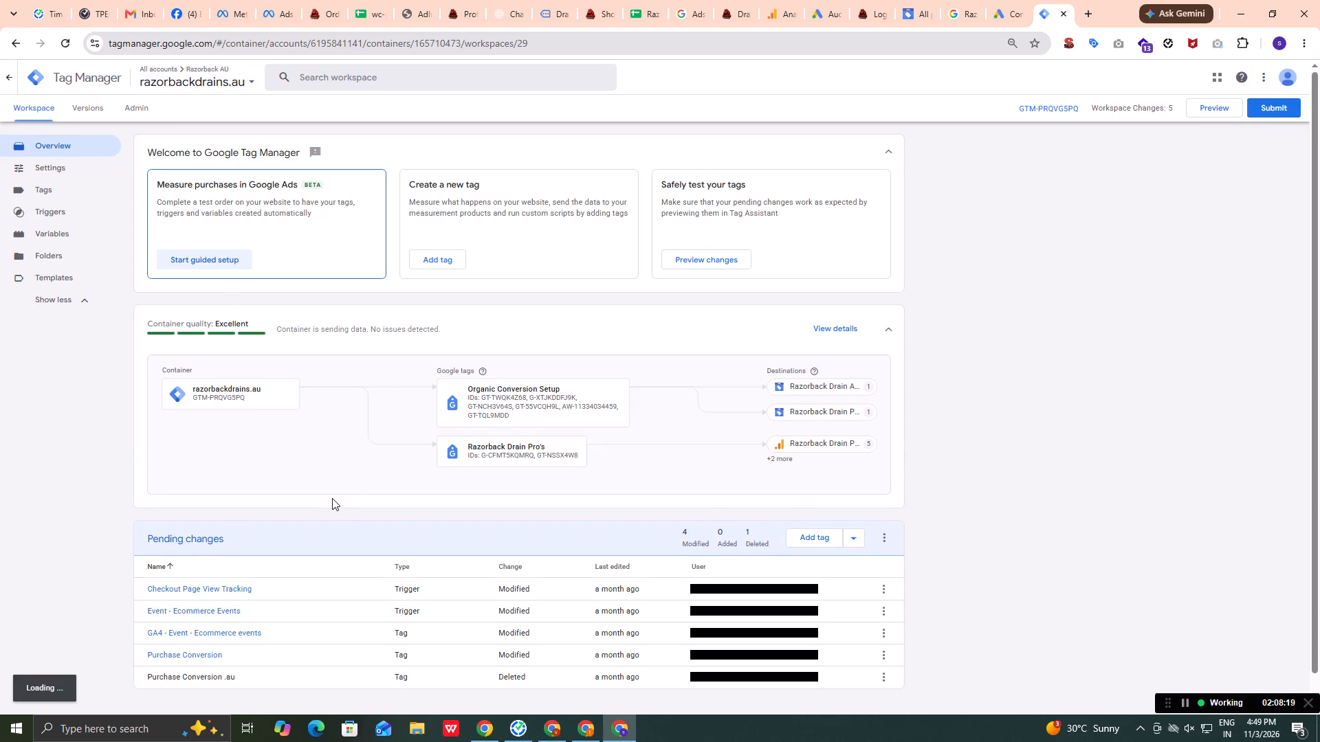
# Look over the container's pending changes, then list its tags and open the Call from website GTM tag.
pyautogui.scroll(-5, 332, 498)
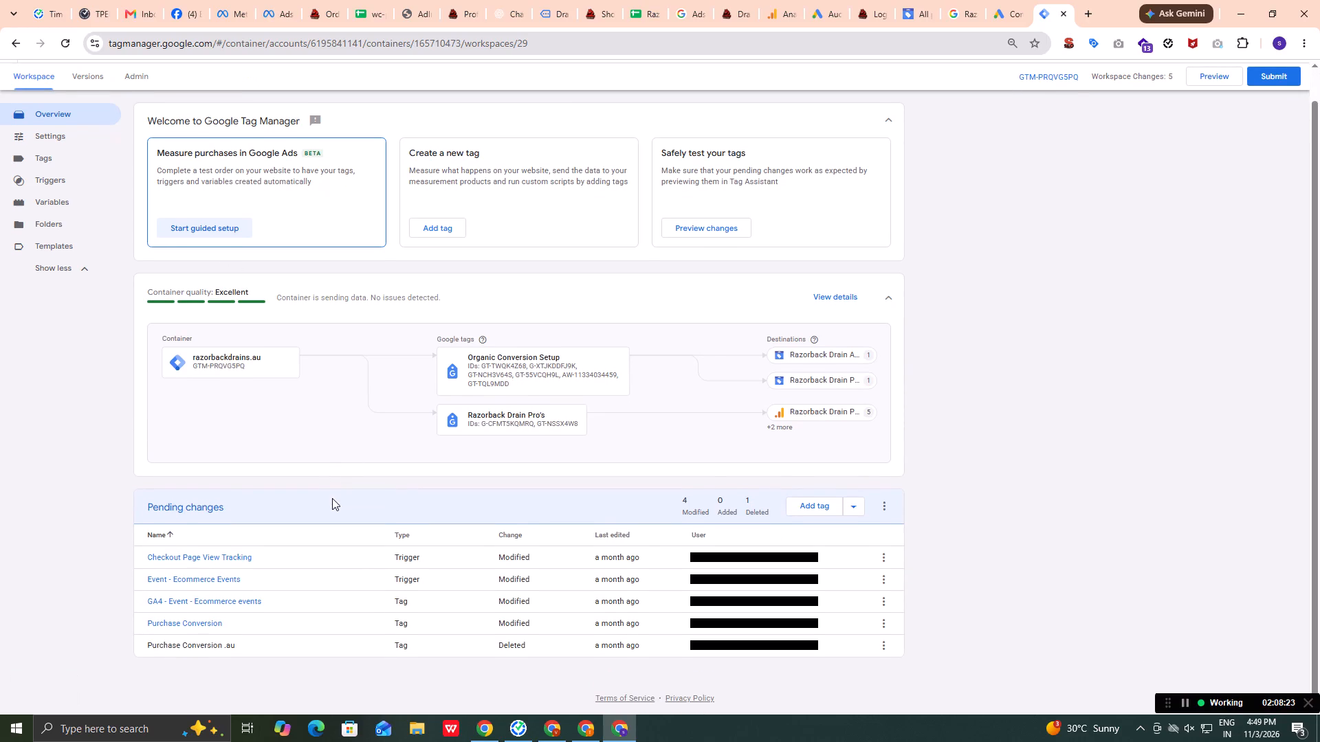
pyautogui.click(37, 165)
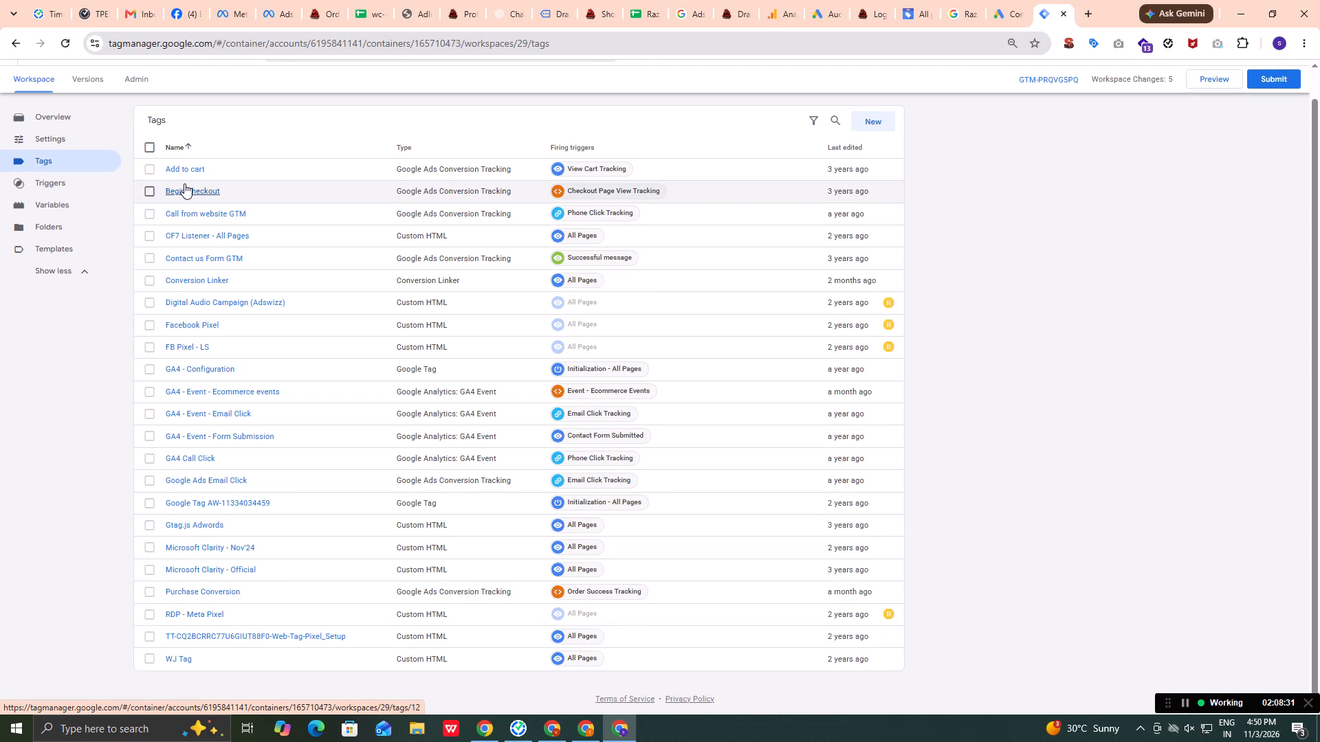
pyautogui.click(196, 216)
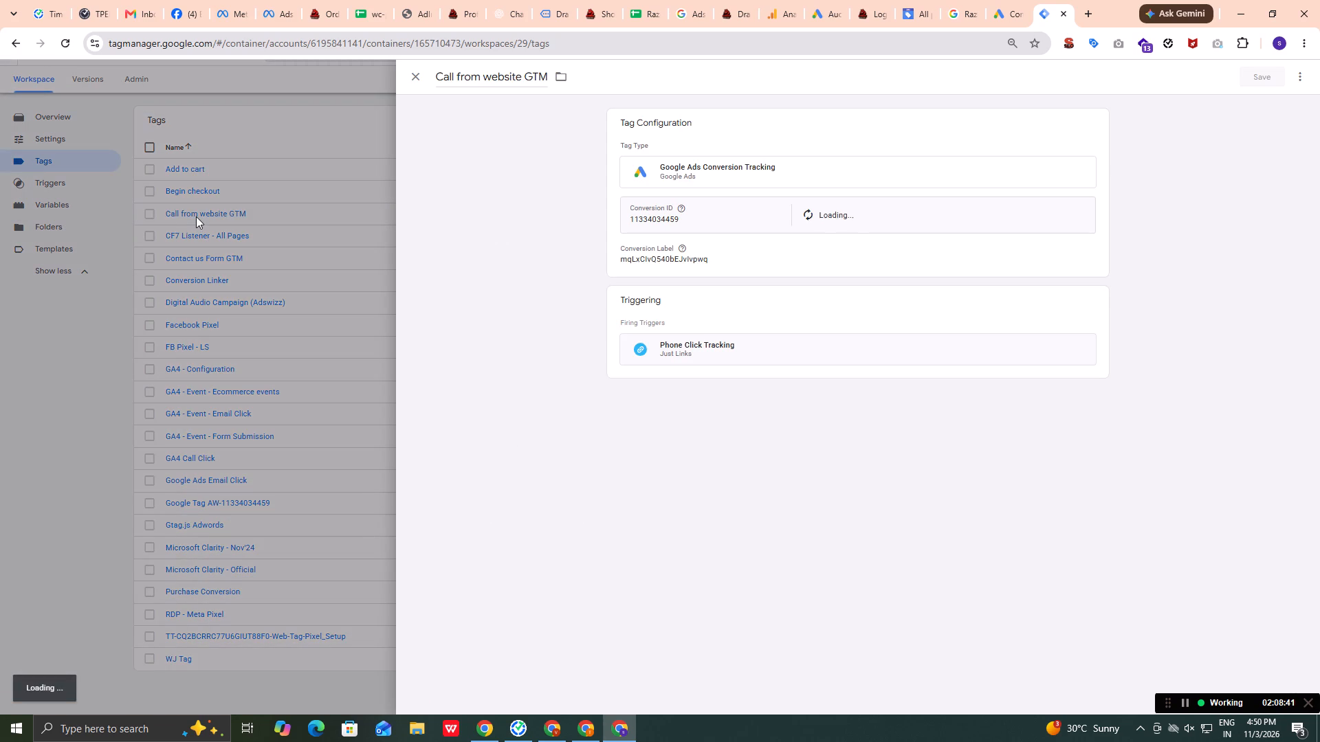
# Return to the goals summary in Google Ads, expand the Contact goal and open its Clicks to call conversion action.
pyautogui.click(1002, 13)
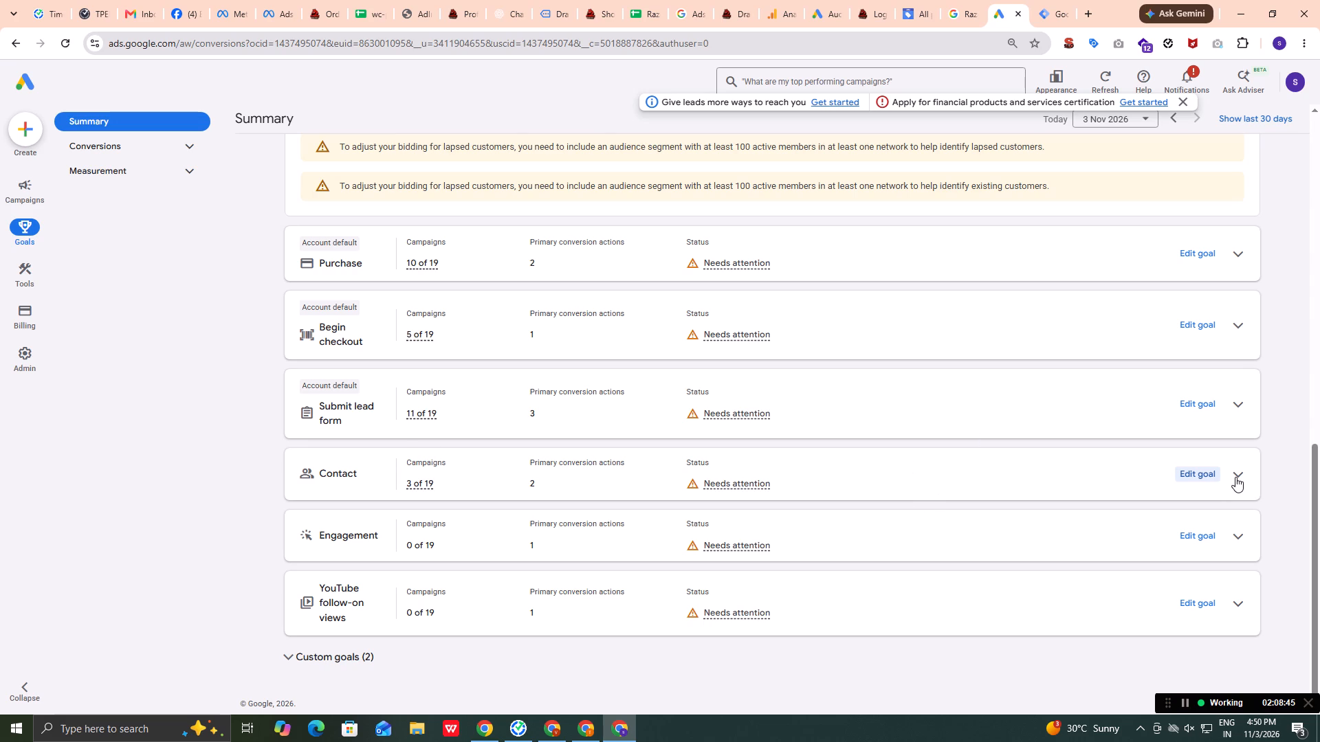
pyautogui.click(1235, 477)
pyautogui.scroll(-1, 670, 576)
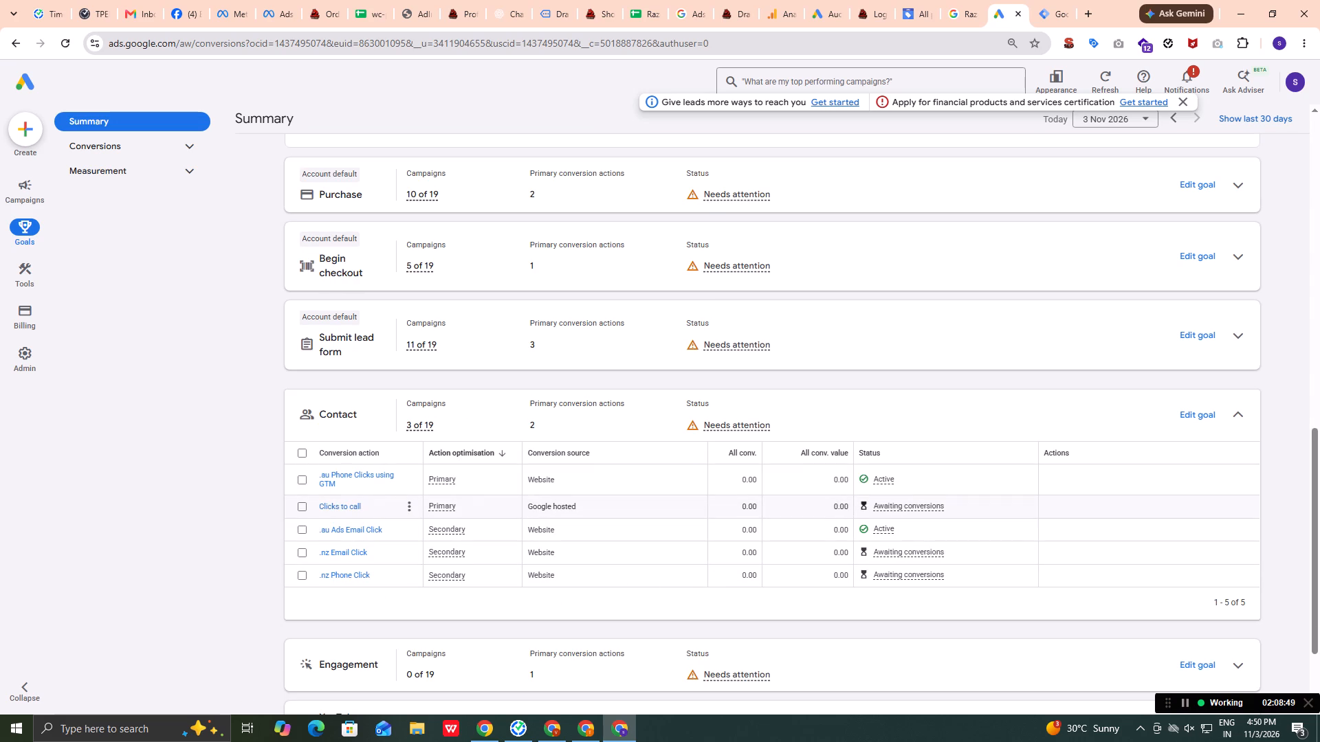
pyautogui.click(539, 503)
pyautogui.click(331, 506)
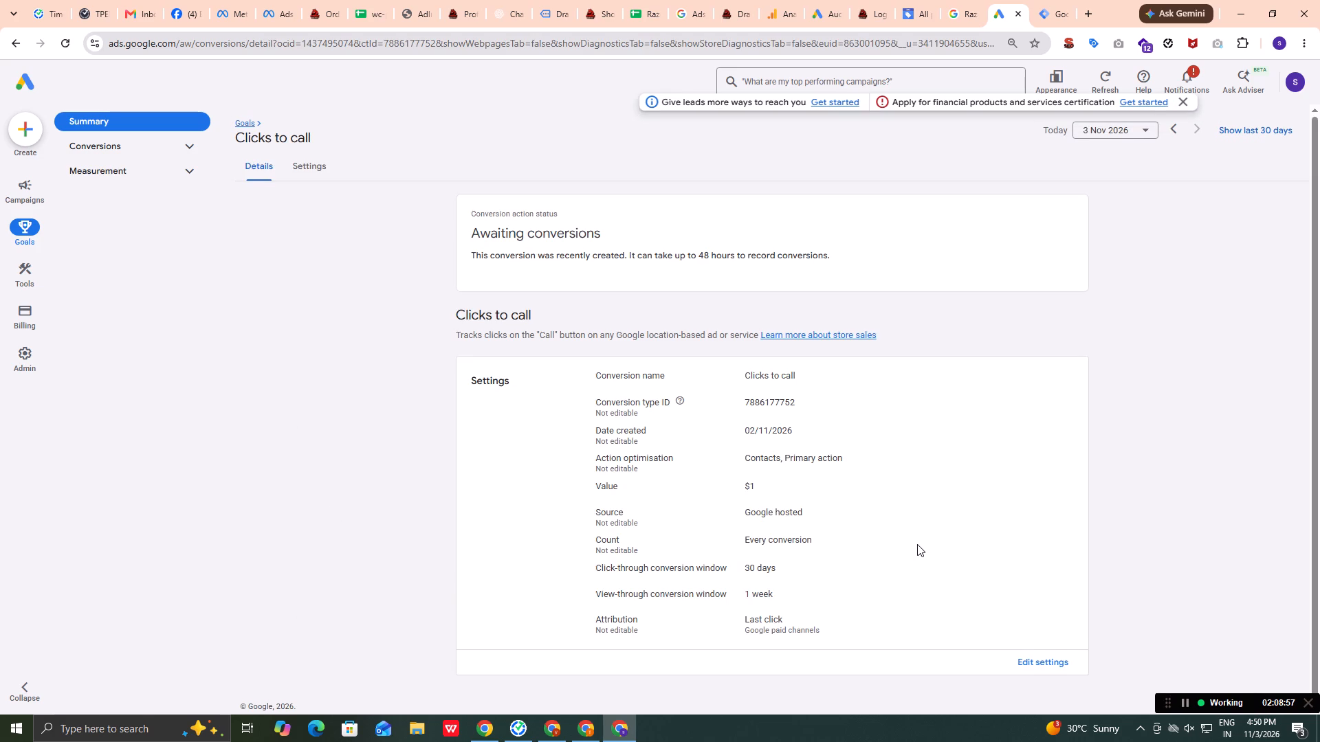
# Examine the details and settings pages of the Clicks to call conversion action.
pyautogui.scroll(-2, 917, 544)
pyautogui.scroll(1, 917, 544)
pyautogui.scroll(-6, 917, 544)
pyautogui.scroll(-3, 969, 675)
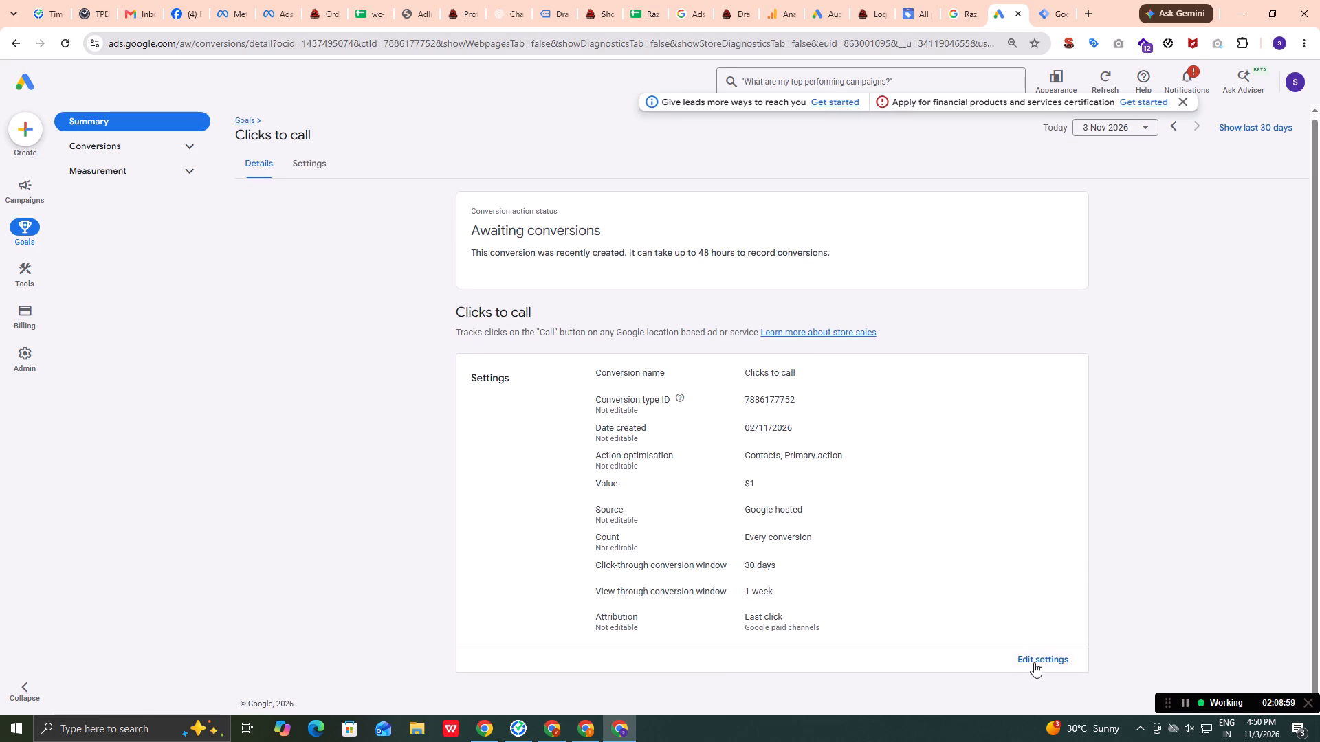
pyautogui.click(1034, 662)
pyautogui.scroll(-3, 1034, 662)
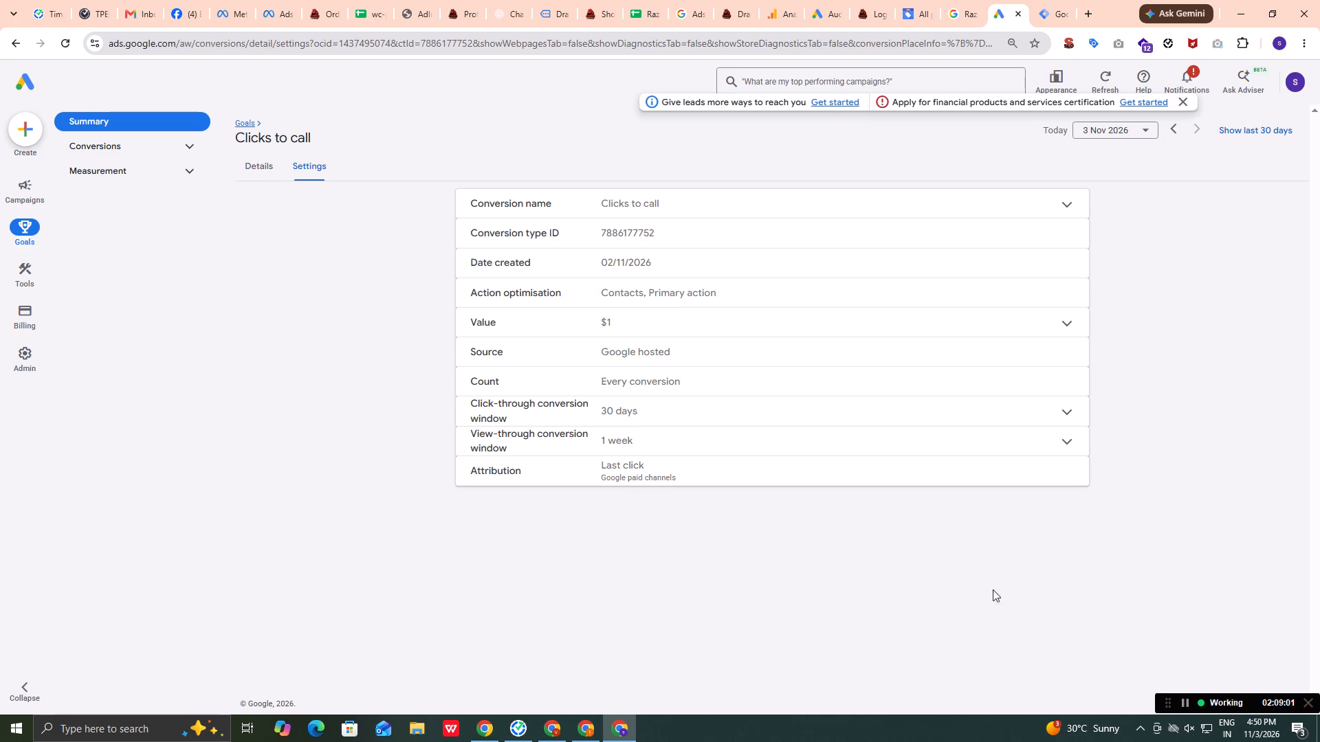
pyautogui.scroll(-1, 965, 511)
pyautogui.scroll(2, 965, 511)
pyautogui.click(263, 167)
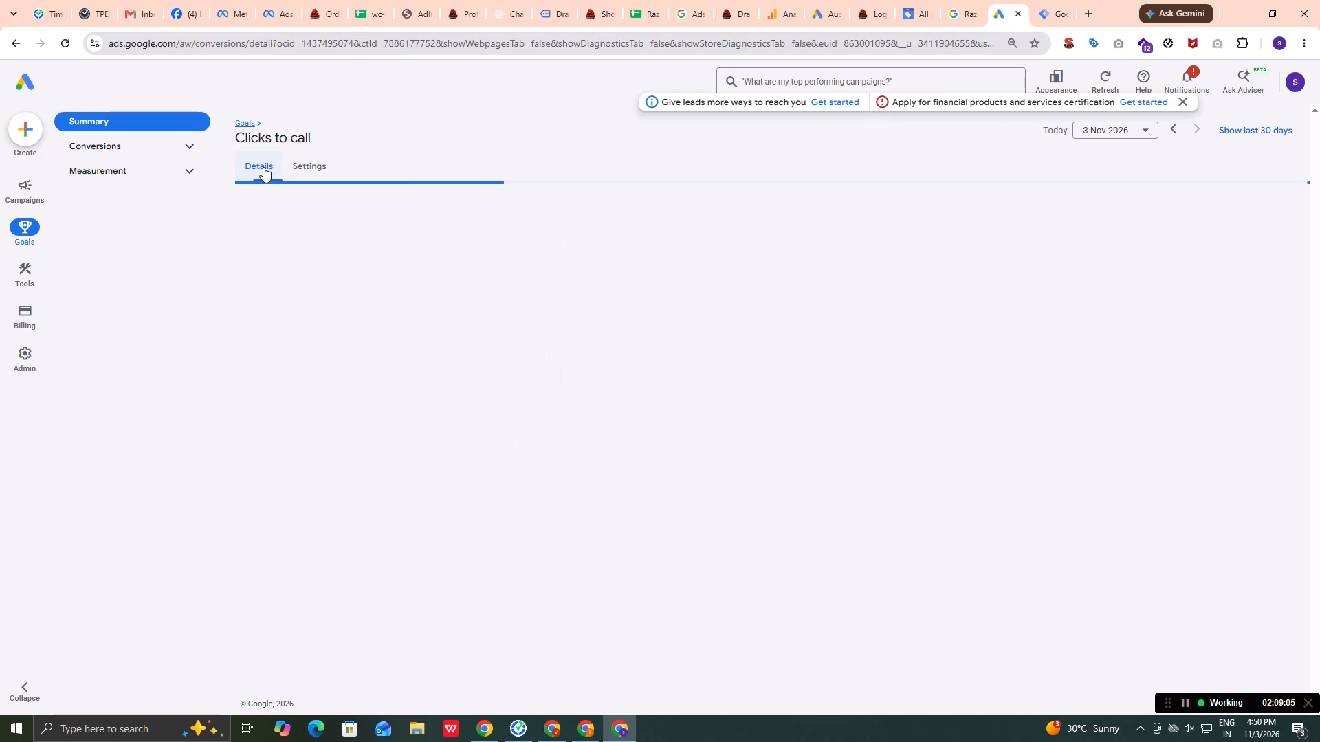
pyautogui.scroll(-2, 844, 484)
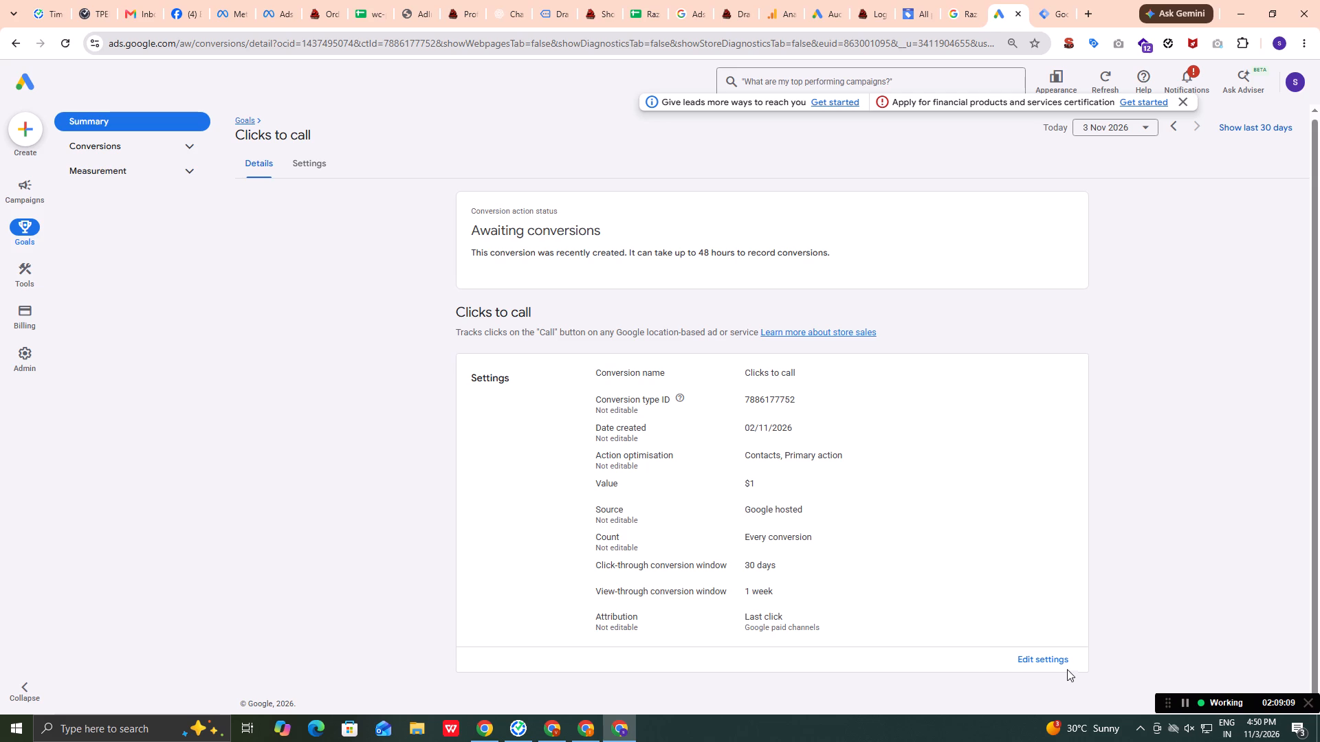
# Inspect the view-through window, click-through window and value options in the Clicks to call settings without editing them.
pyautogui.click(1050, 661)
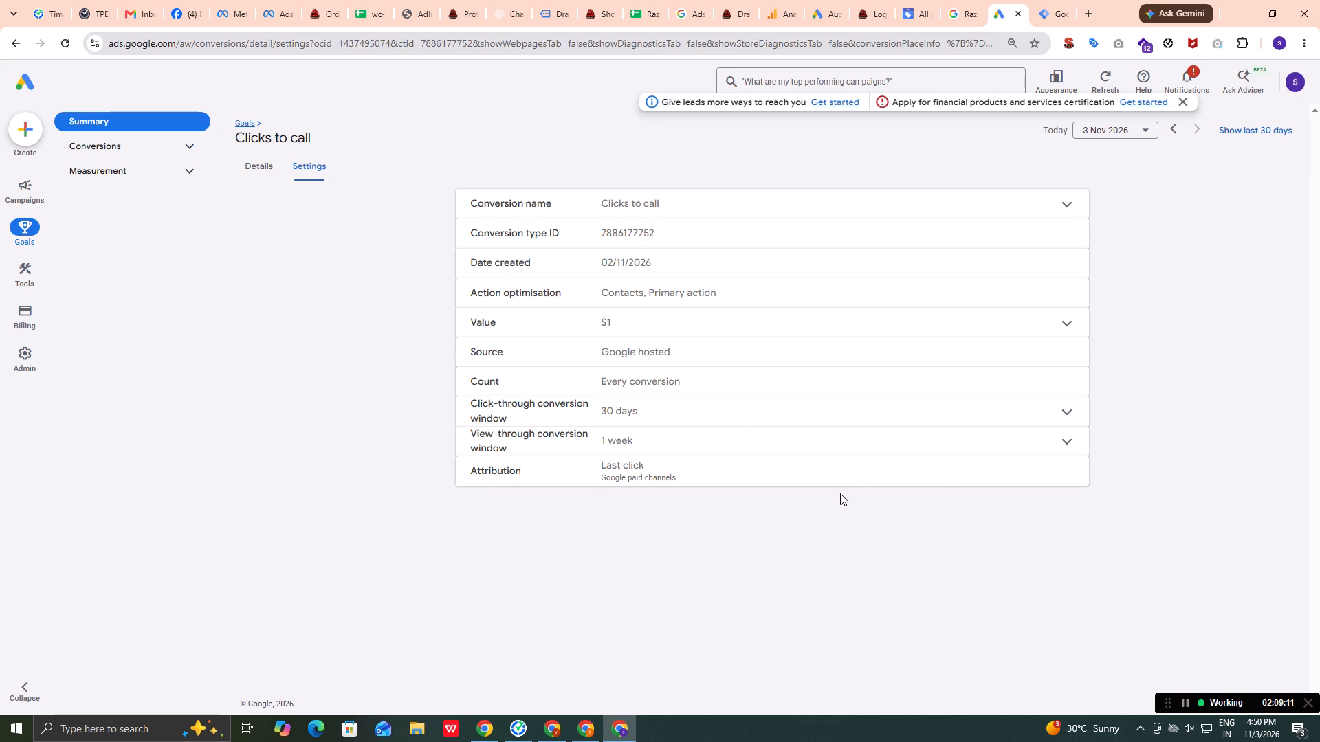
pyautogui.click(1074, 432)
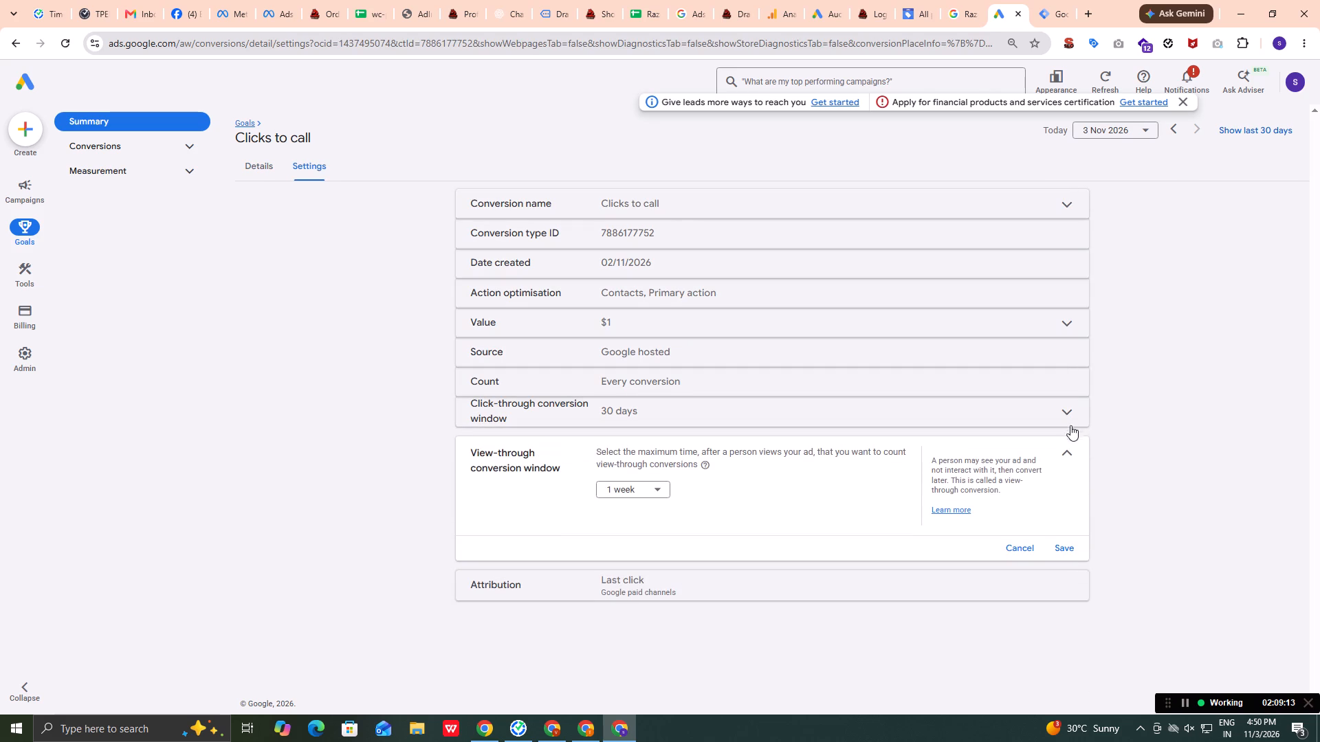
pyautogui.click(1068, 415)
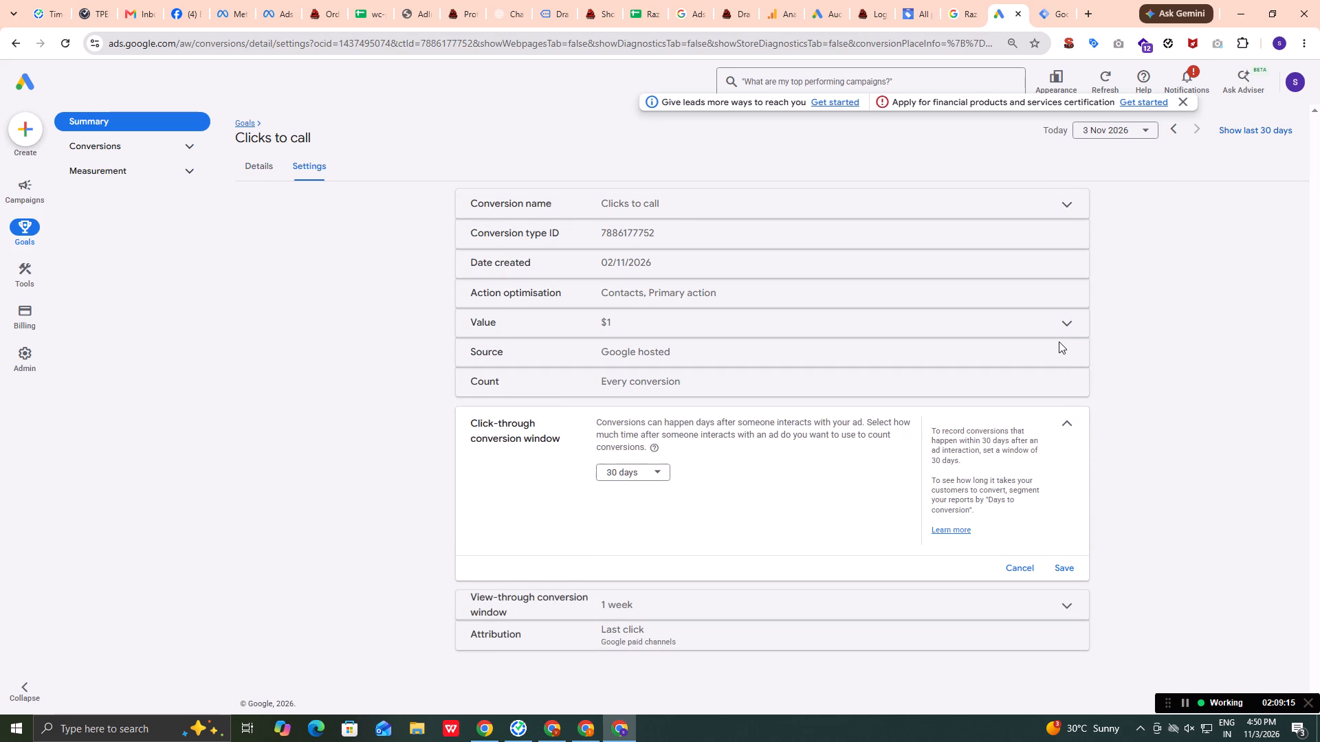
pyautogui.click(1059, 341)
pyautogui.click(1059, 322)
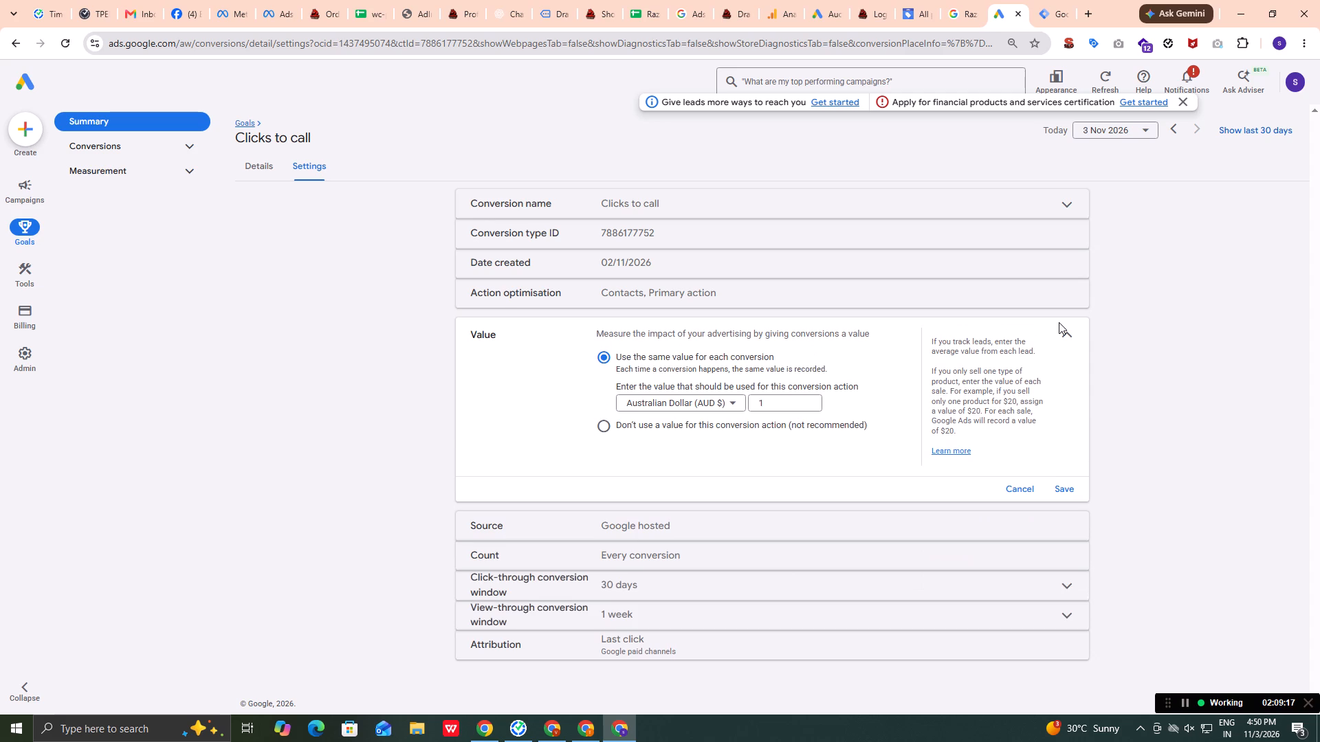
pyautogui.click(1072, 338)
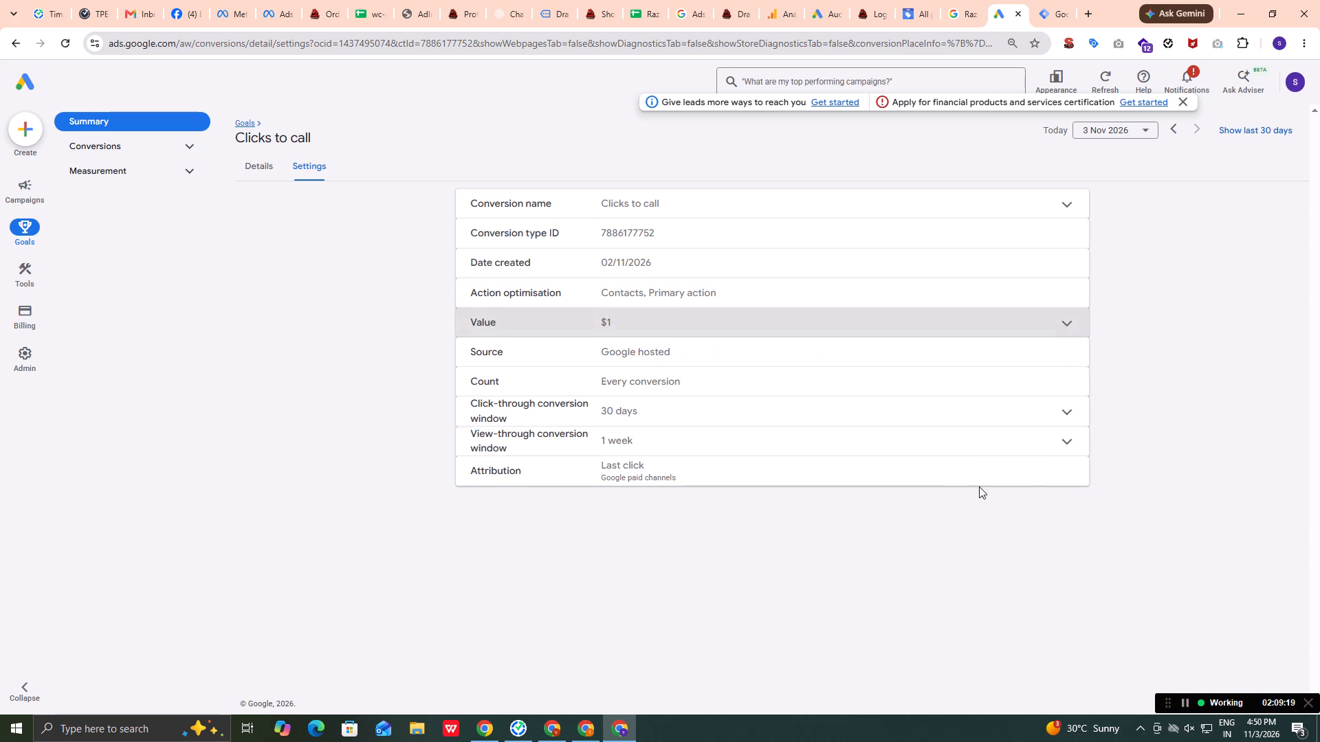
pyautogui.click(1035, 481)
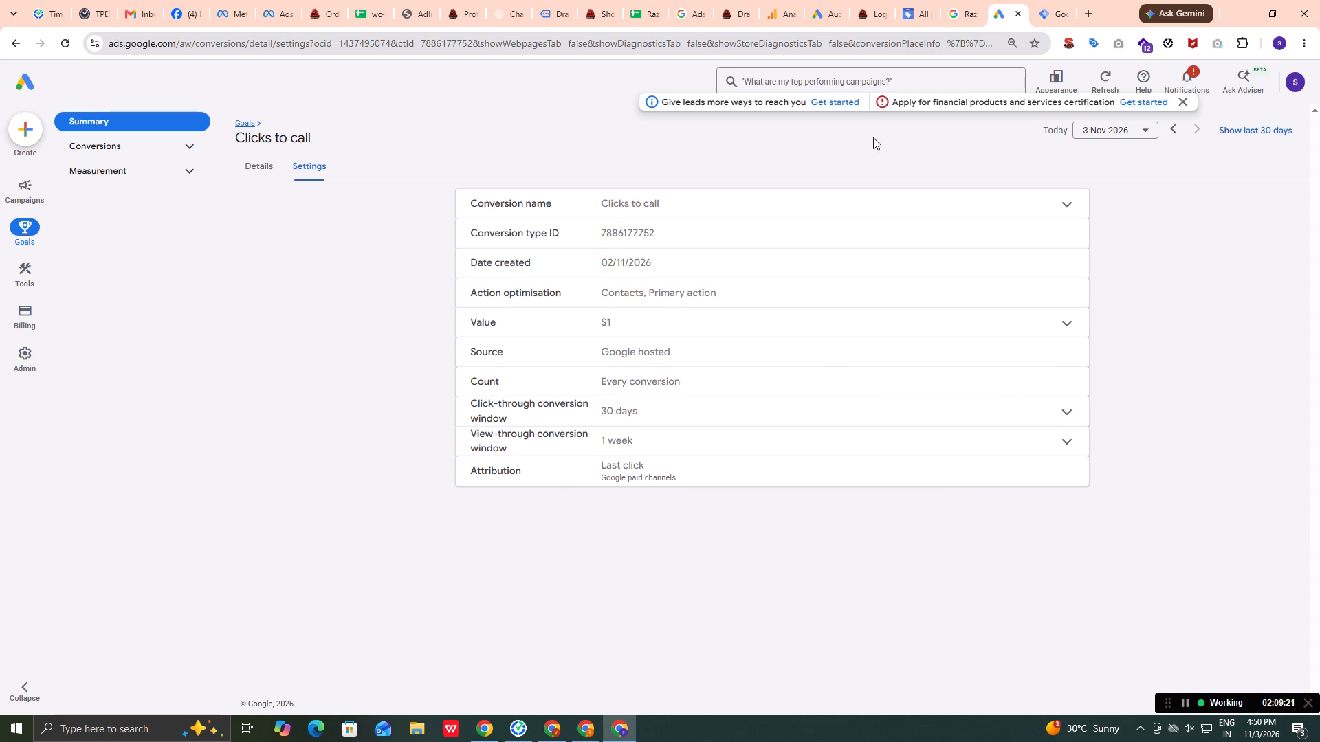
# Check the Call from website GTM tag in Tag Manager again and return to Google Ads.
pyautogui.click(1053, 0)
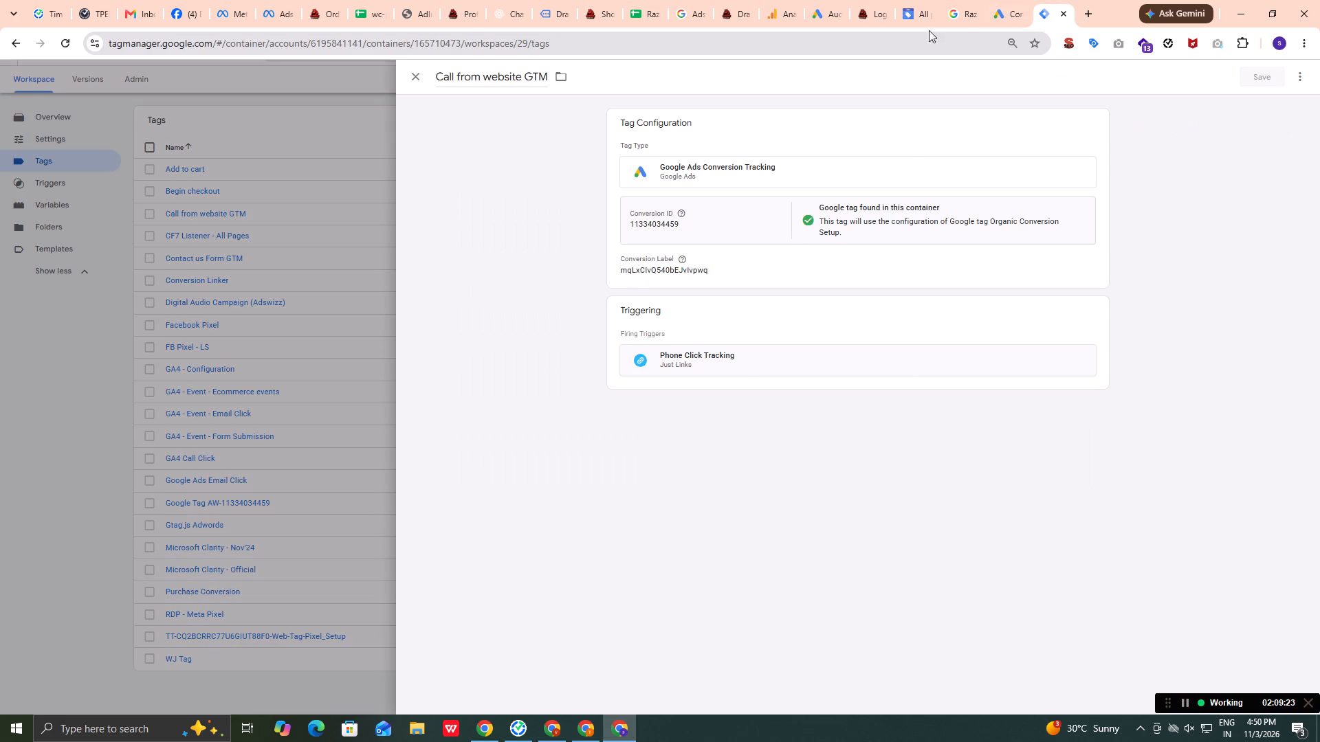
pyautogui.click(1005, 4)
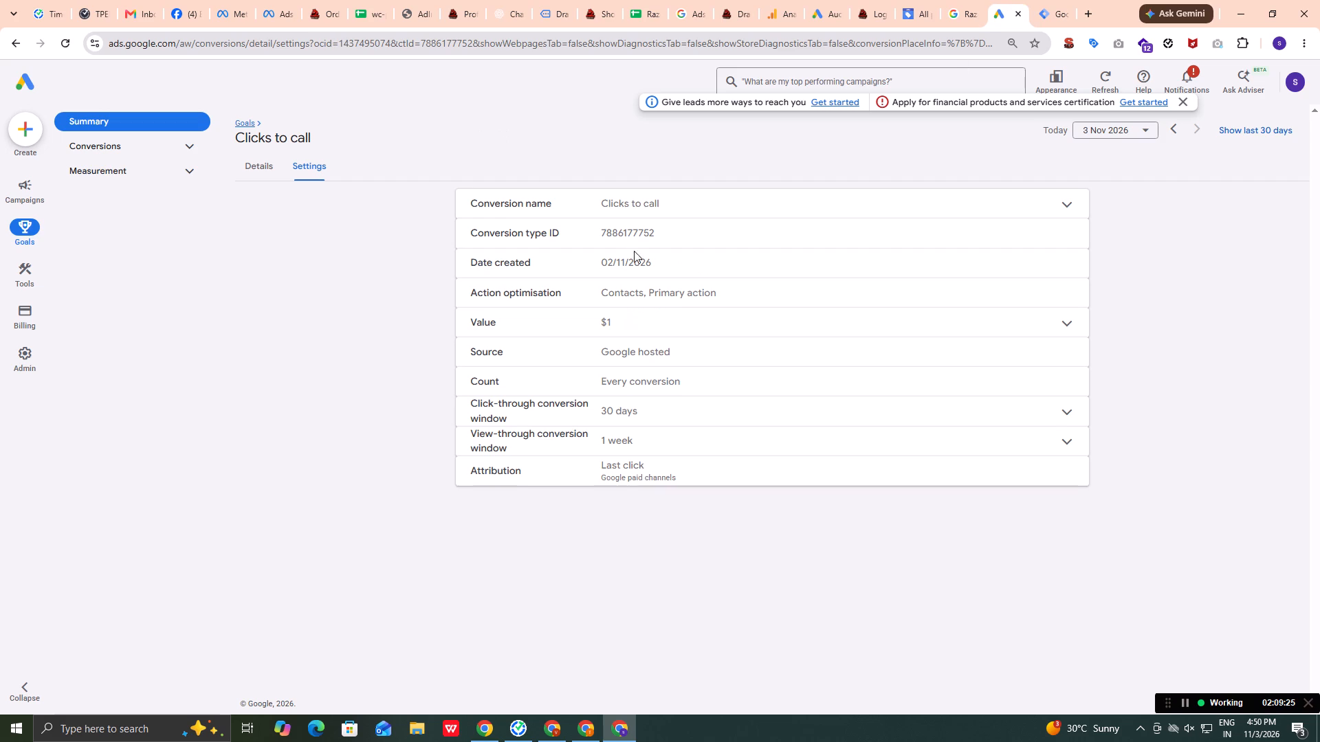
# From the goals summary, expand the Contact goal and open the .au Phone Clicks using GTM conversion action.
pyautogui.click(131, 120)
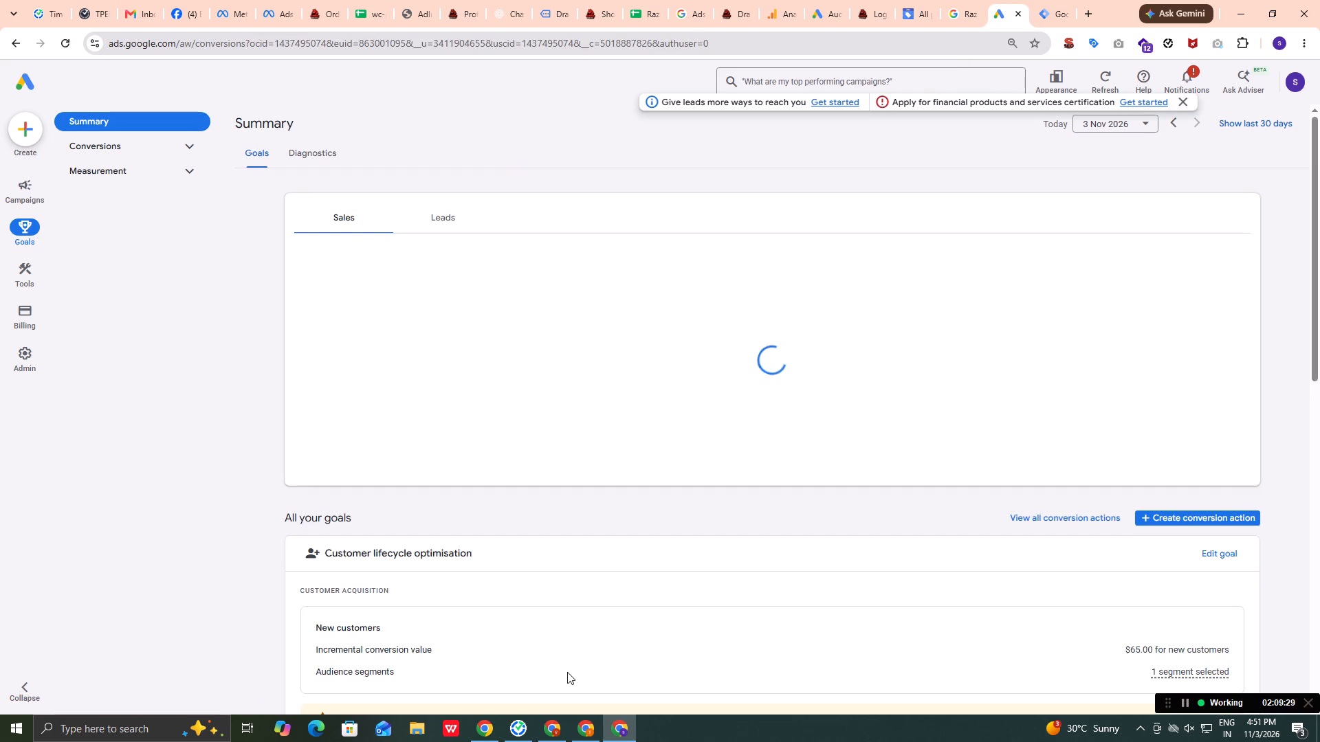
pyautogui.scroll(-13, 494, 636)
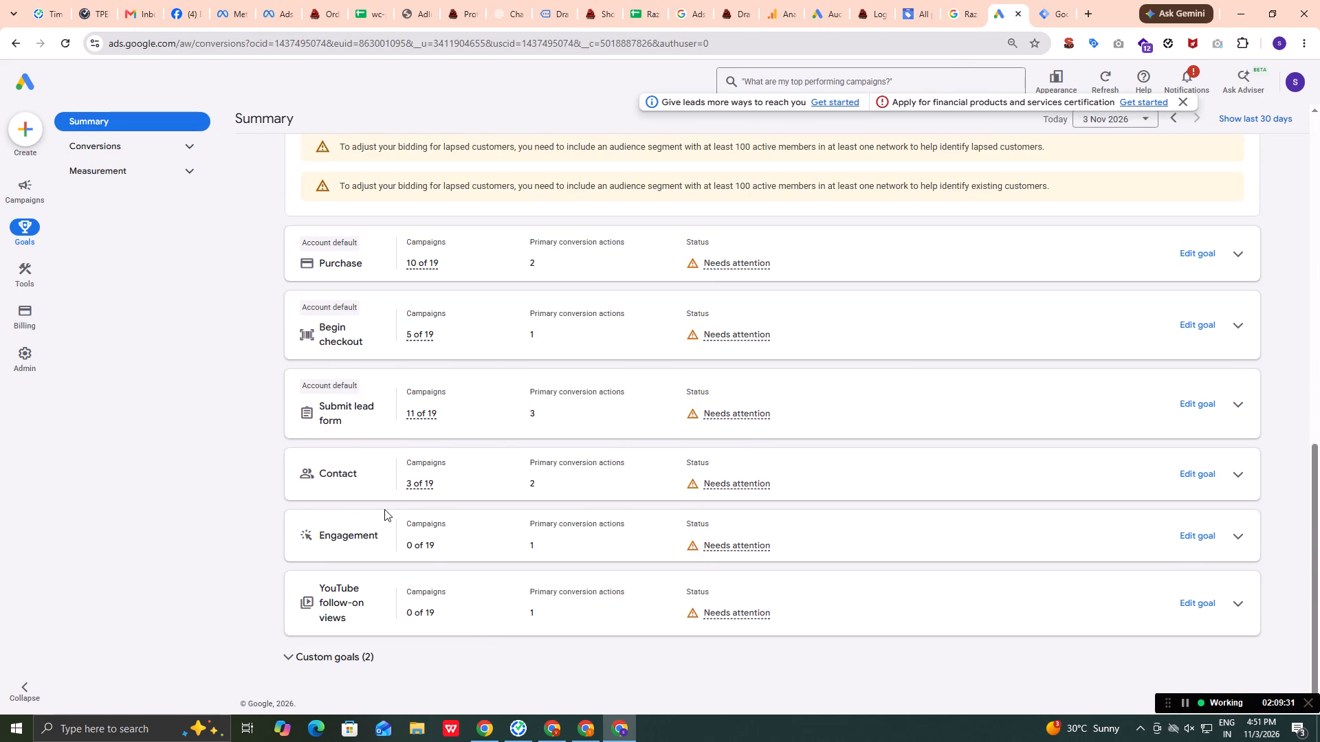
pyautogui.click(1242, 473)
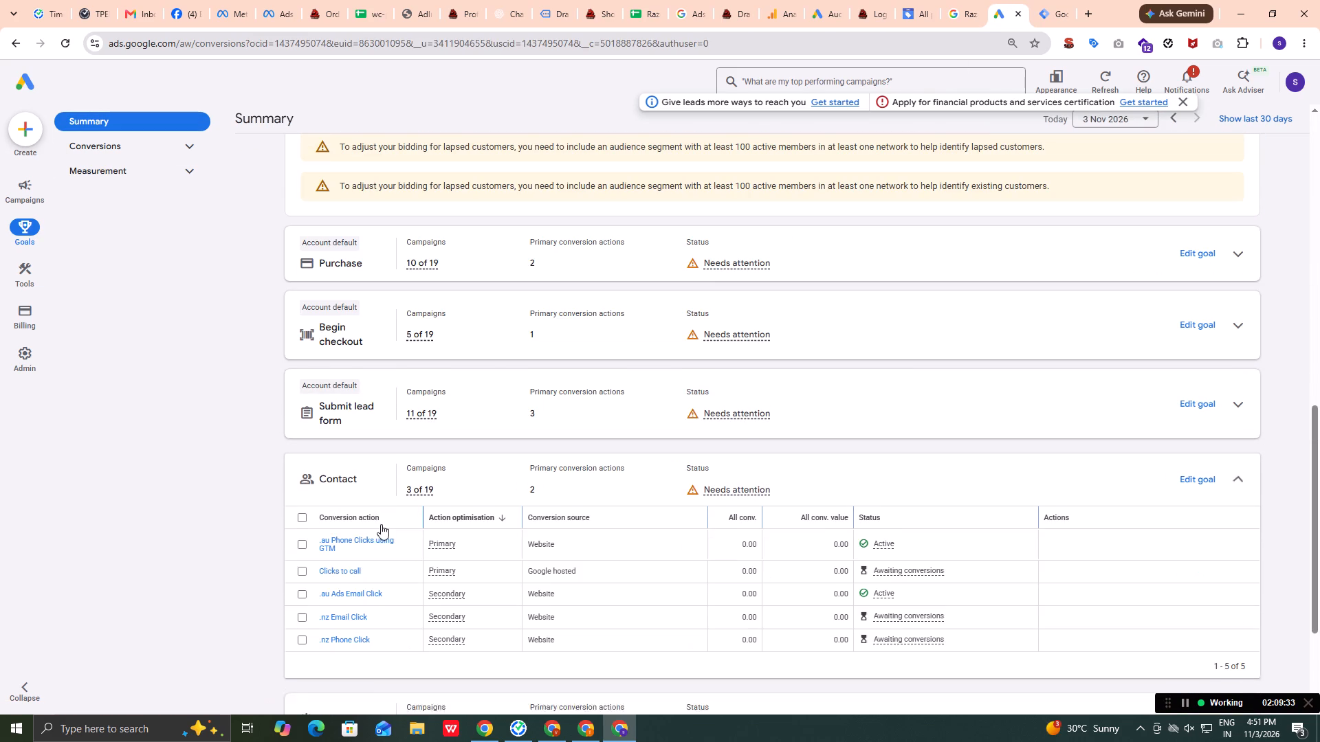
pyautogui.click(373, 545)
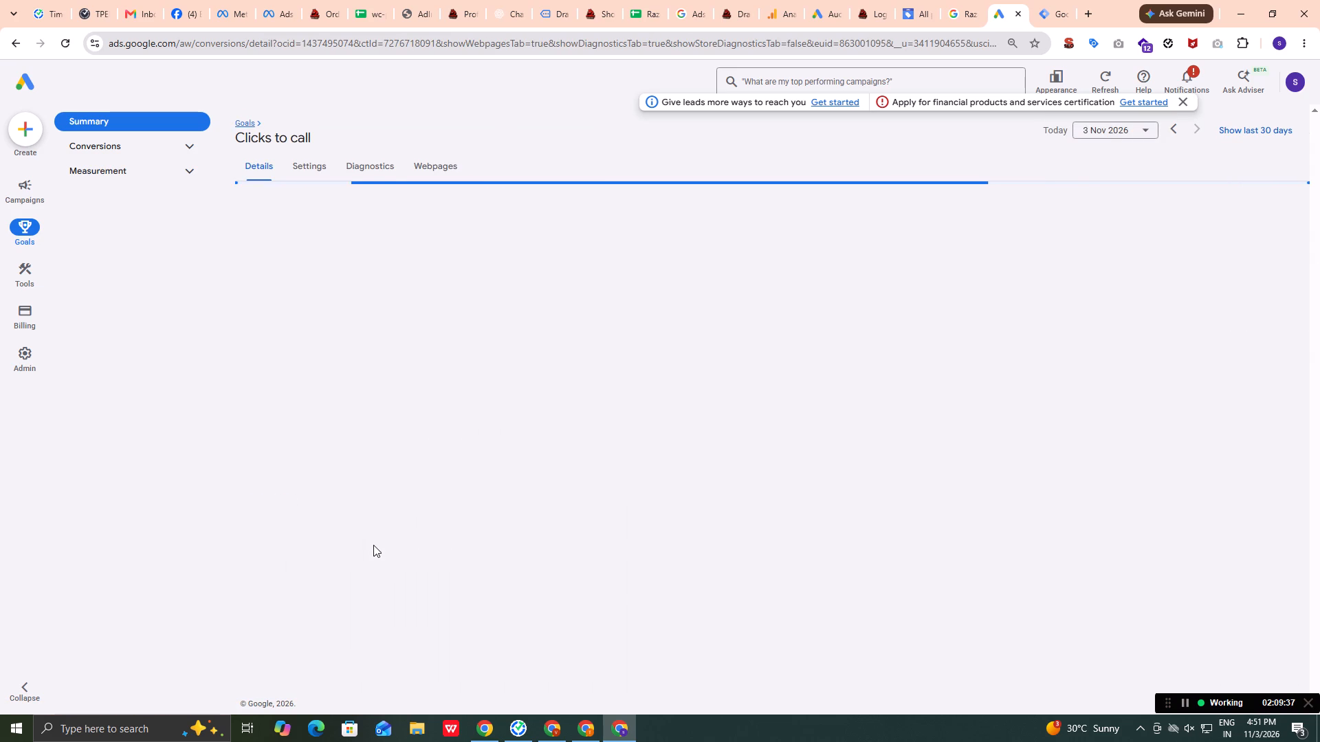
# Compare the Tag Manager conversion ID and label of .au Phone Clicks using GTM with the Call from website GTM tag, closing the tag when done.
pyautogui.scroll(-5, 1039, 552)
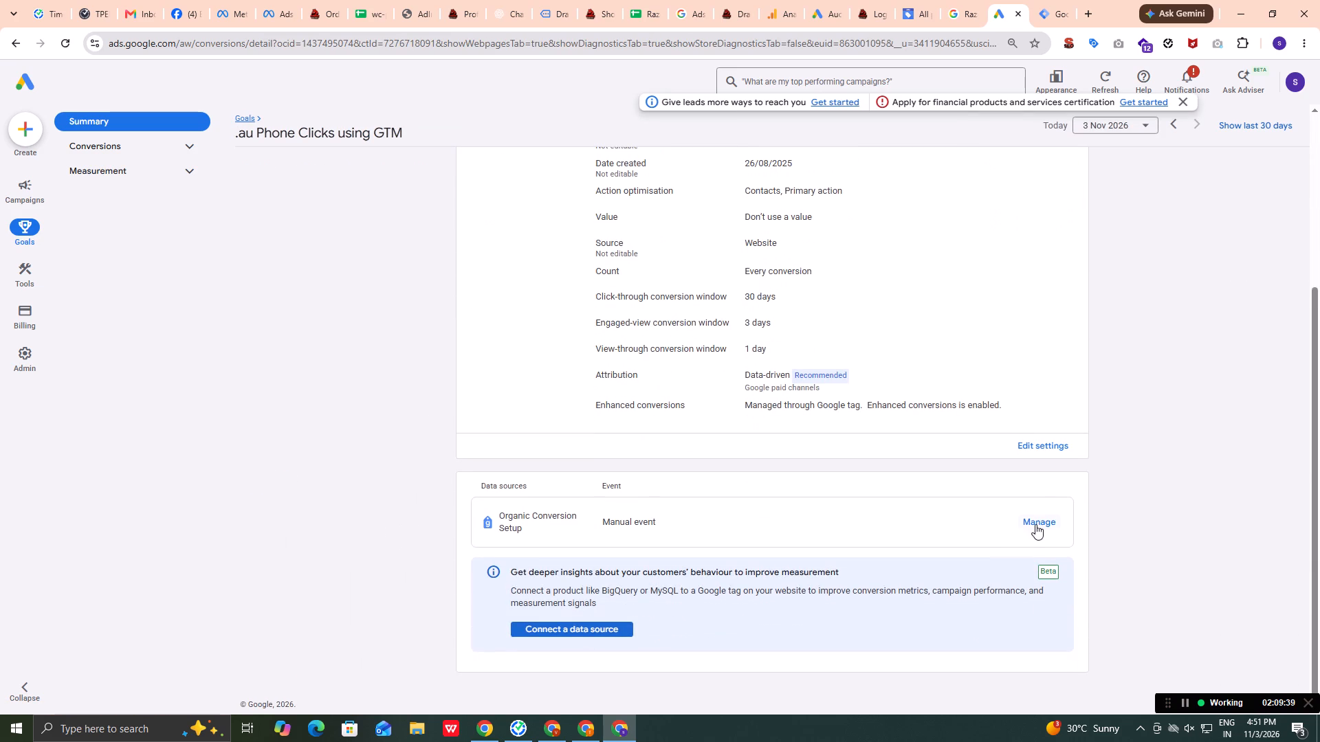
pyautogui.click(1035, 524)
pyautogui.click(962, 568)
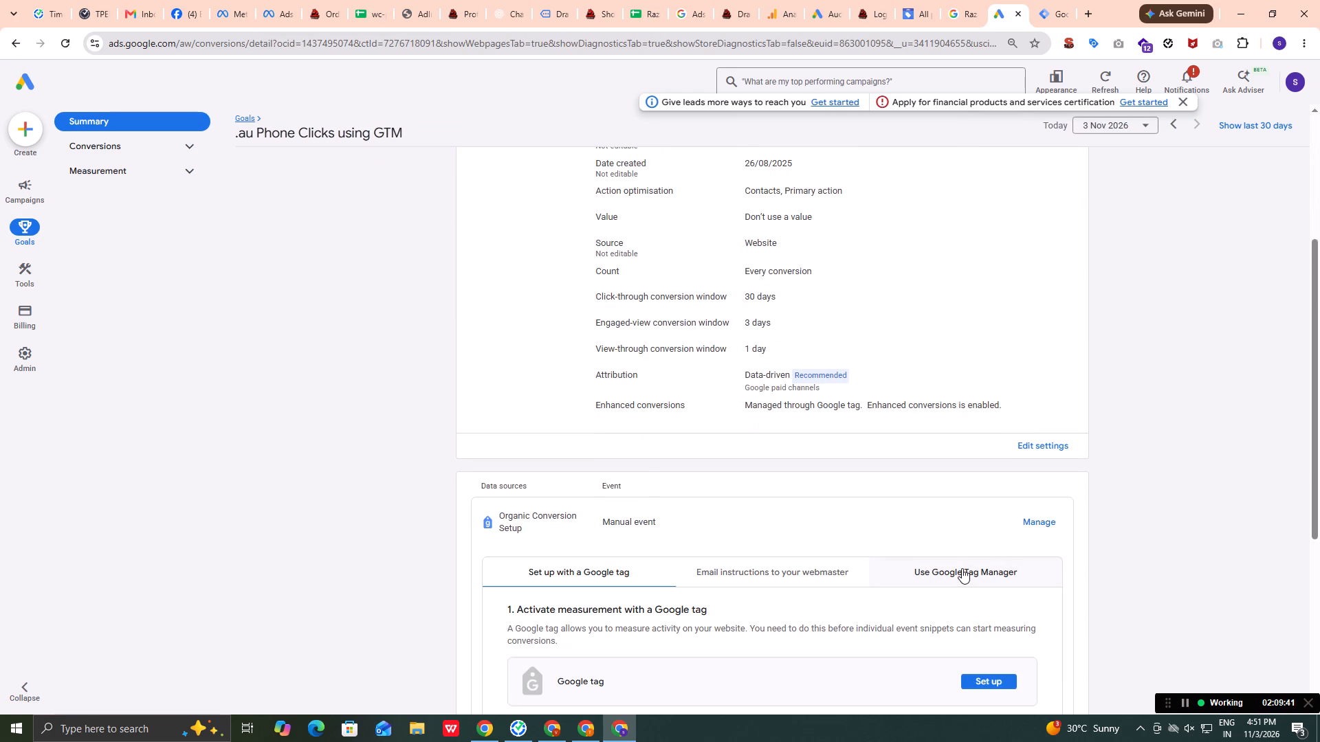
pyautogui.scroll(1, 962, 568)
pyautogui.scroll(-2, 962, 568)
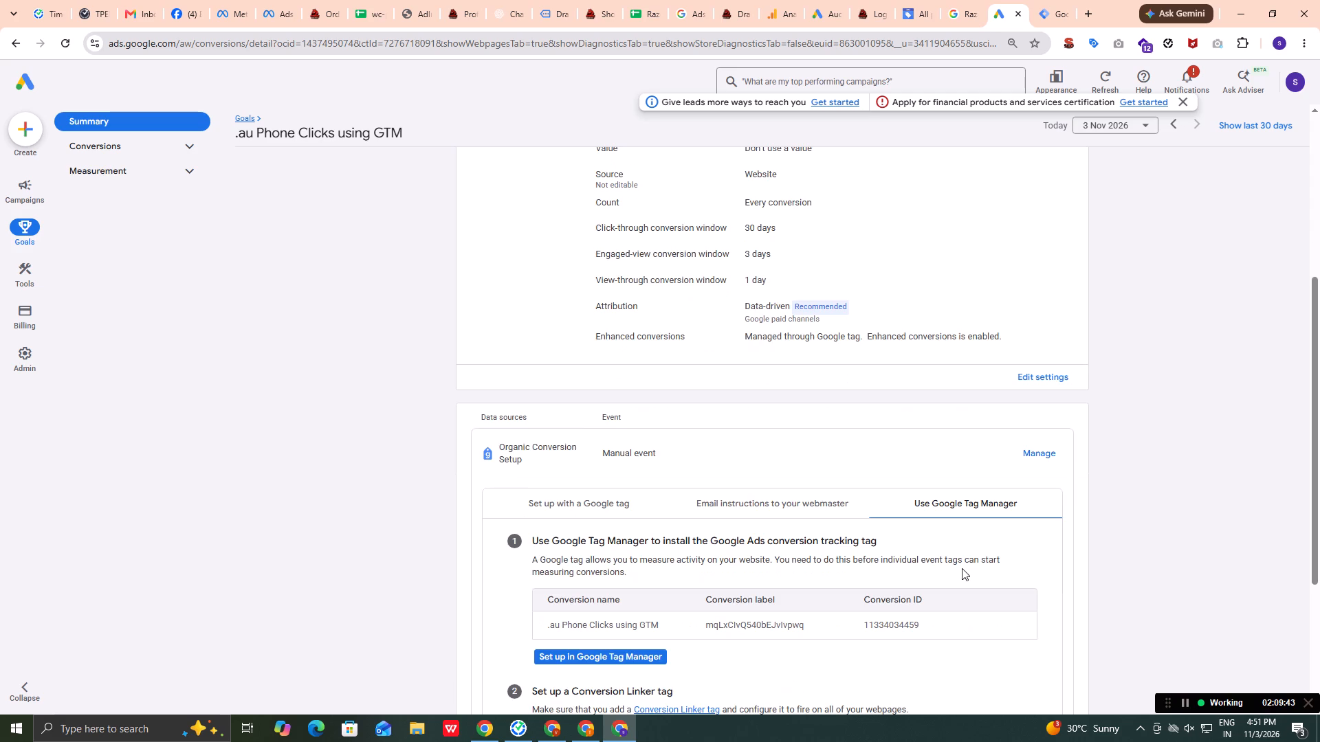
pyautogui.click(1051, 6)
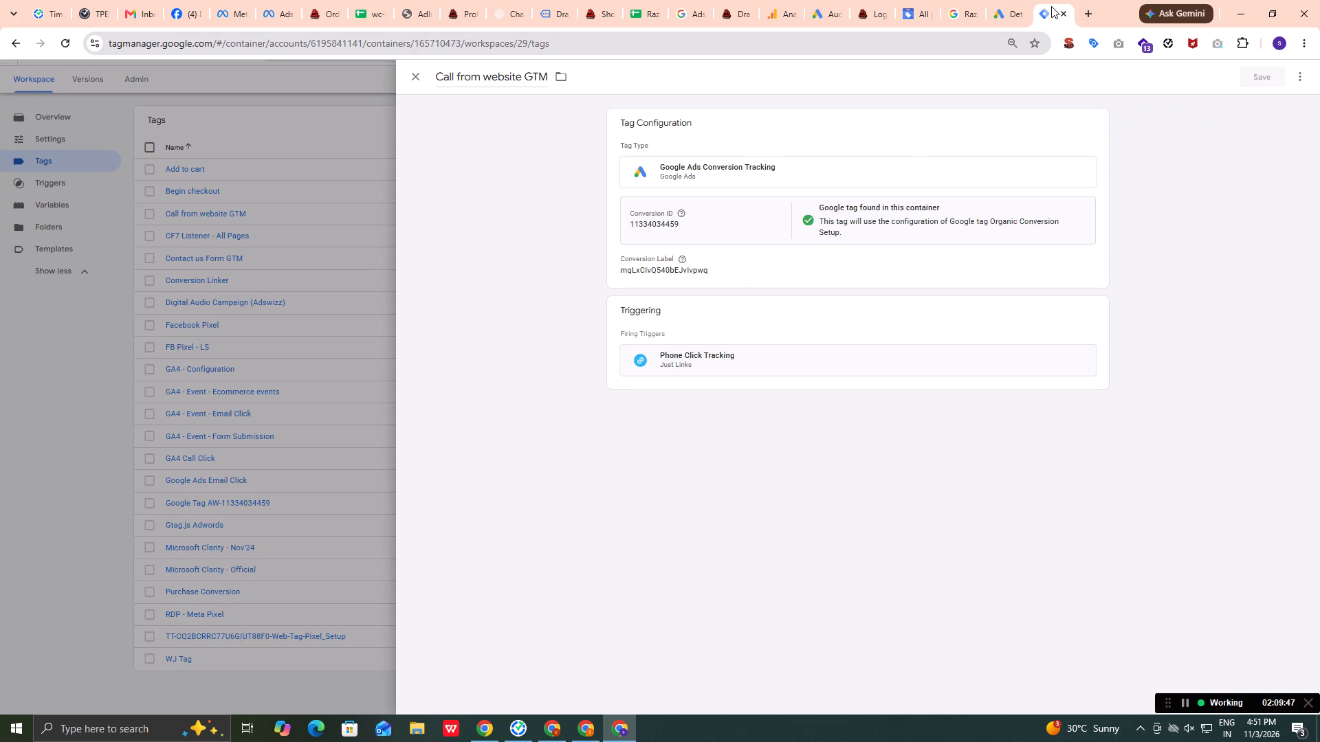
pyautogui.click(1013, 0)
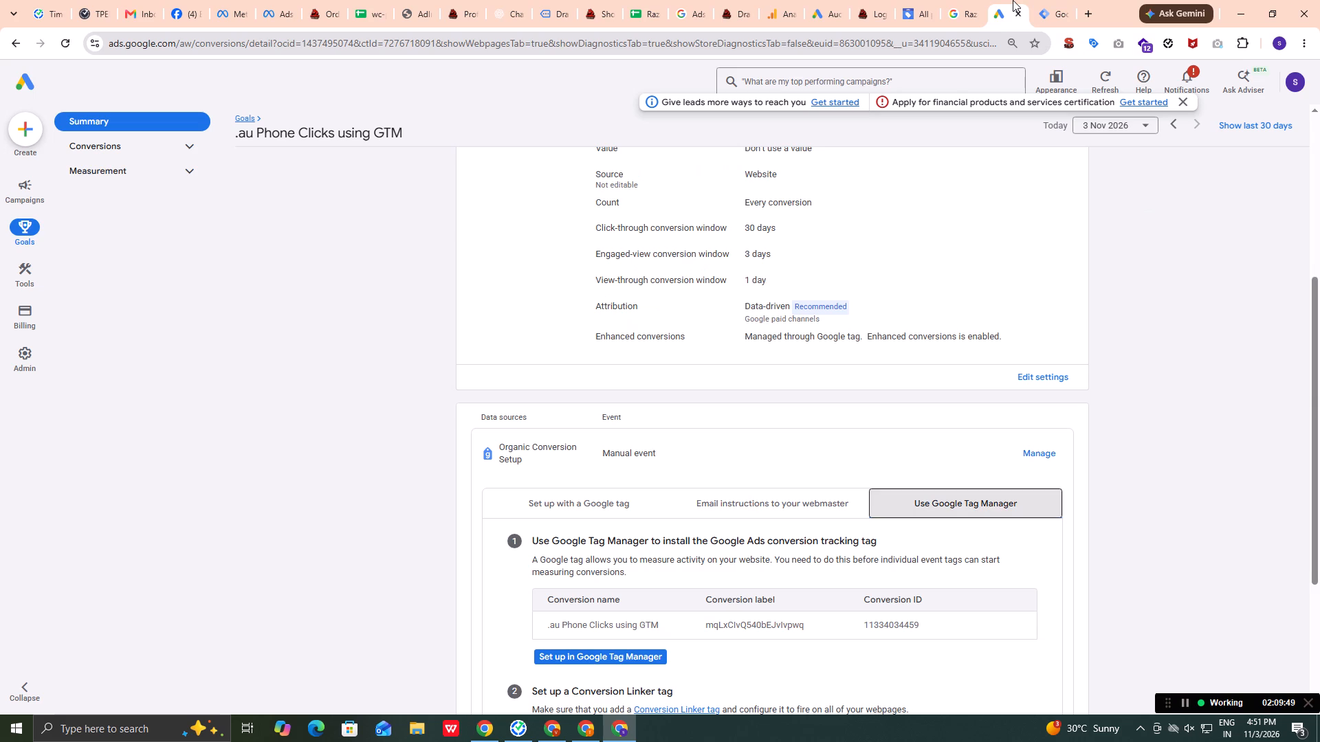
pyautogui.click(1048, 0)
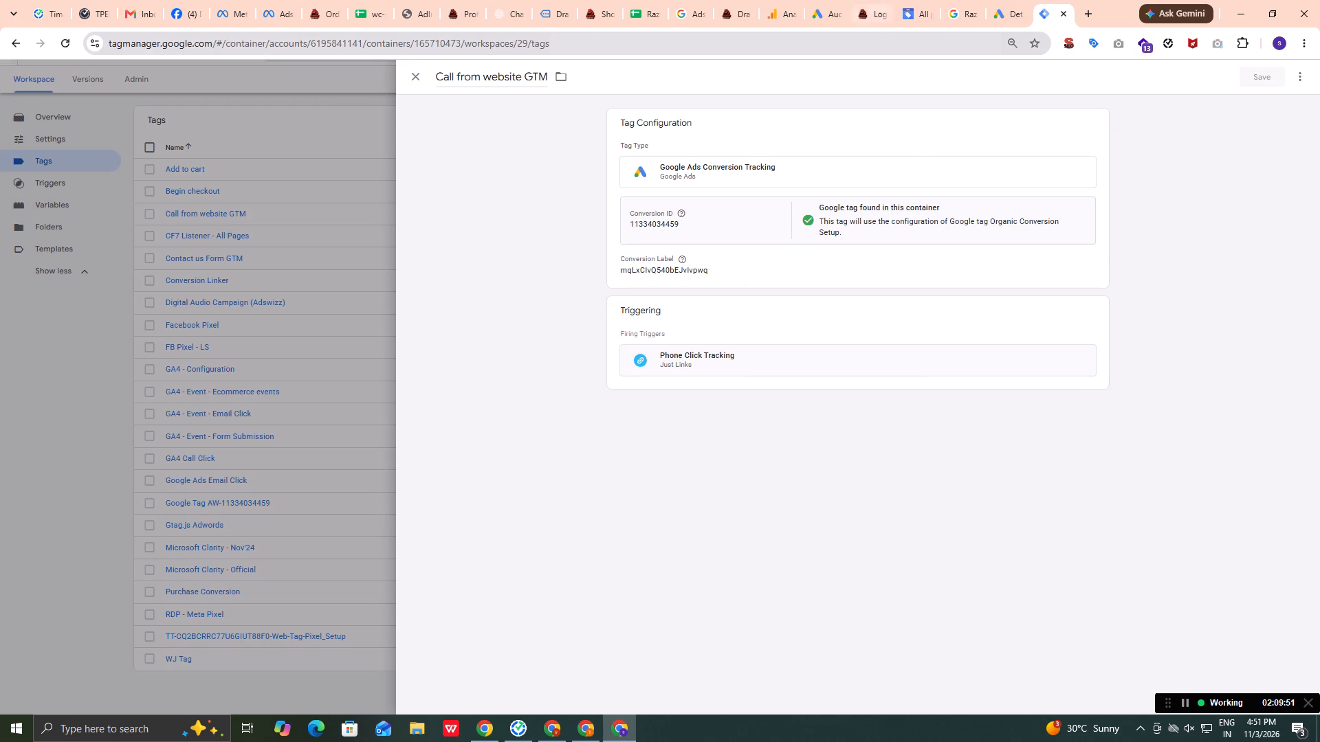
pyautogui.click(412, 76)
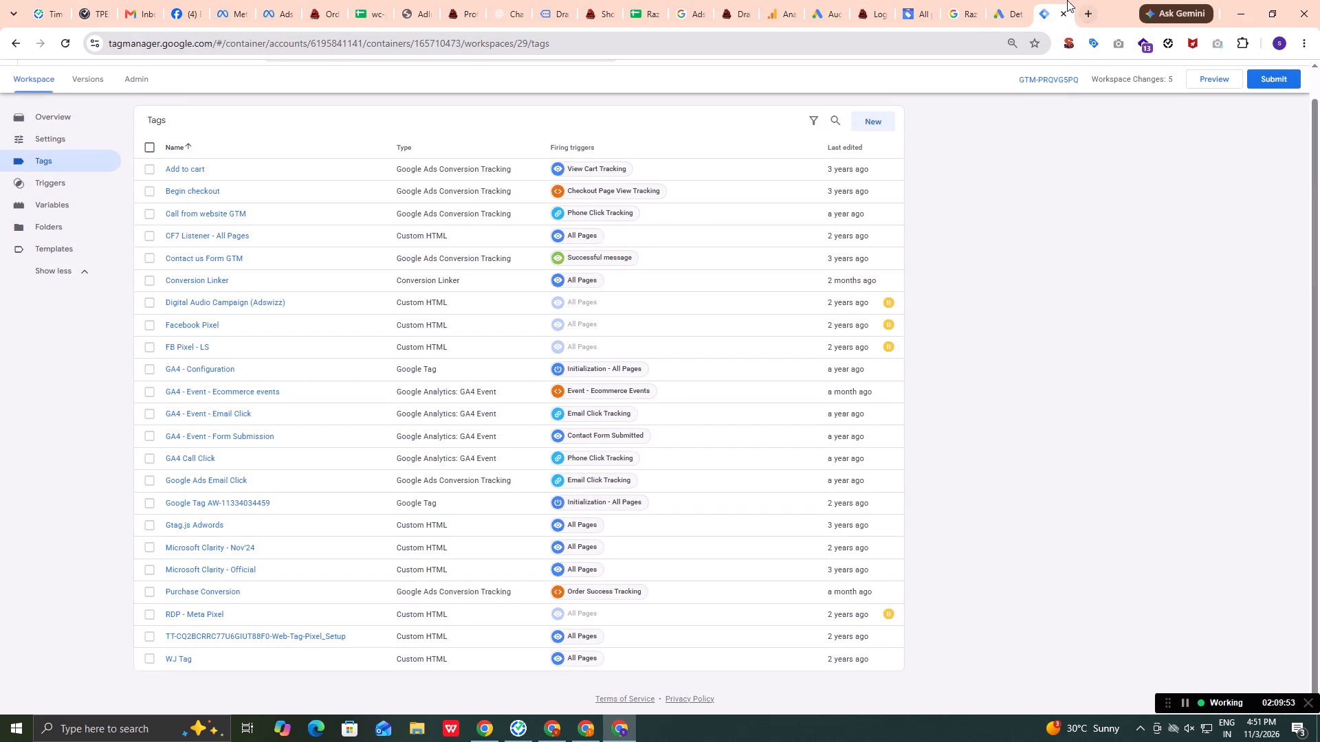
# Return to Google Ads and open the goals summary from the .au Phone Clicks using GTM conversion action.
pyautogui.click(1005, 1)
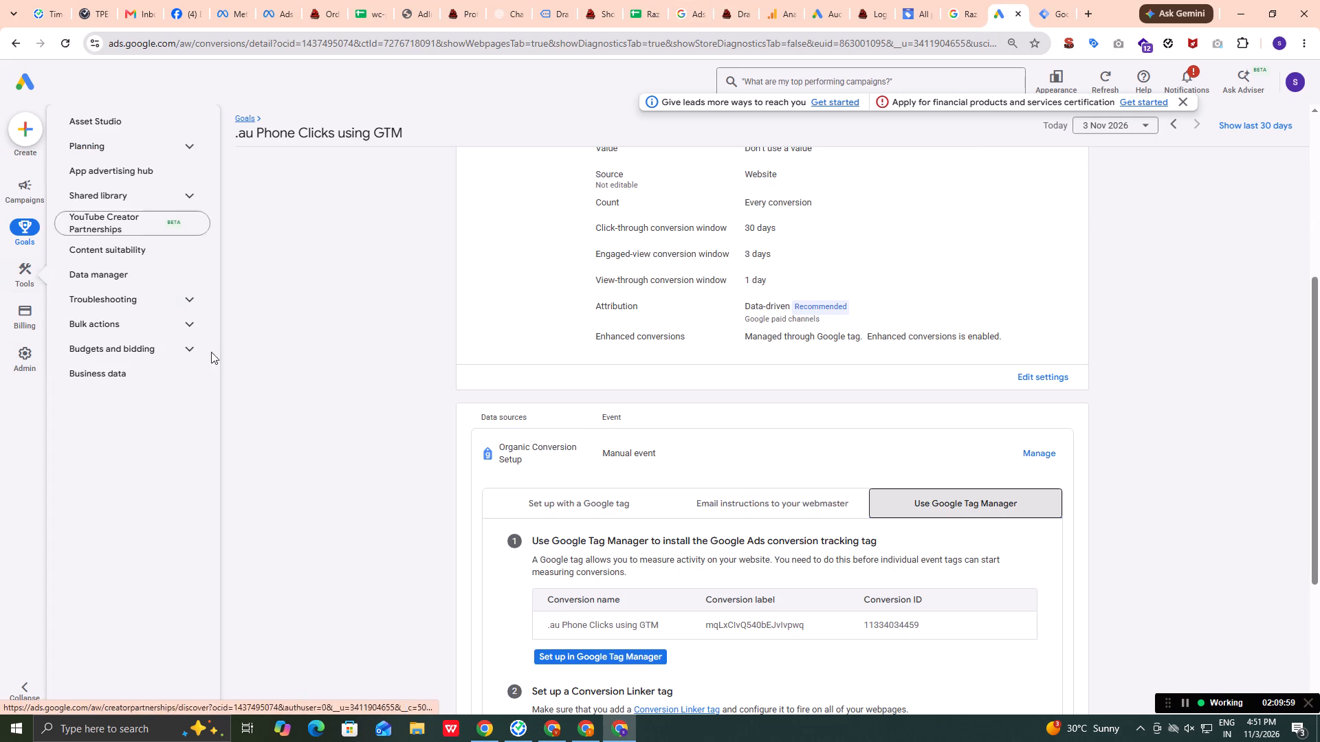
pyautogui.click(177, 143)
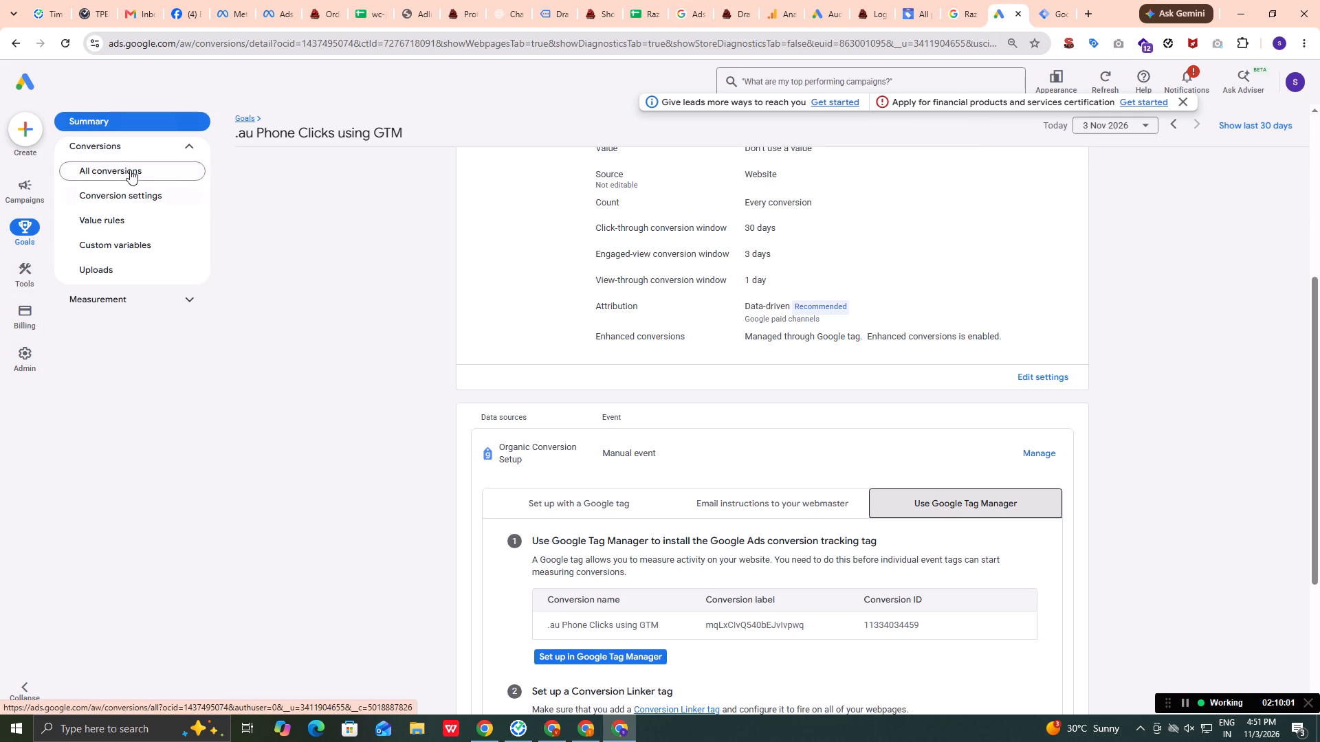
pyautogui.click(134, 129)
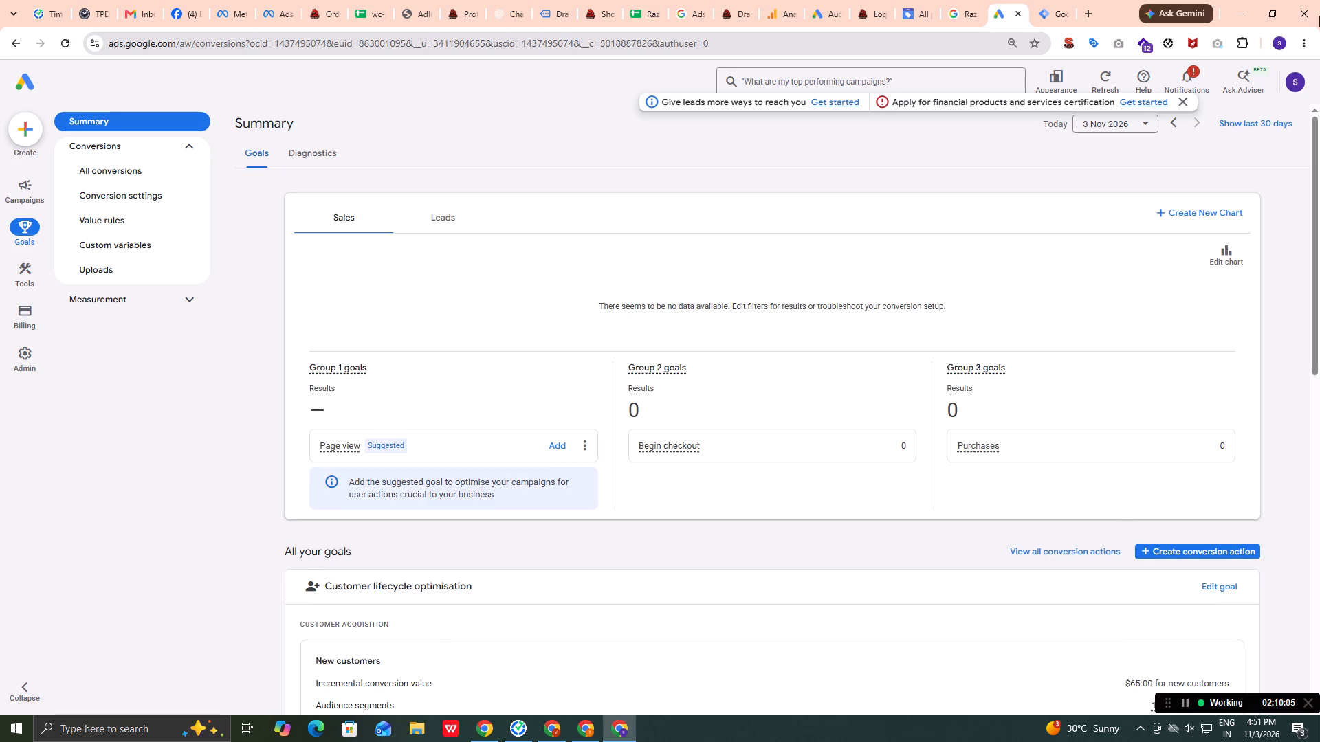
# In the other Google Ads tab, open the settings of the AU Local store visits and promotions-Performance Max-2026 campaign from the campaign list.
pyautogui.click(830, 0)
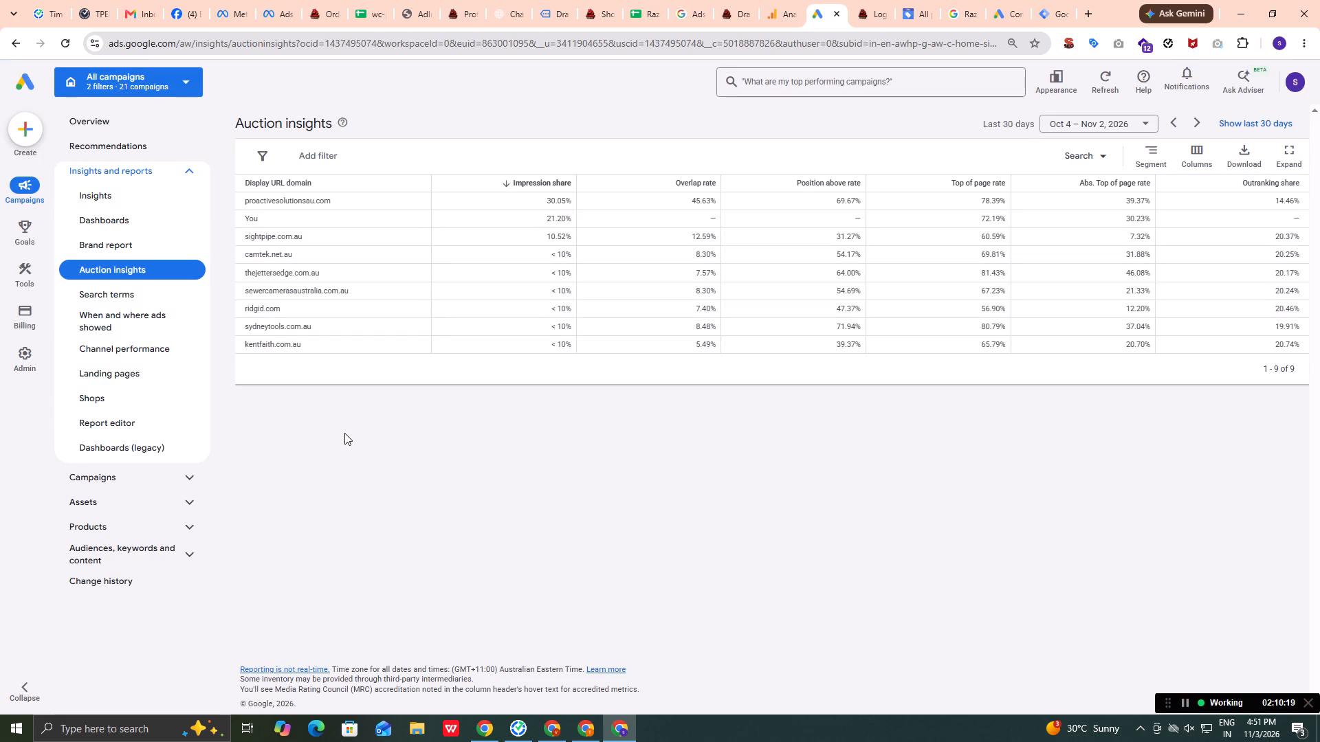
pyautogui.click(170, 474)
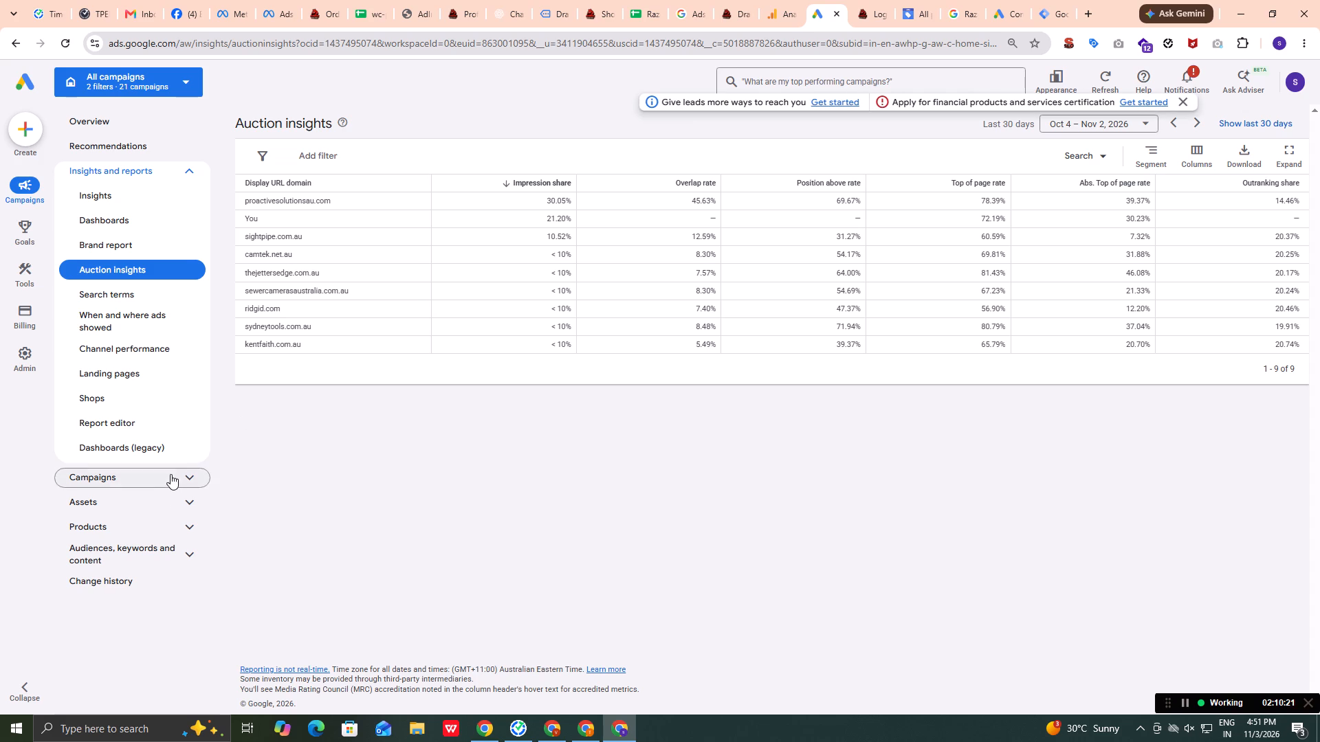
pyautogui.click(165, 501)
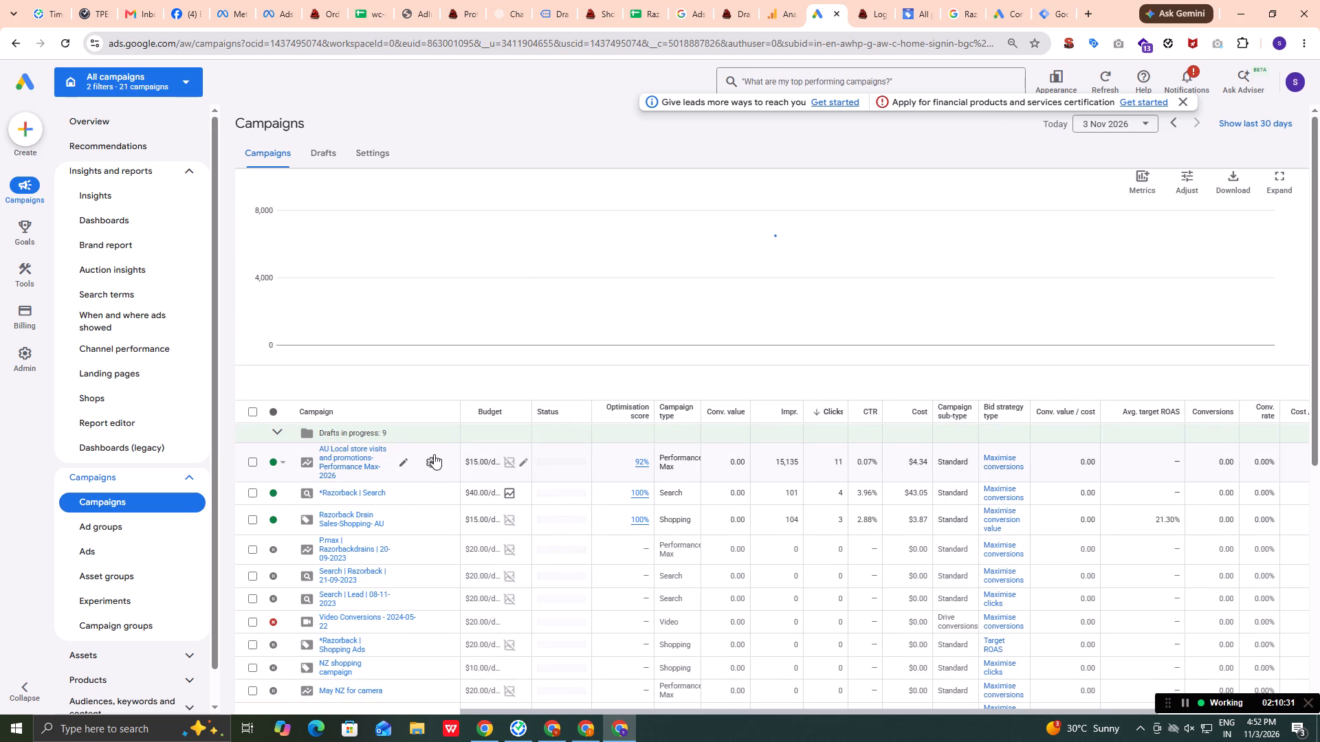
pyautogui.click(437, 456)
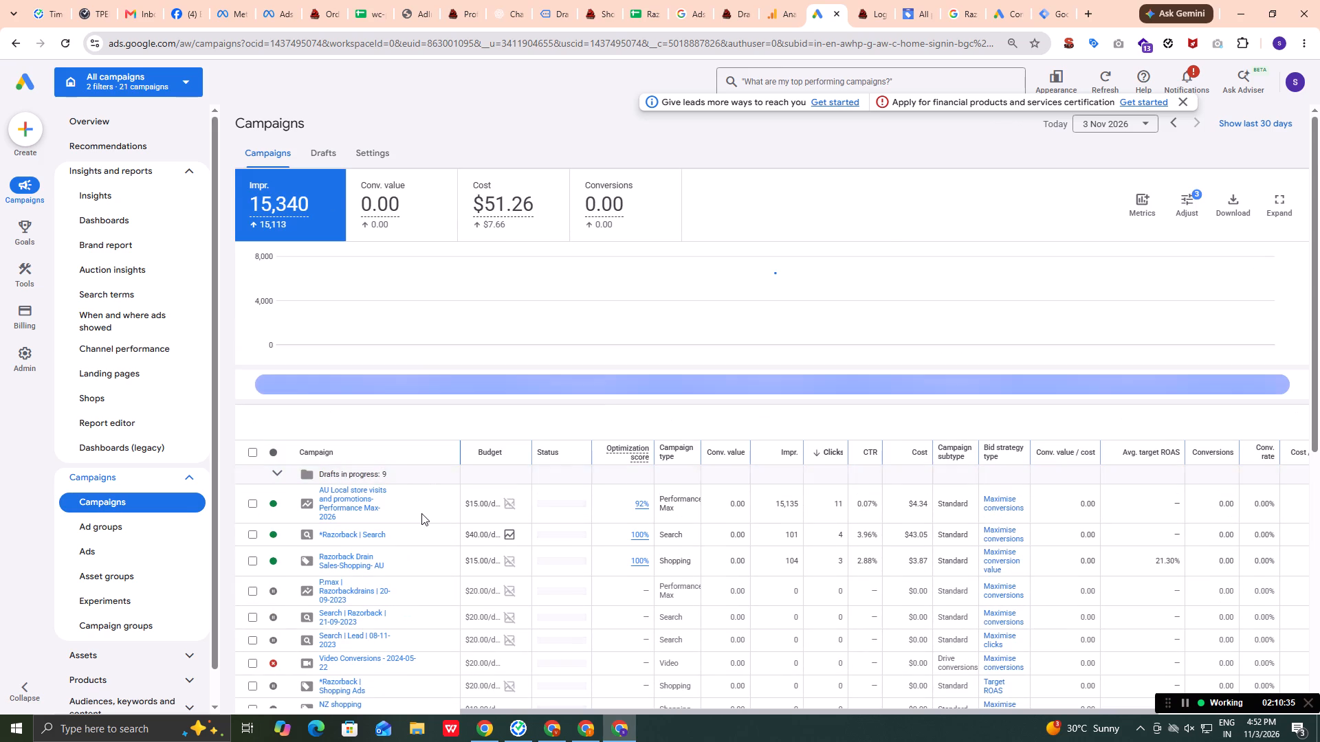
pyautogui.click(435, 504)
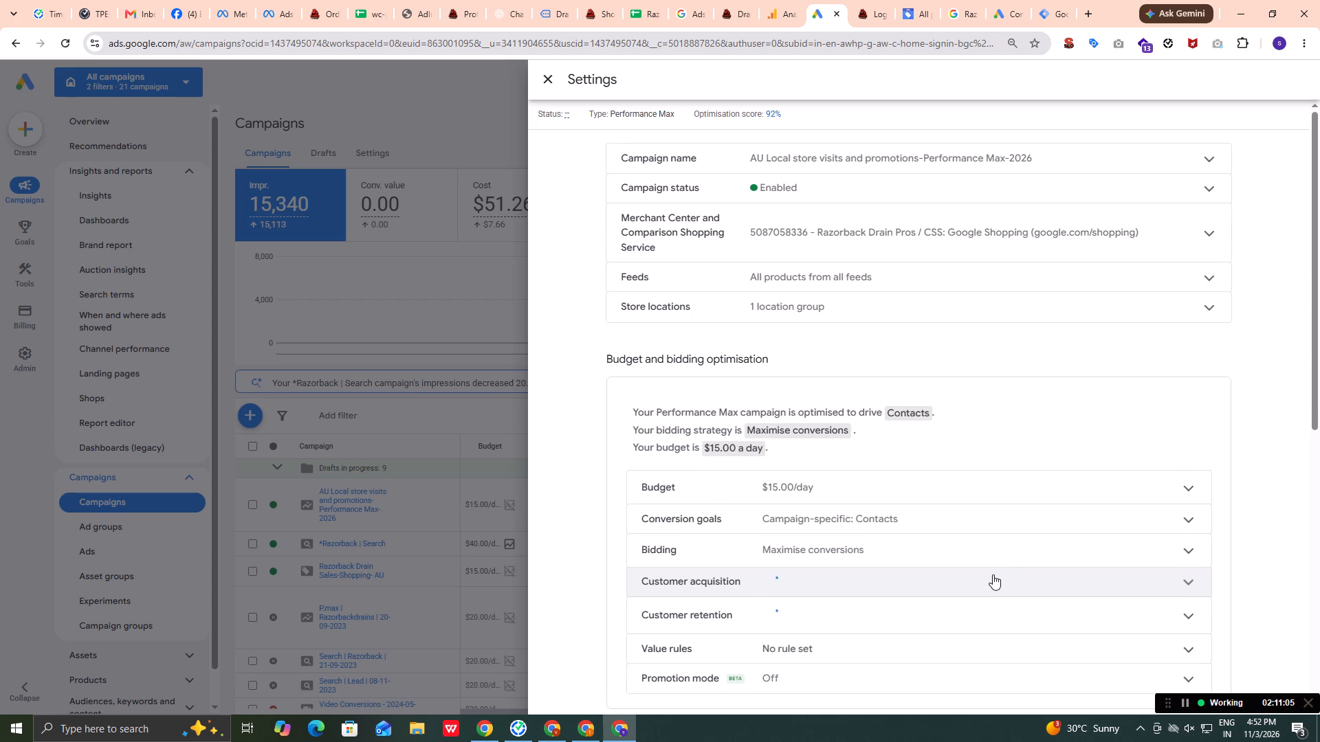
# Expand the Performance Max campaign's conversion goals and inspect which conversion actions the Contacts goal includes.
pyautogui.click(985, 519)
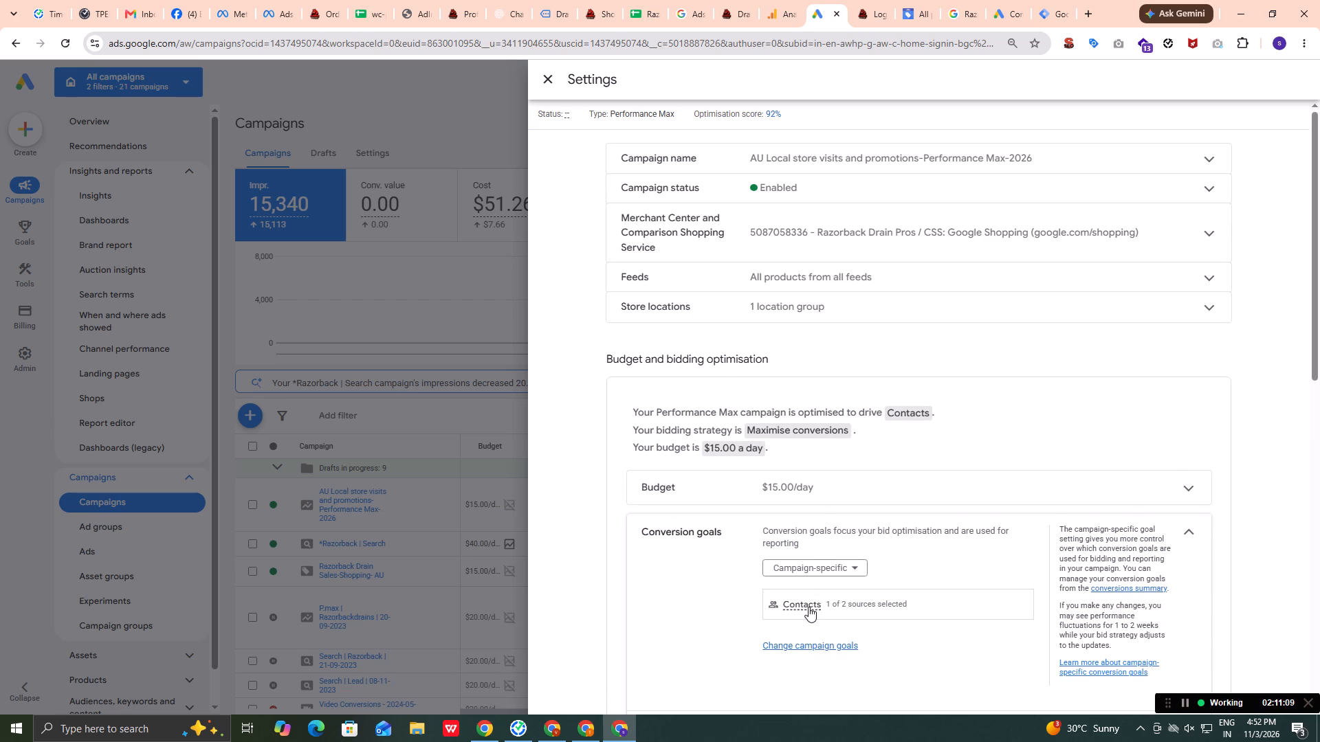
pyautogui.click(808, 607)
pyautogui.scroll(-1, 808, 607)
pyautogui.click(809, 535)
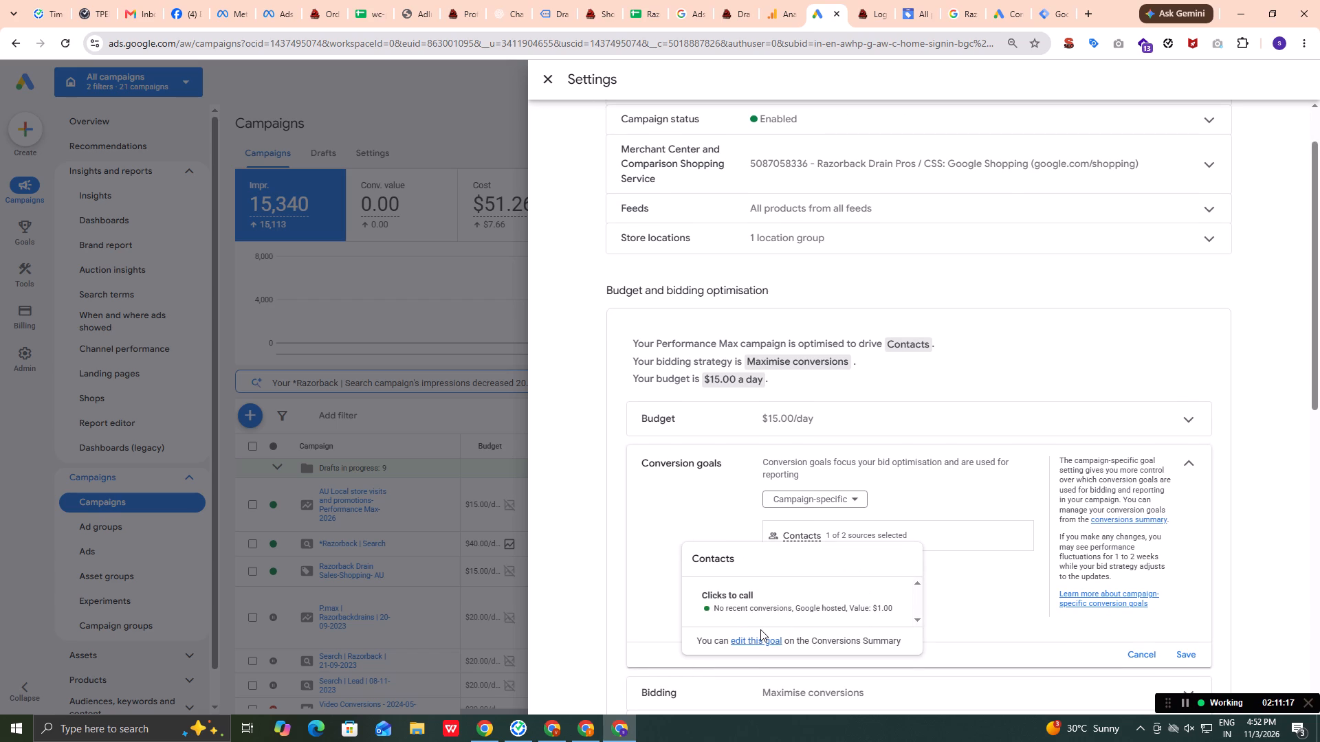
pyautogui.click(578, 493)
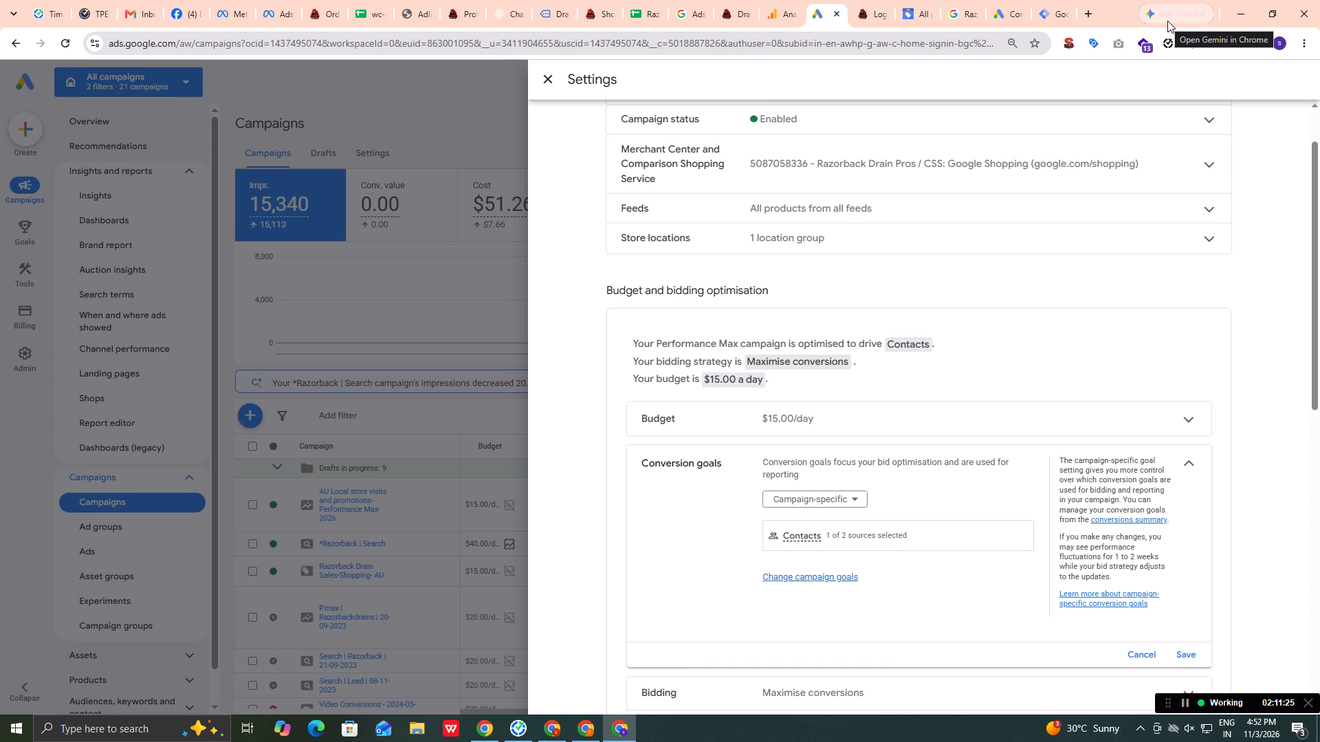
pyautogui.click(793, 530)
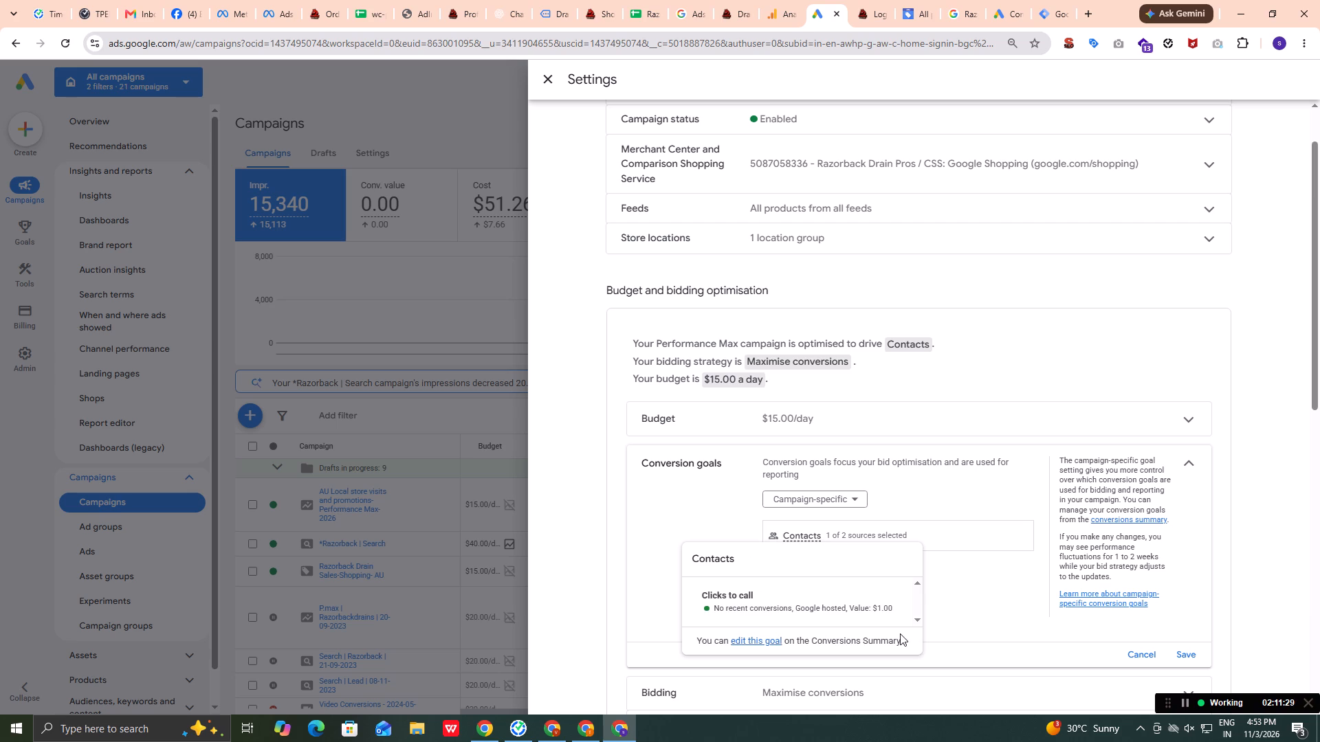
pyautogui.click(918, 619)
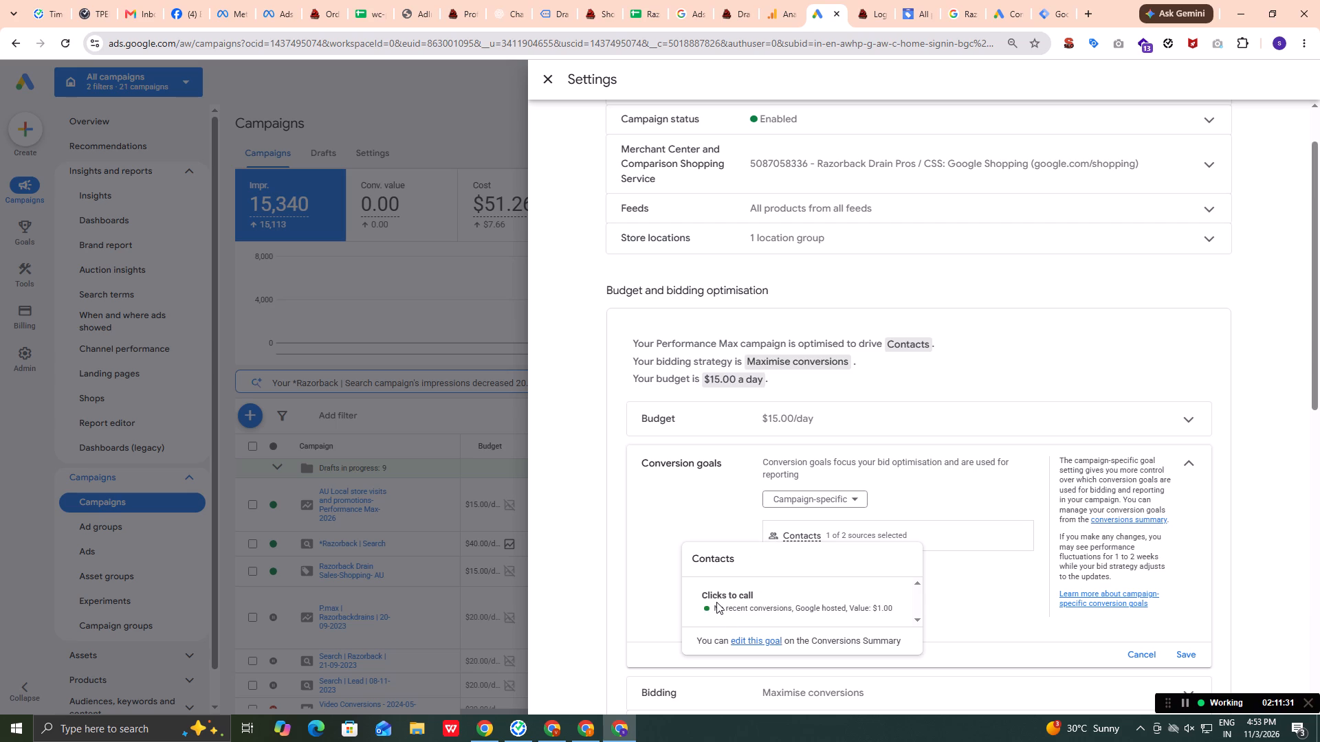
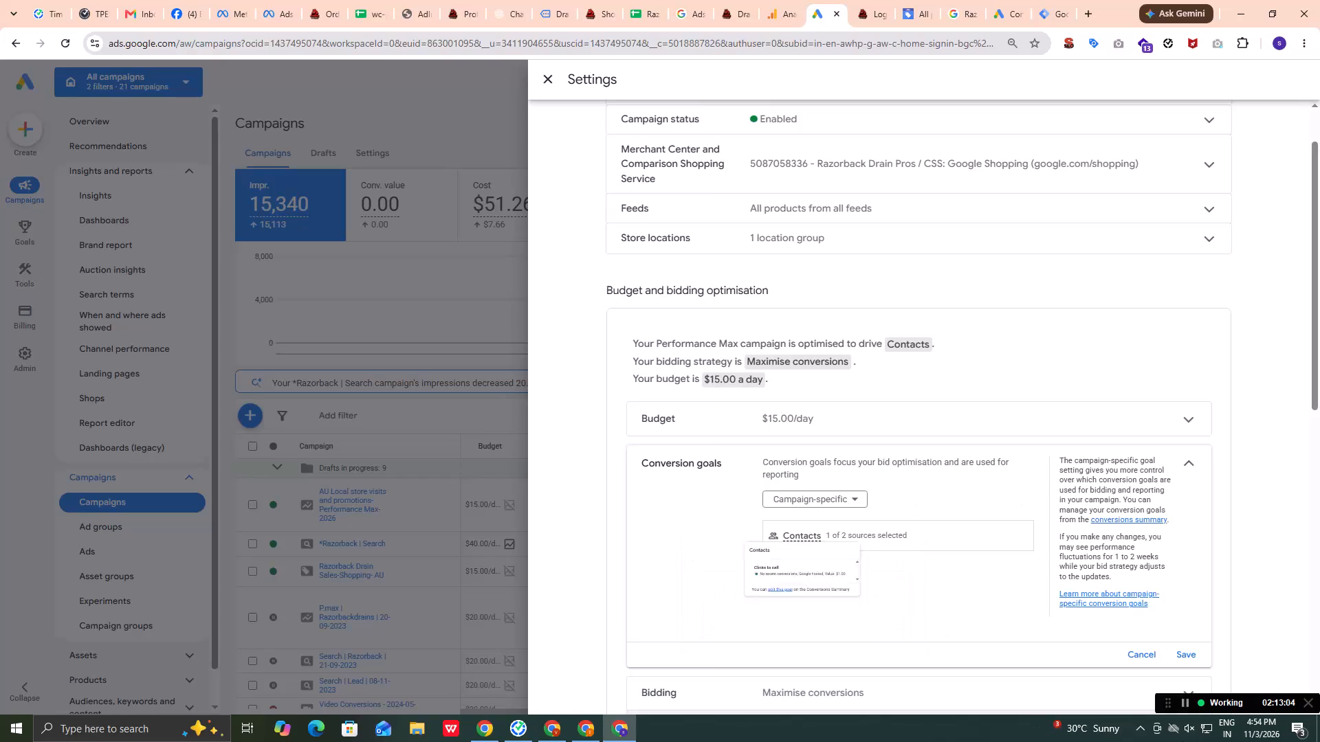
# Save the Performance Max campaign's campaign-specific Contacts conversion goal and close the campaign settings.
pyautogui.click(1191, 653)
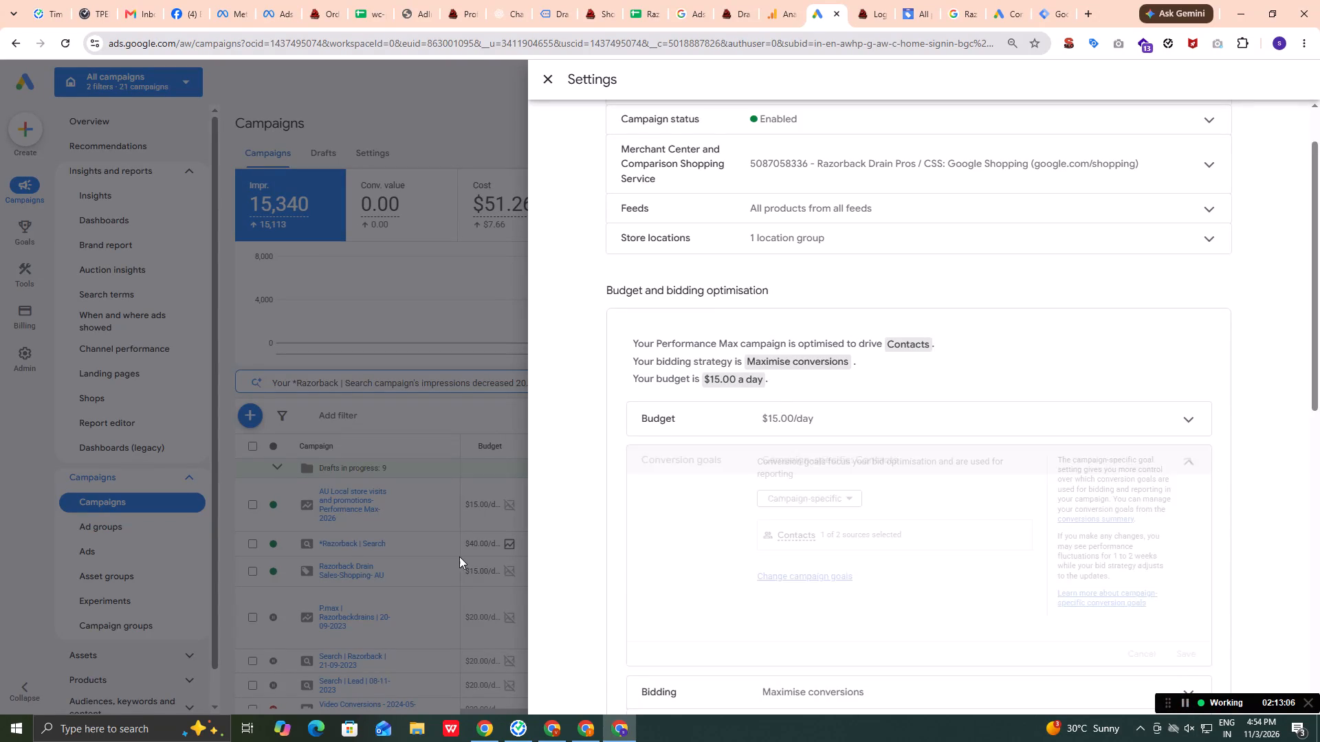
pyautogui.click(550, 79)
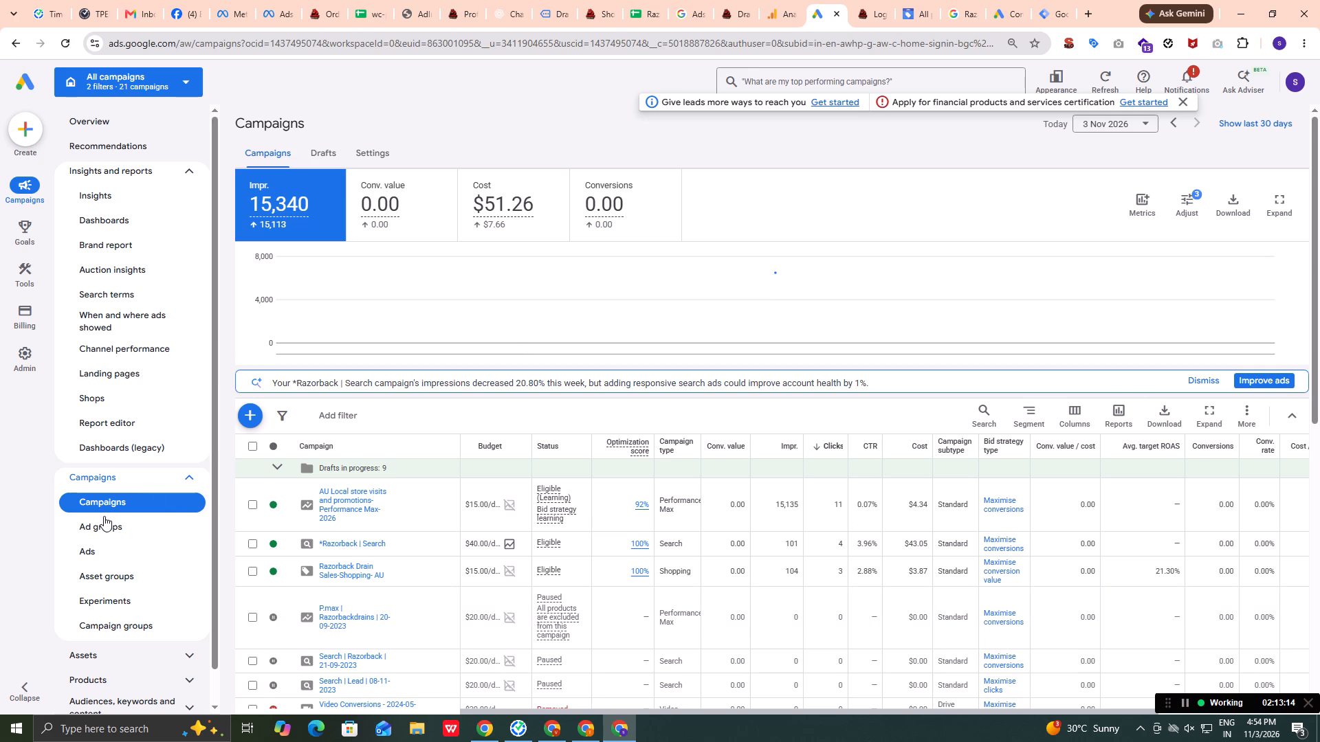
# Open the account's goals summary from the campaigns overview.
pyautogui.click(196, 168)
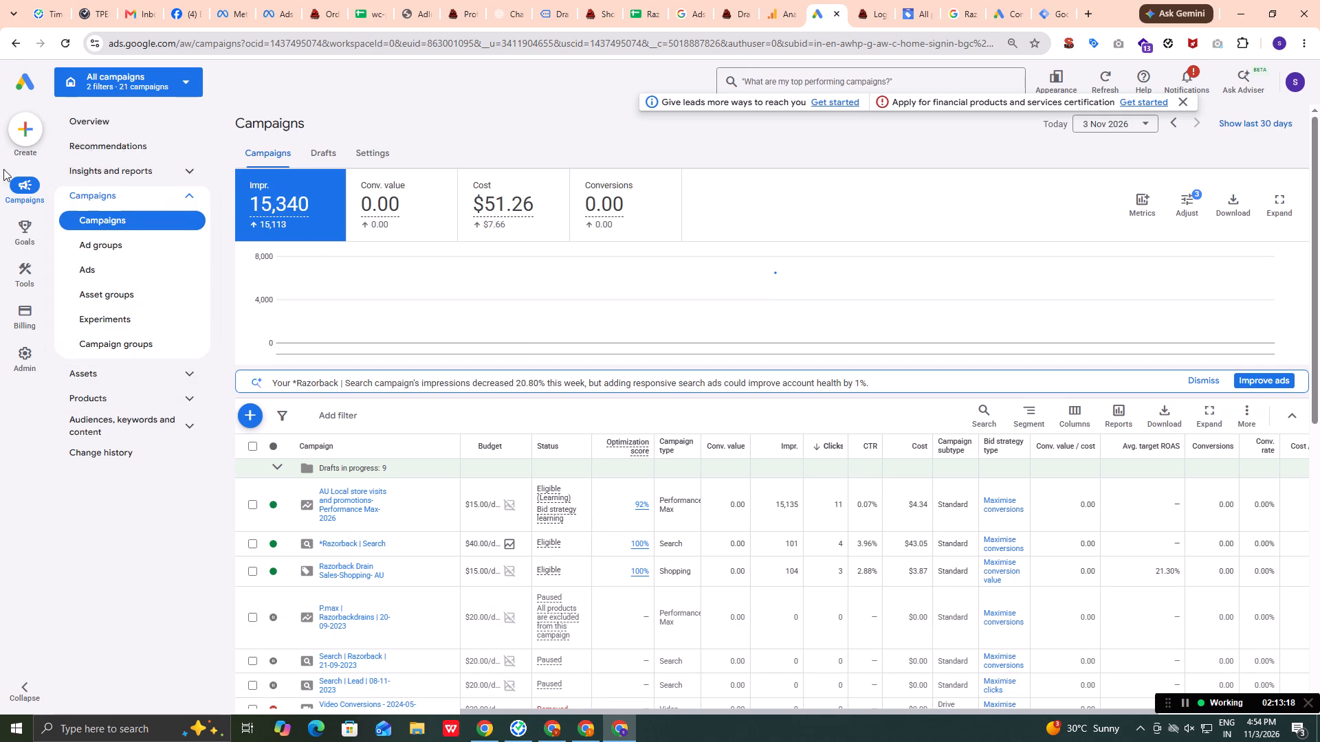
pyautogui.click(32, 238)
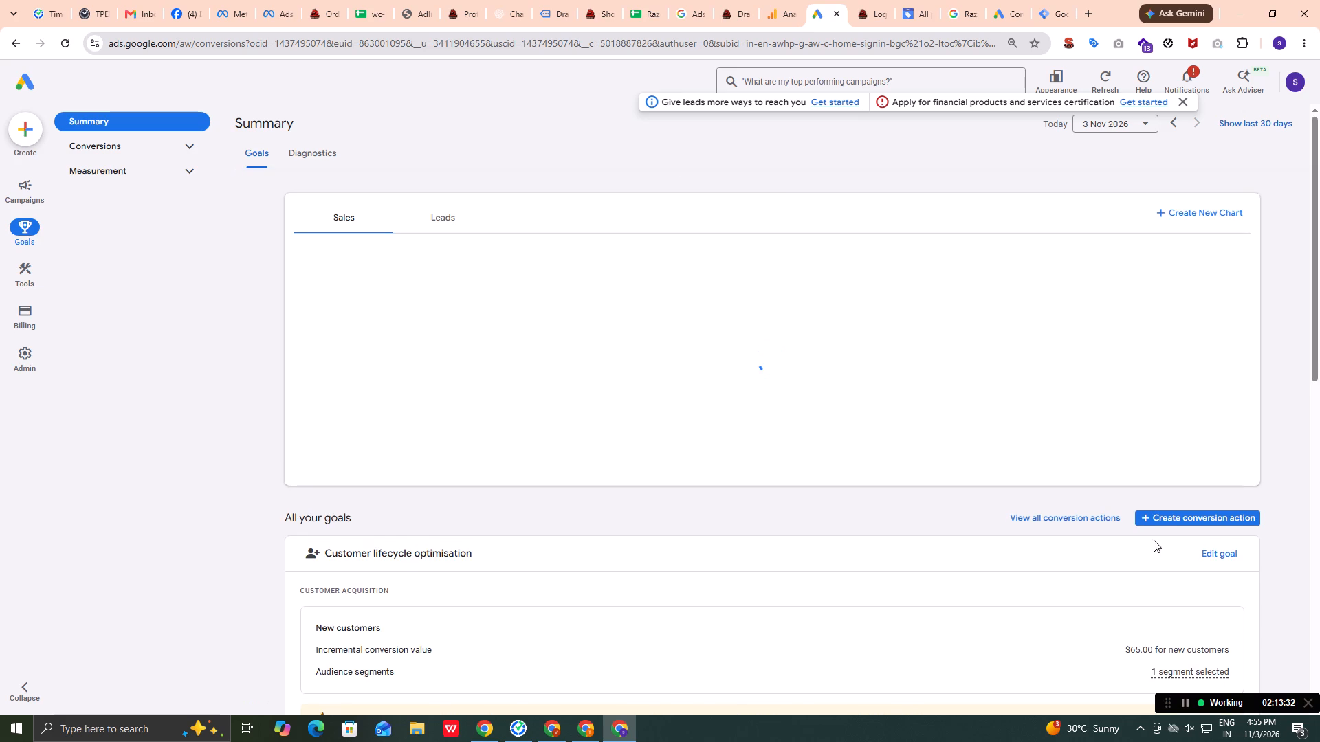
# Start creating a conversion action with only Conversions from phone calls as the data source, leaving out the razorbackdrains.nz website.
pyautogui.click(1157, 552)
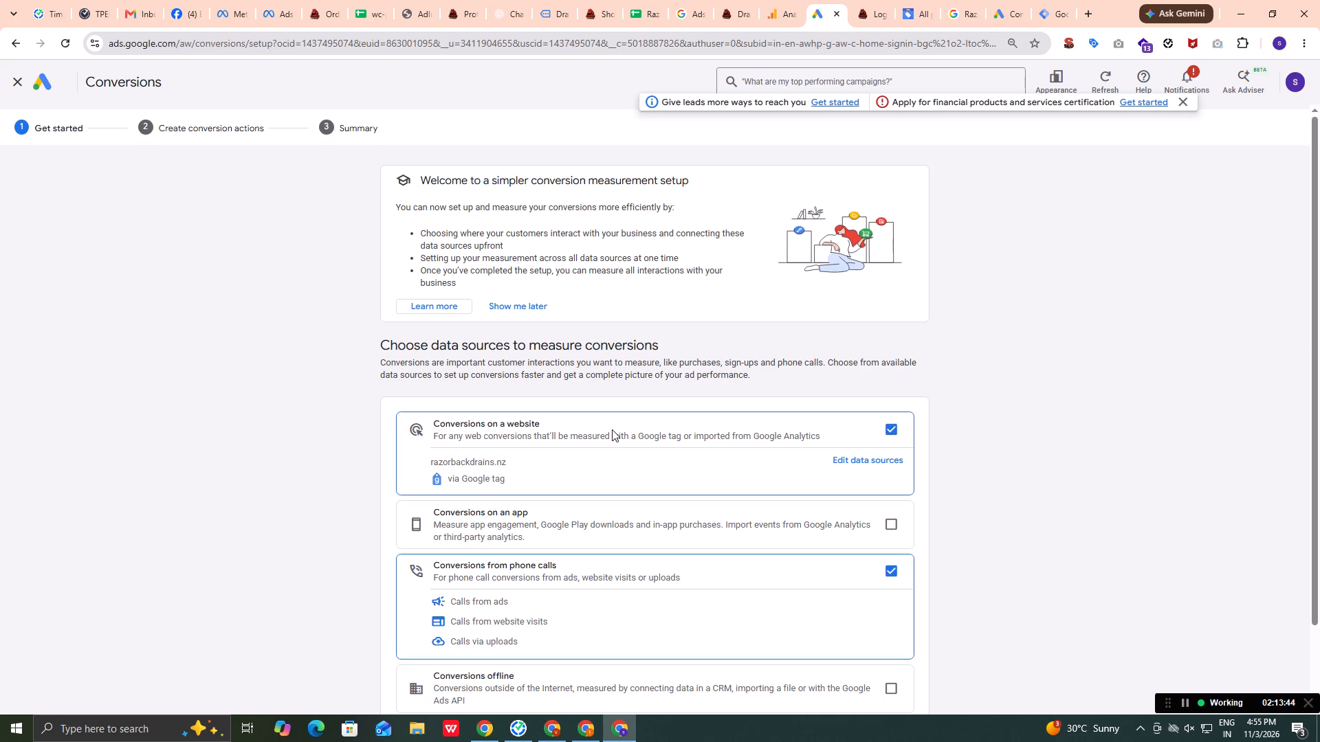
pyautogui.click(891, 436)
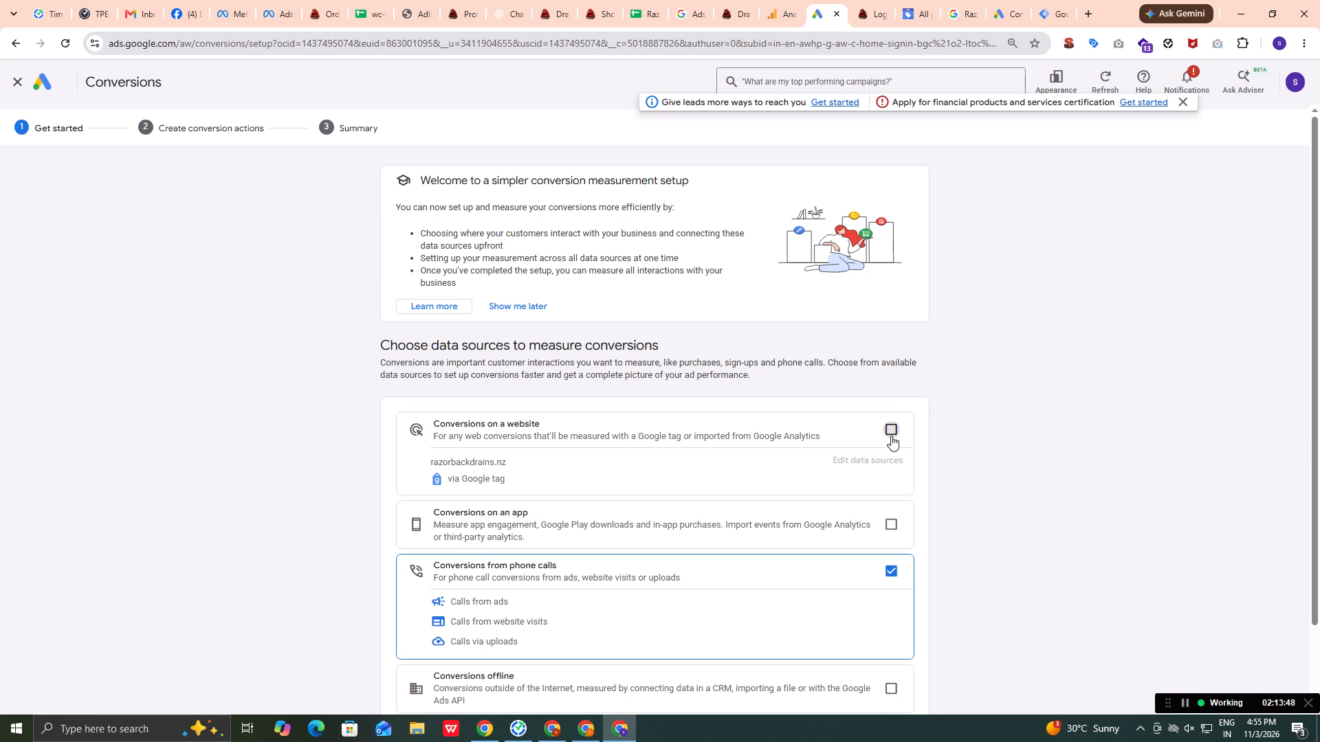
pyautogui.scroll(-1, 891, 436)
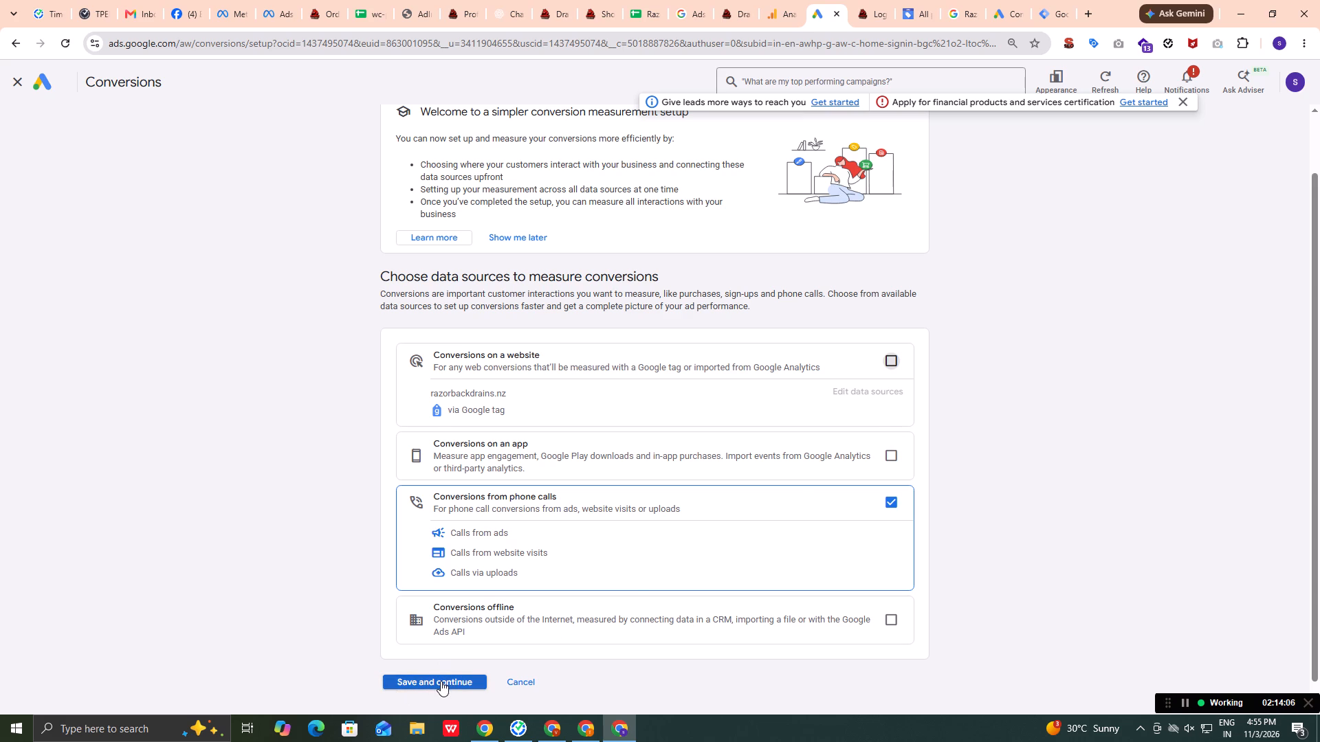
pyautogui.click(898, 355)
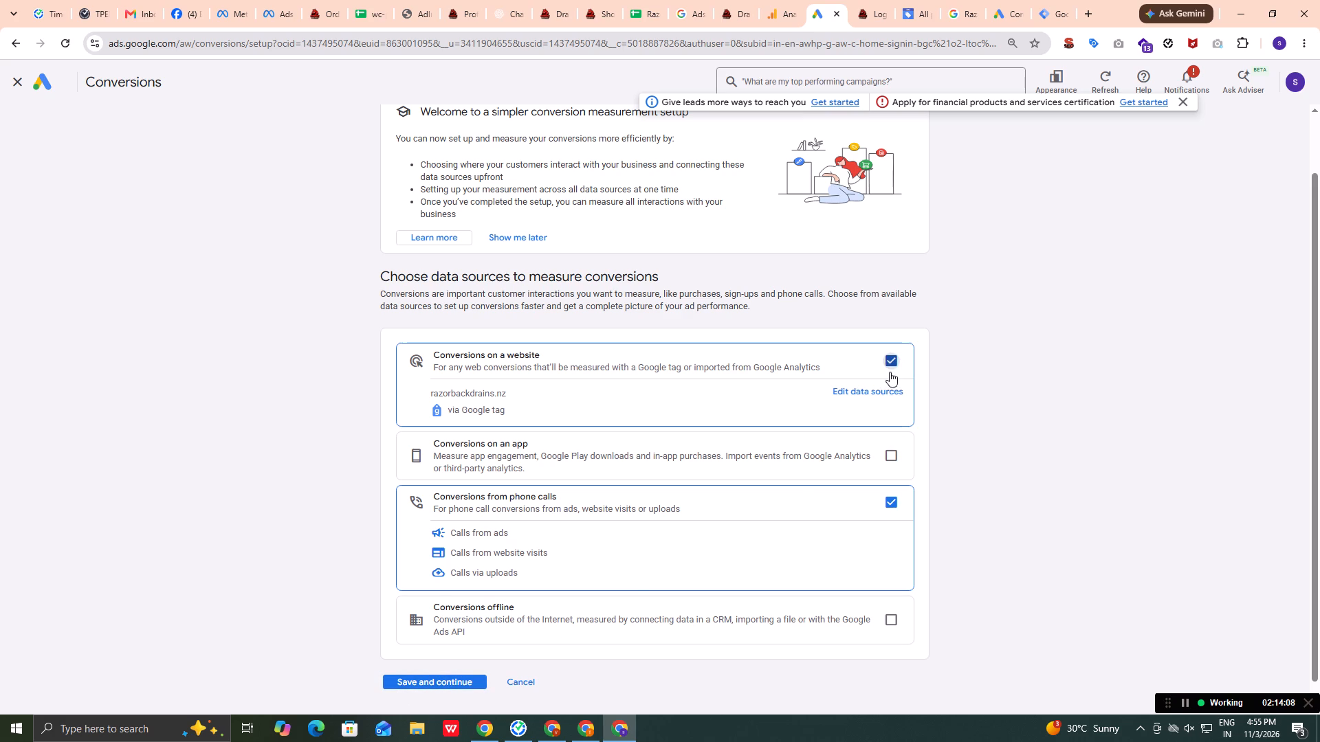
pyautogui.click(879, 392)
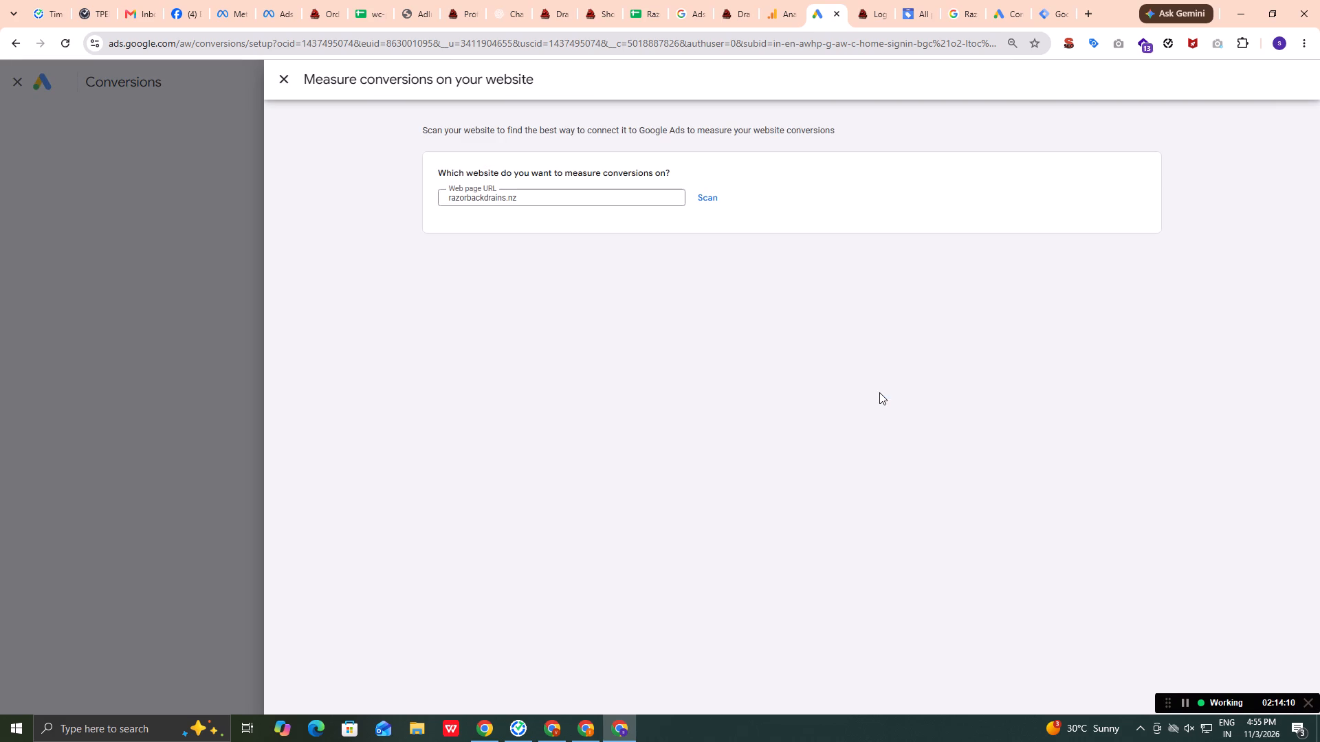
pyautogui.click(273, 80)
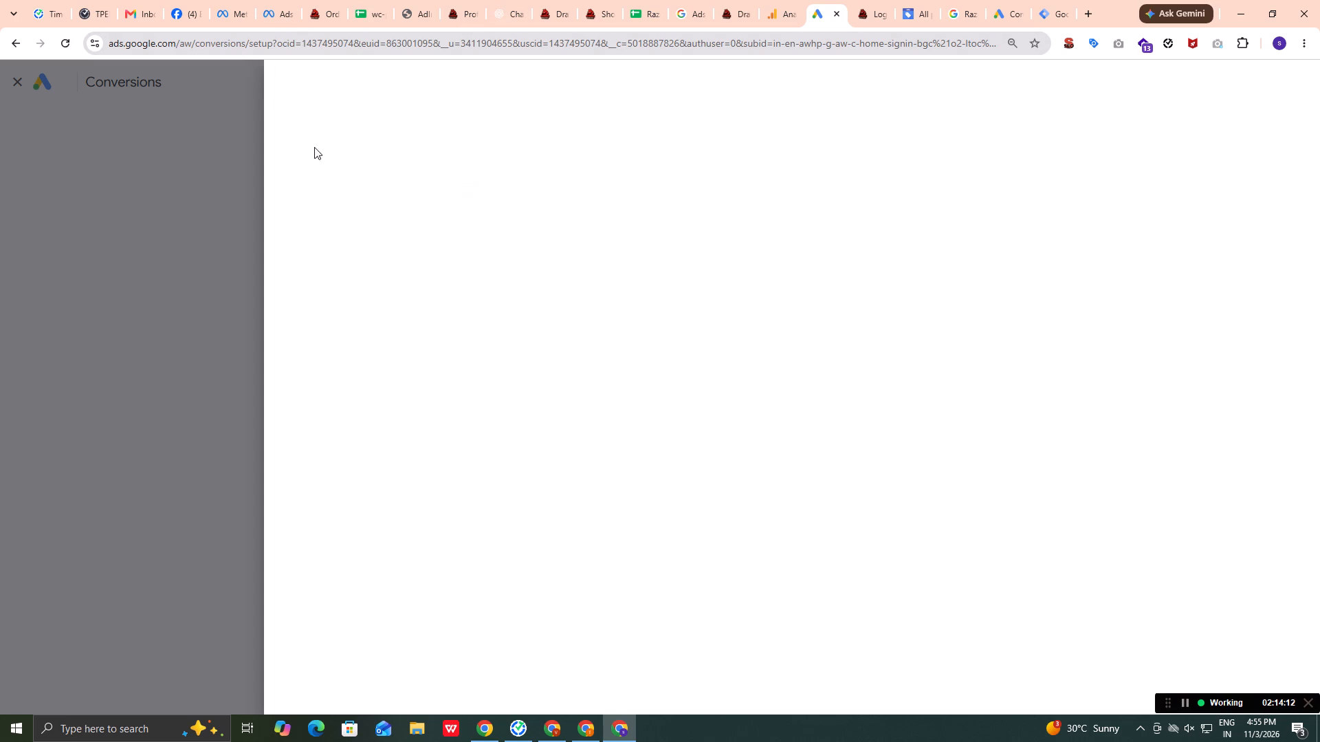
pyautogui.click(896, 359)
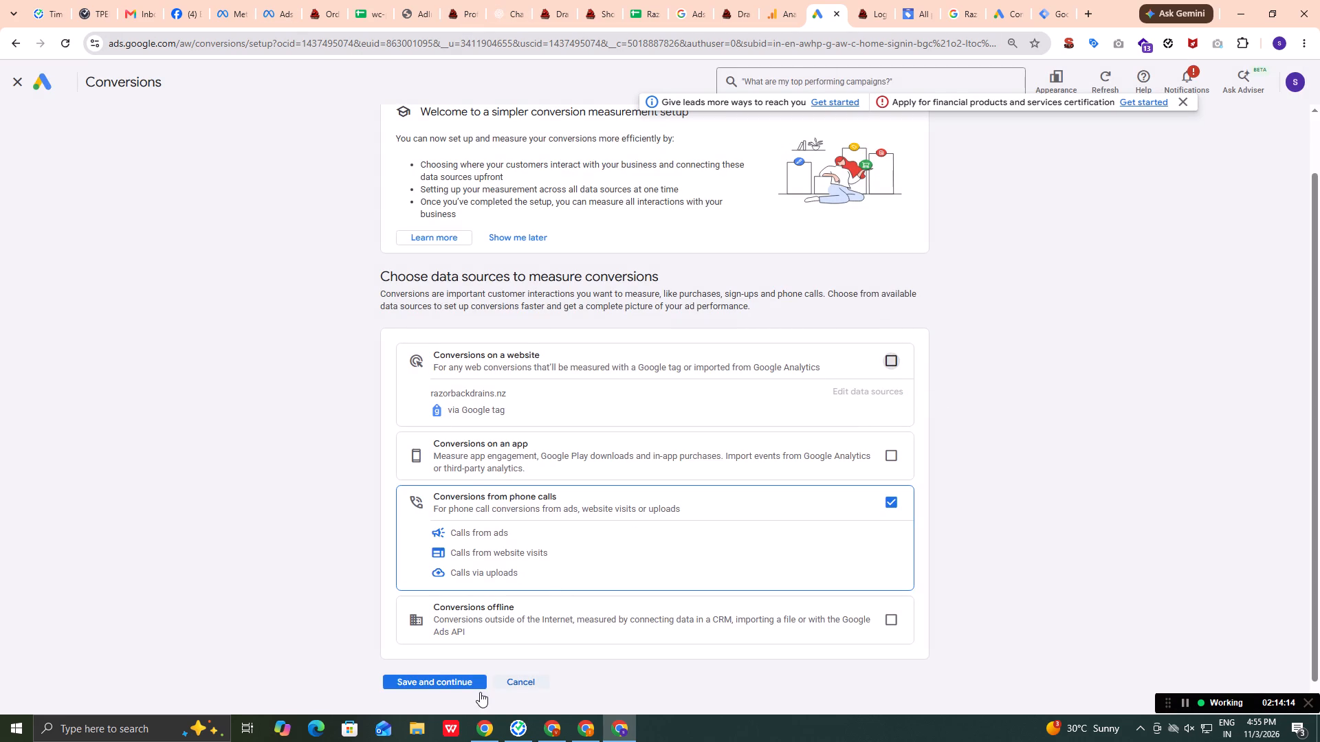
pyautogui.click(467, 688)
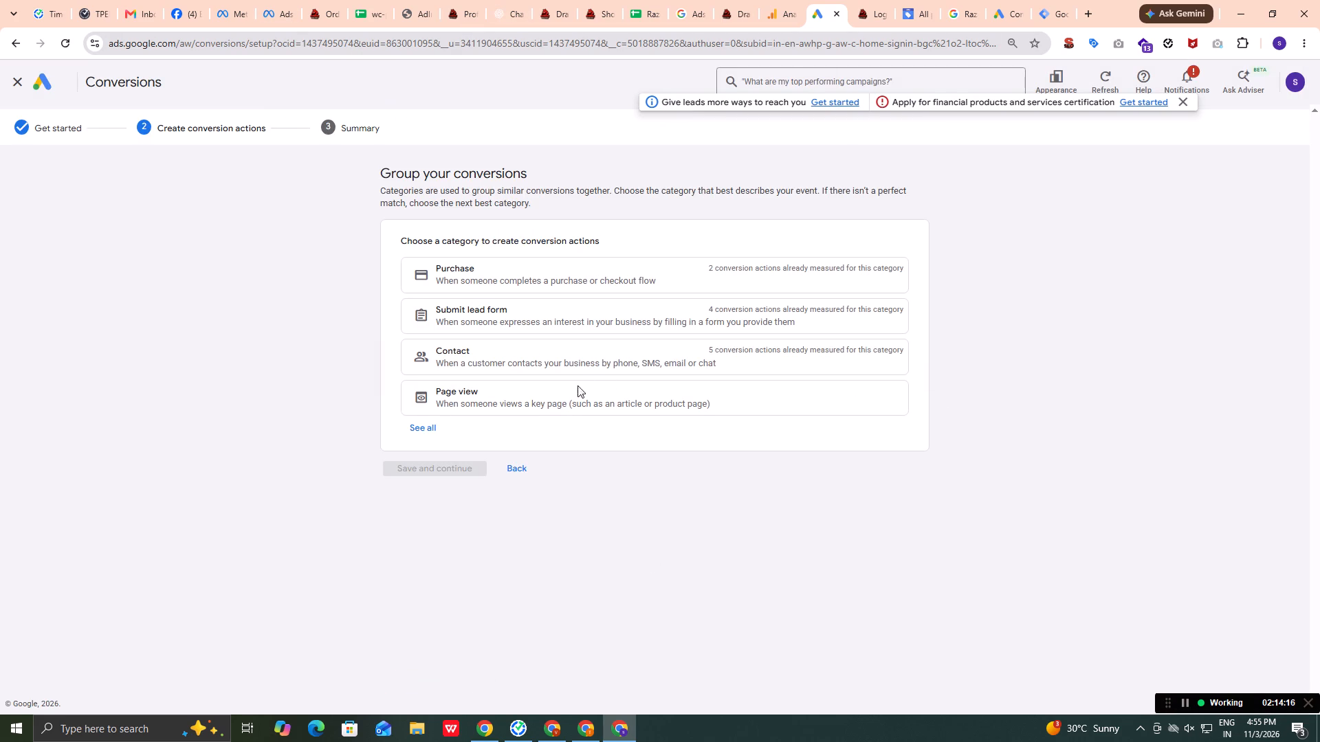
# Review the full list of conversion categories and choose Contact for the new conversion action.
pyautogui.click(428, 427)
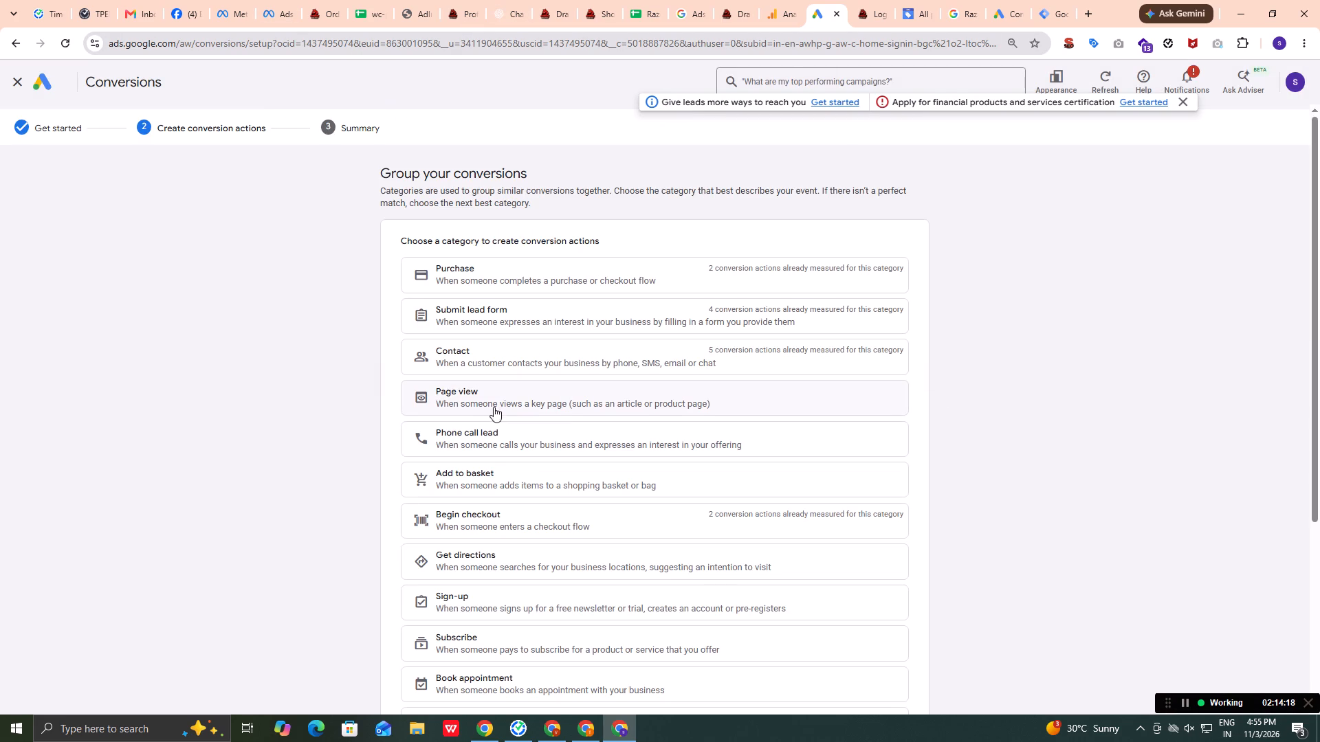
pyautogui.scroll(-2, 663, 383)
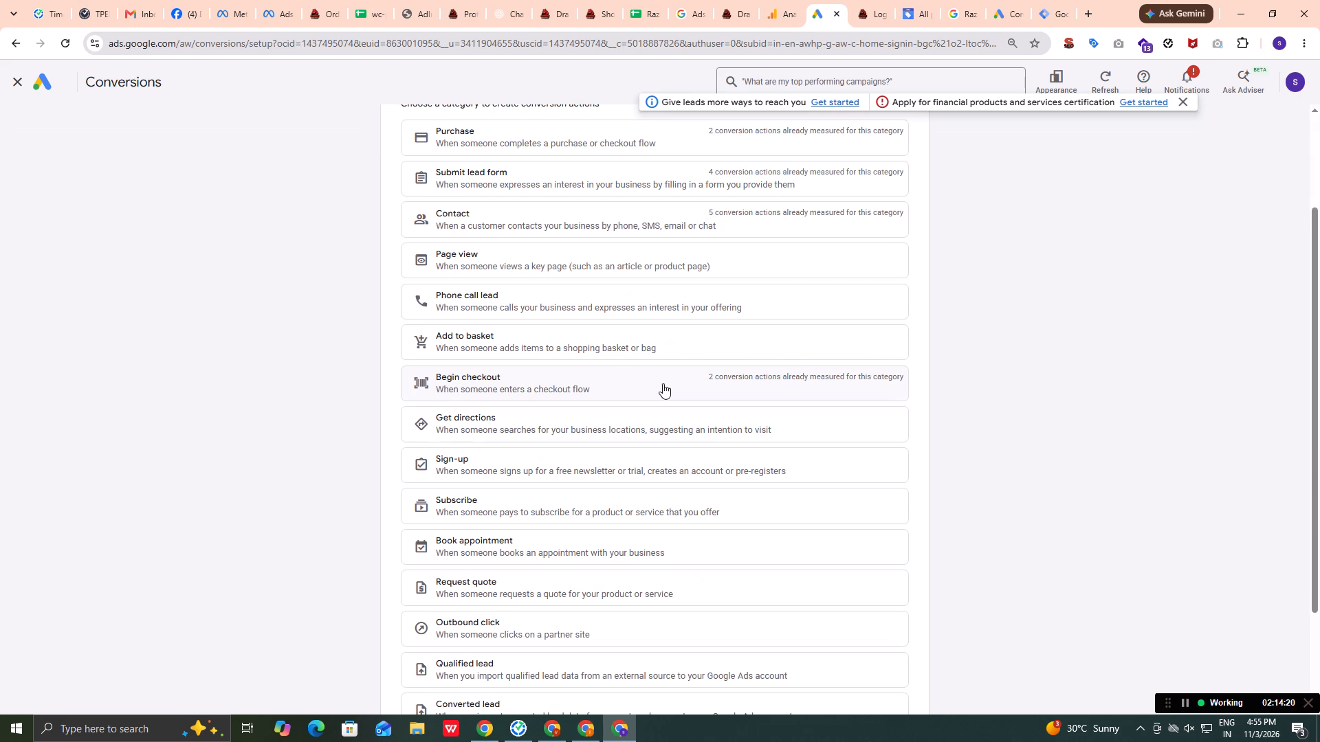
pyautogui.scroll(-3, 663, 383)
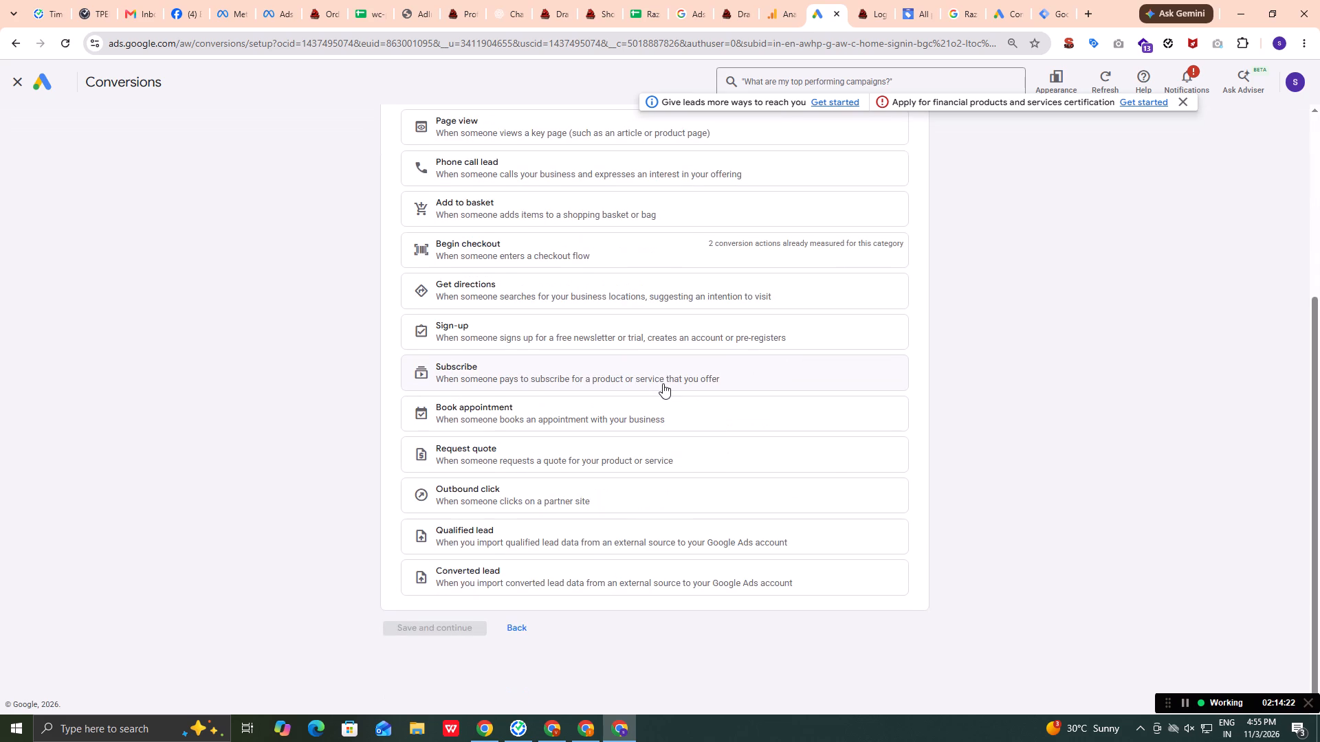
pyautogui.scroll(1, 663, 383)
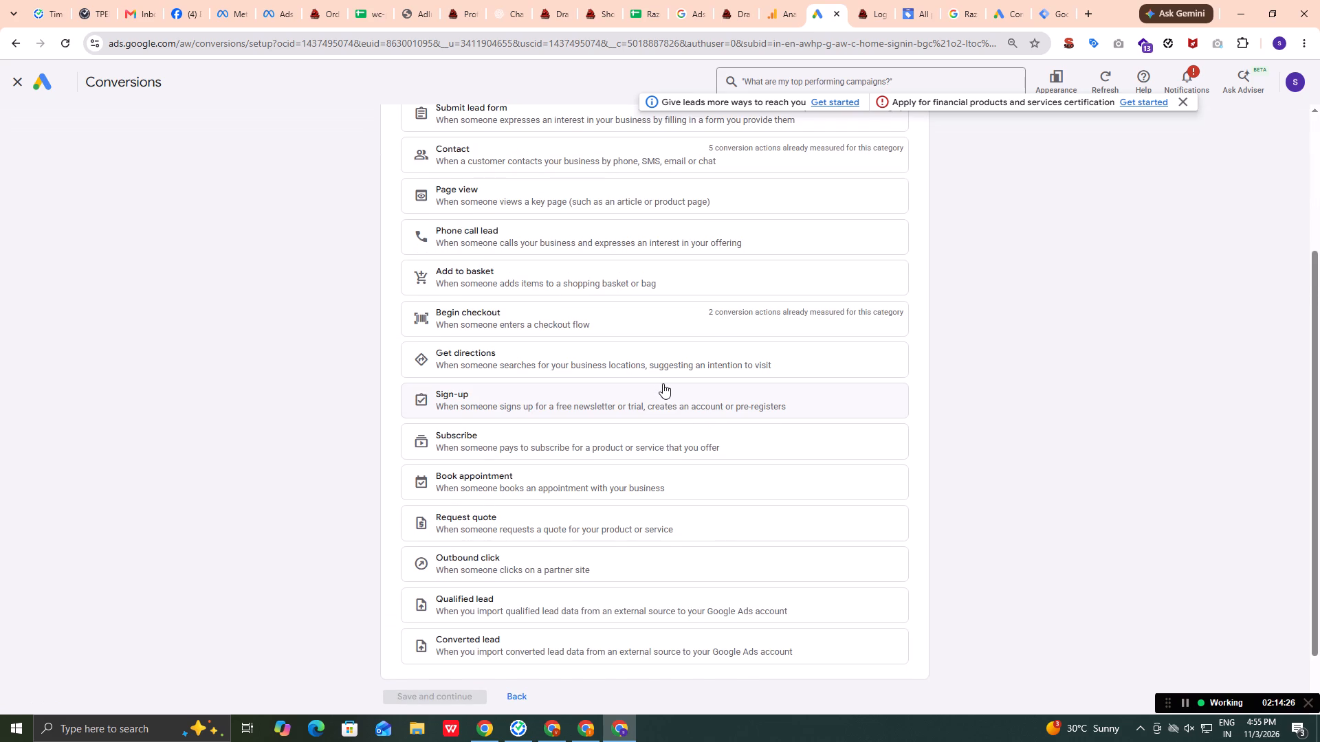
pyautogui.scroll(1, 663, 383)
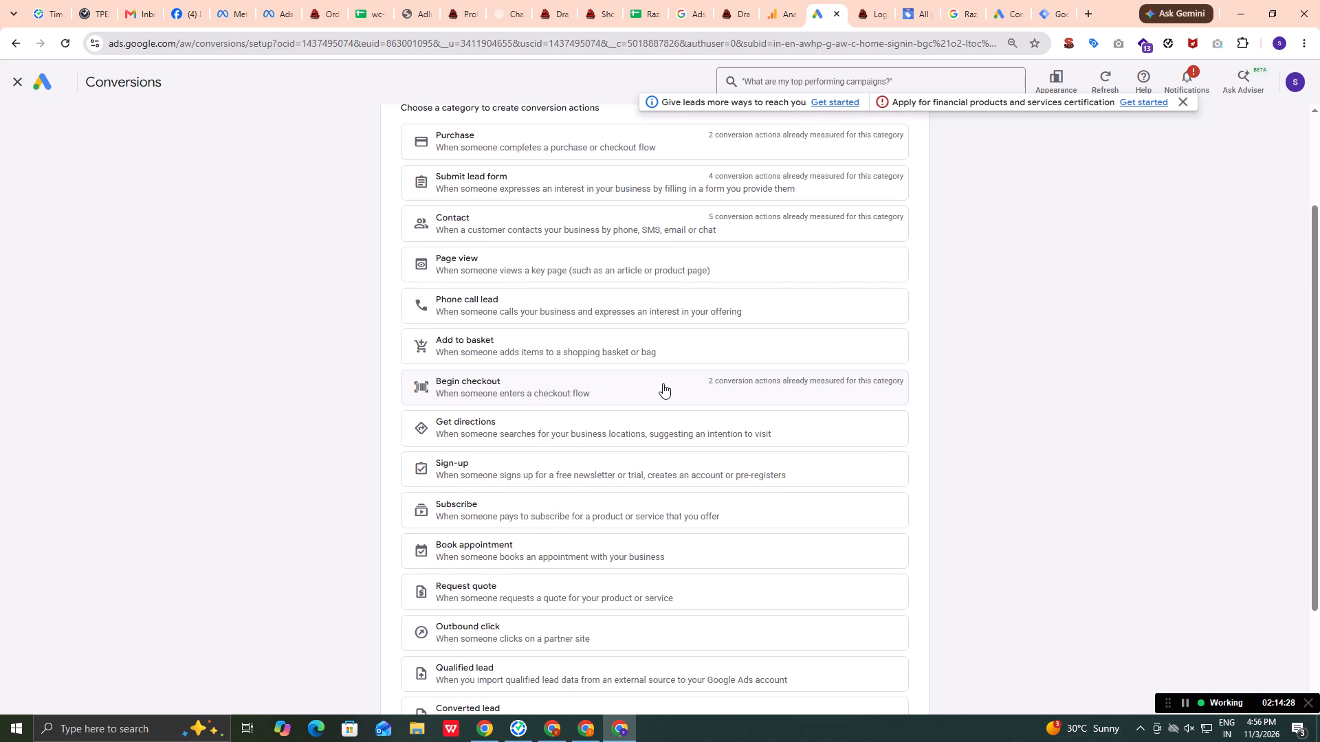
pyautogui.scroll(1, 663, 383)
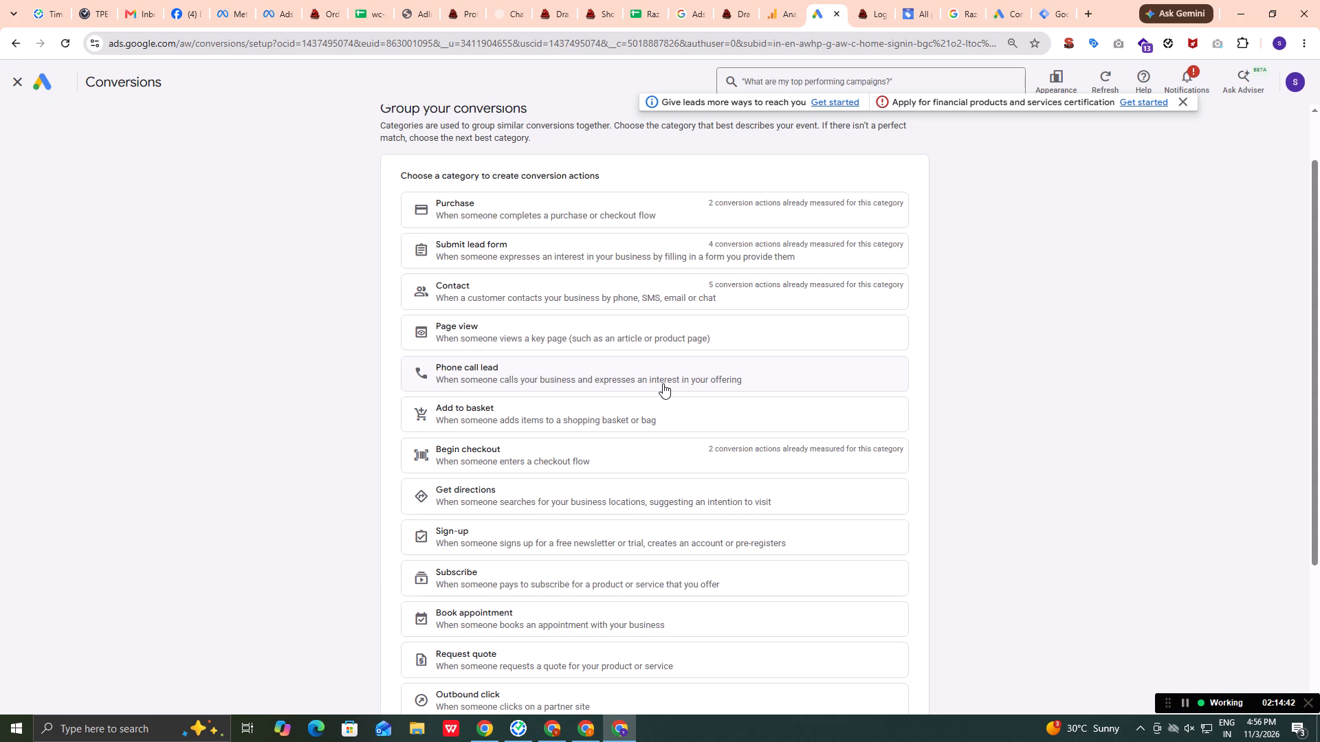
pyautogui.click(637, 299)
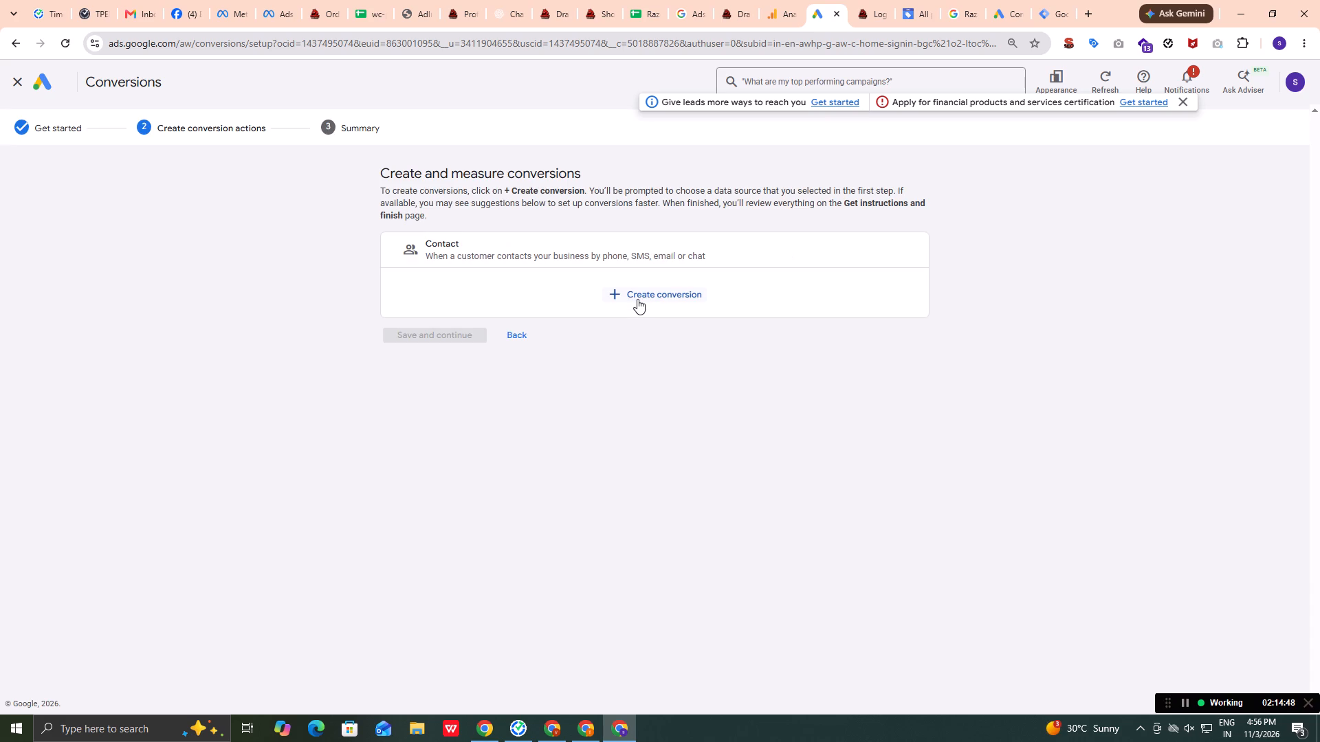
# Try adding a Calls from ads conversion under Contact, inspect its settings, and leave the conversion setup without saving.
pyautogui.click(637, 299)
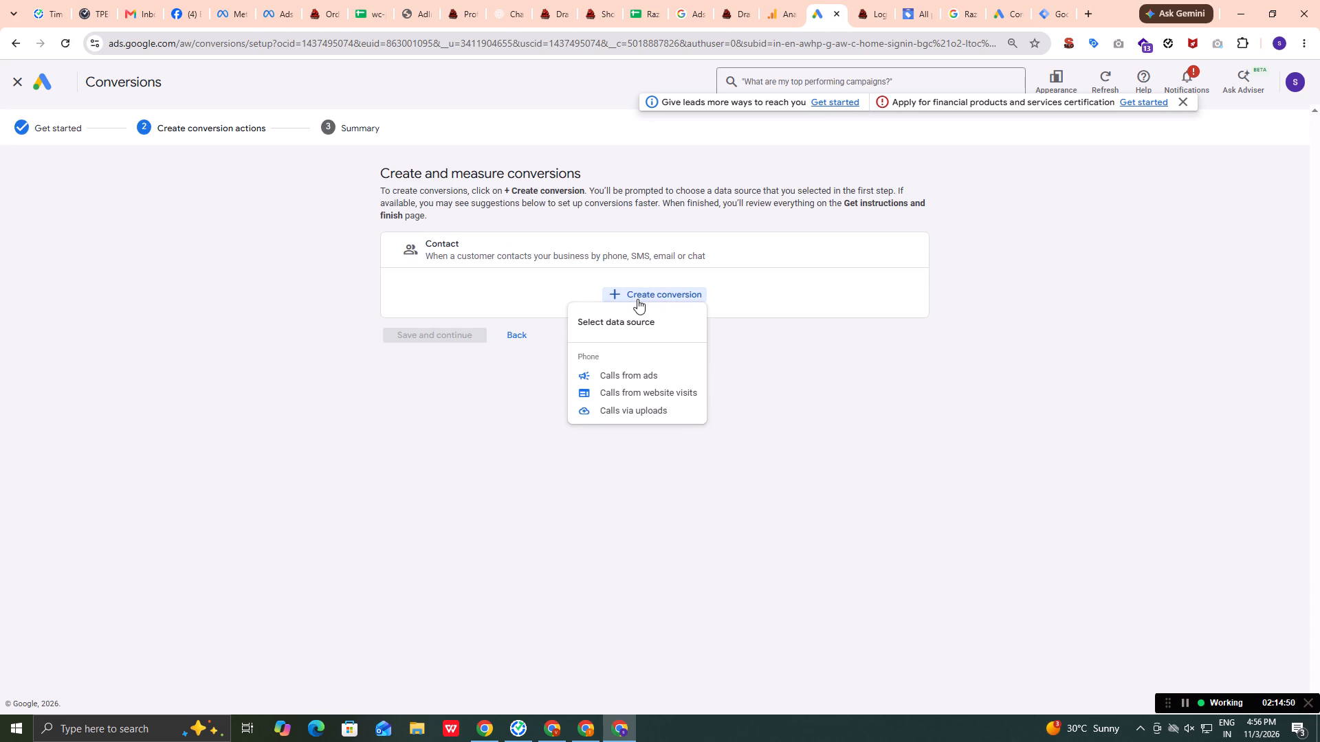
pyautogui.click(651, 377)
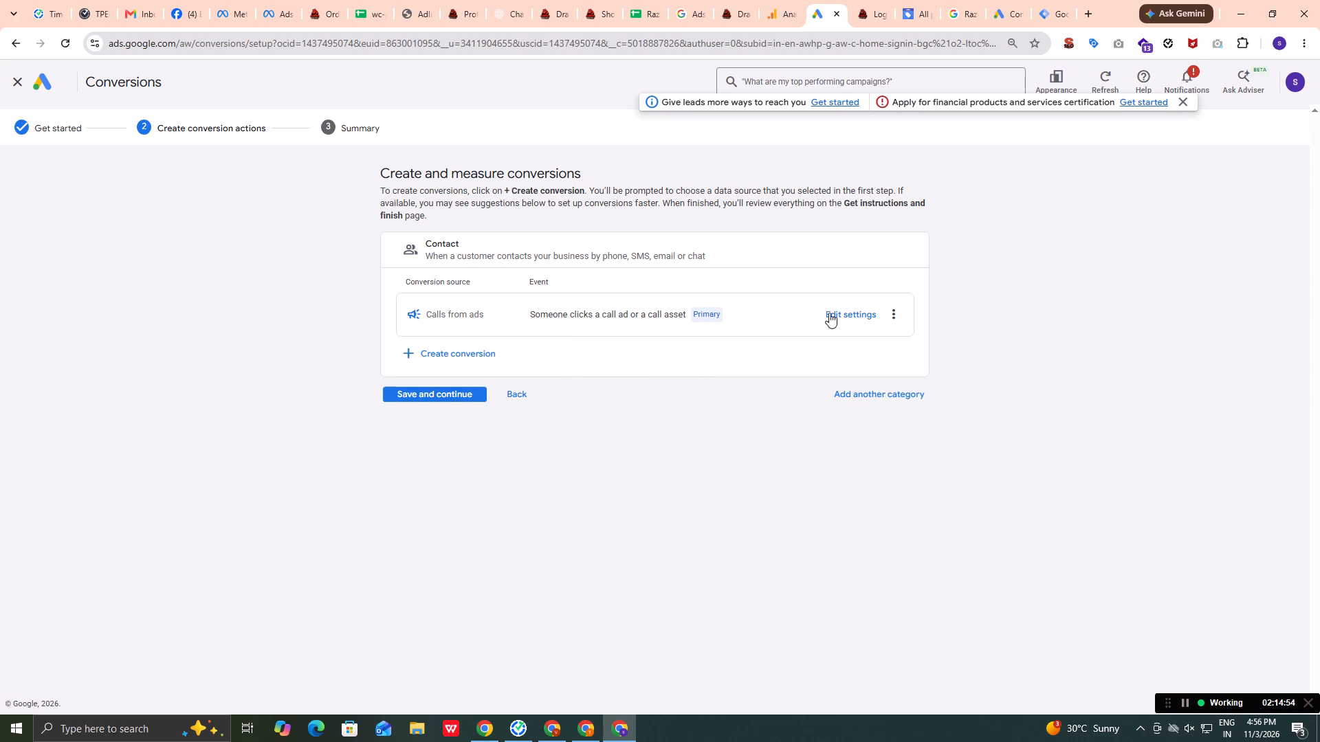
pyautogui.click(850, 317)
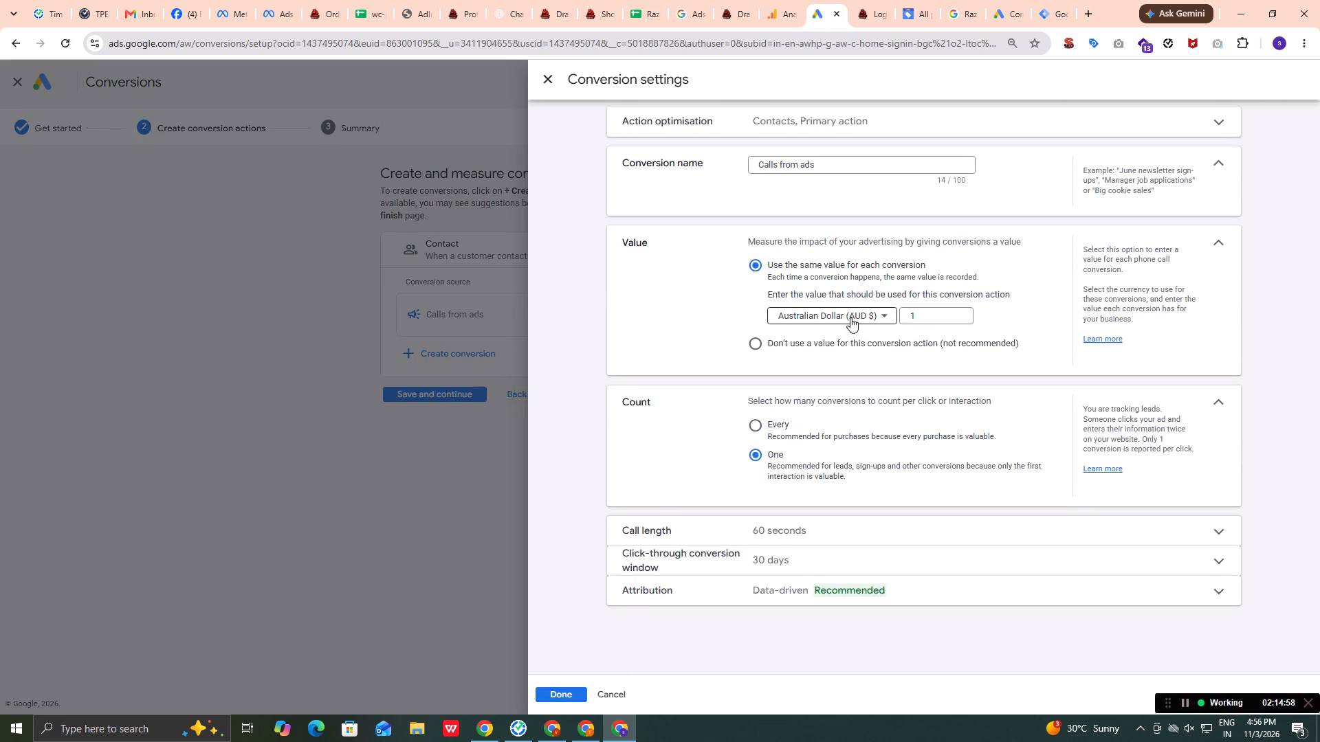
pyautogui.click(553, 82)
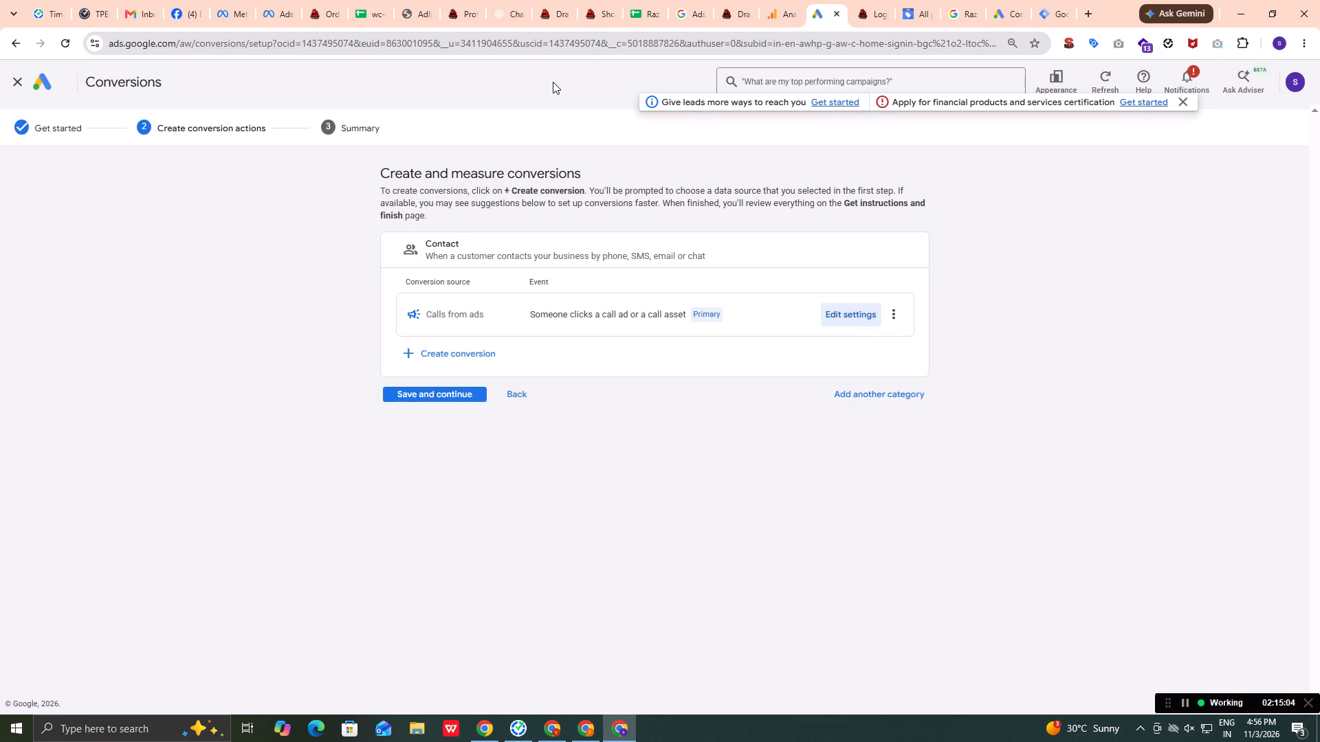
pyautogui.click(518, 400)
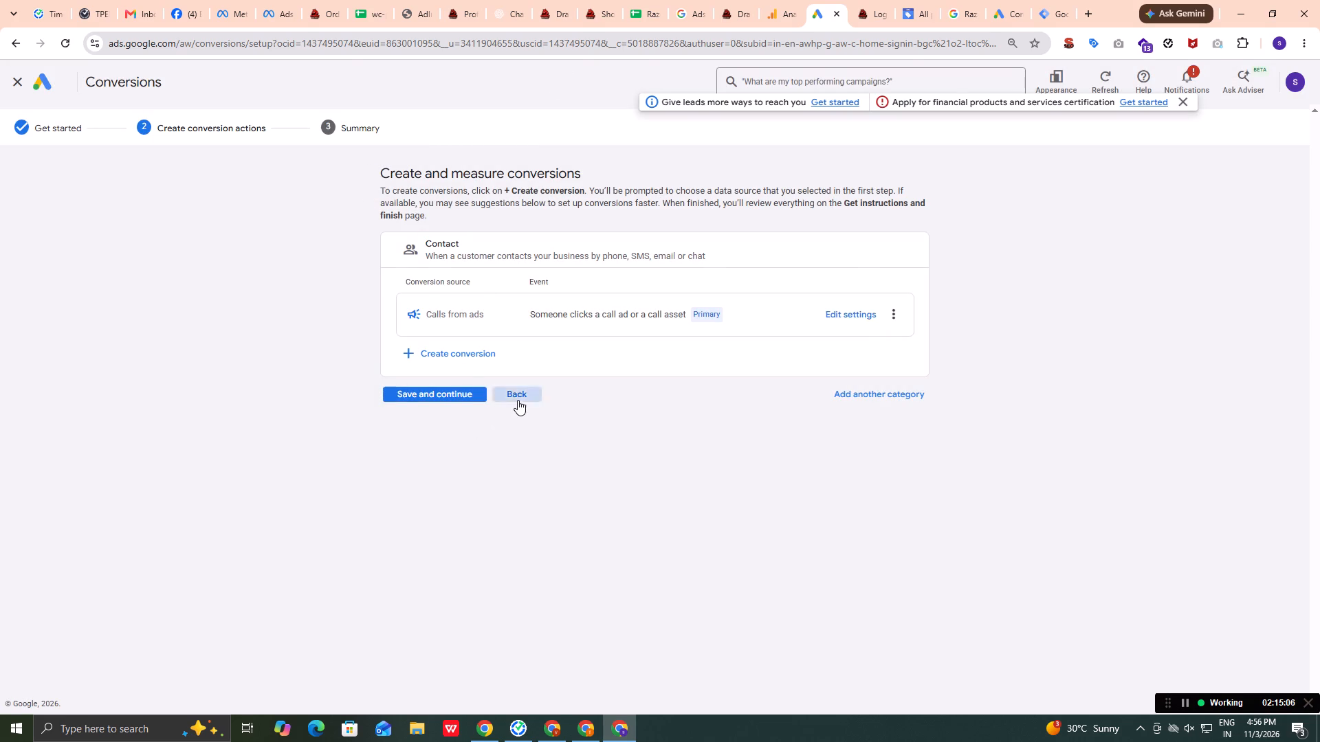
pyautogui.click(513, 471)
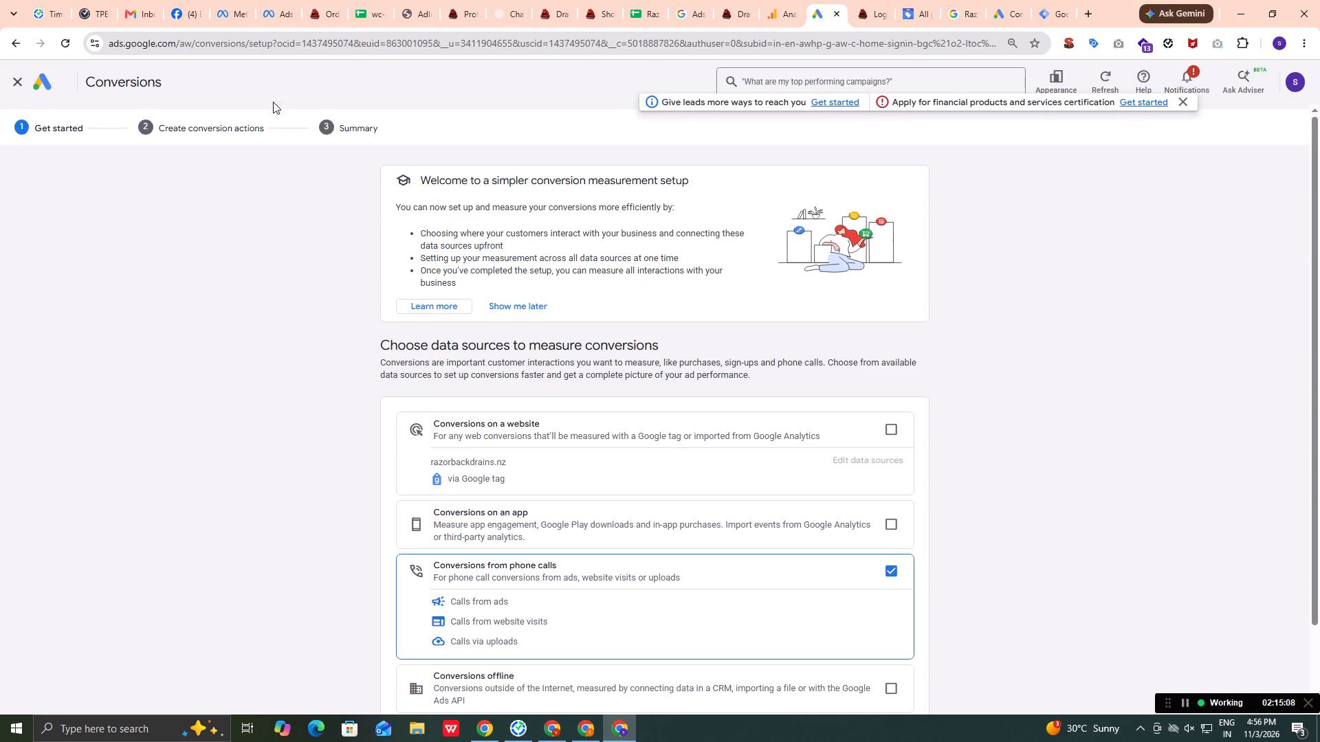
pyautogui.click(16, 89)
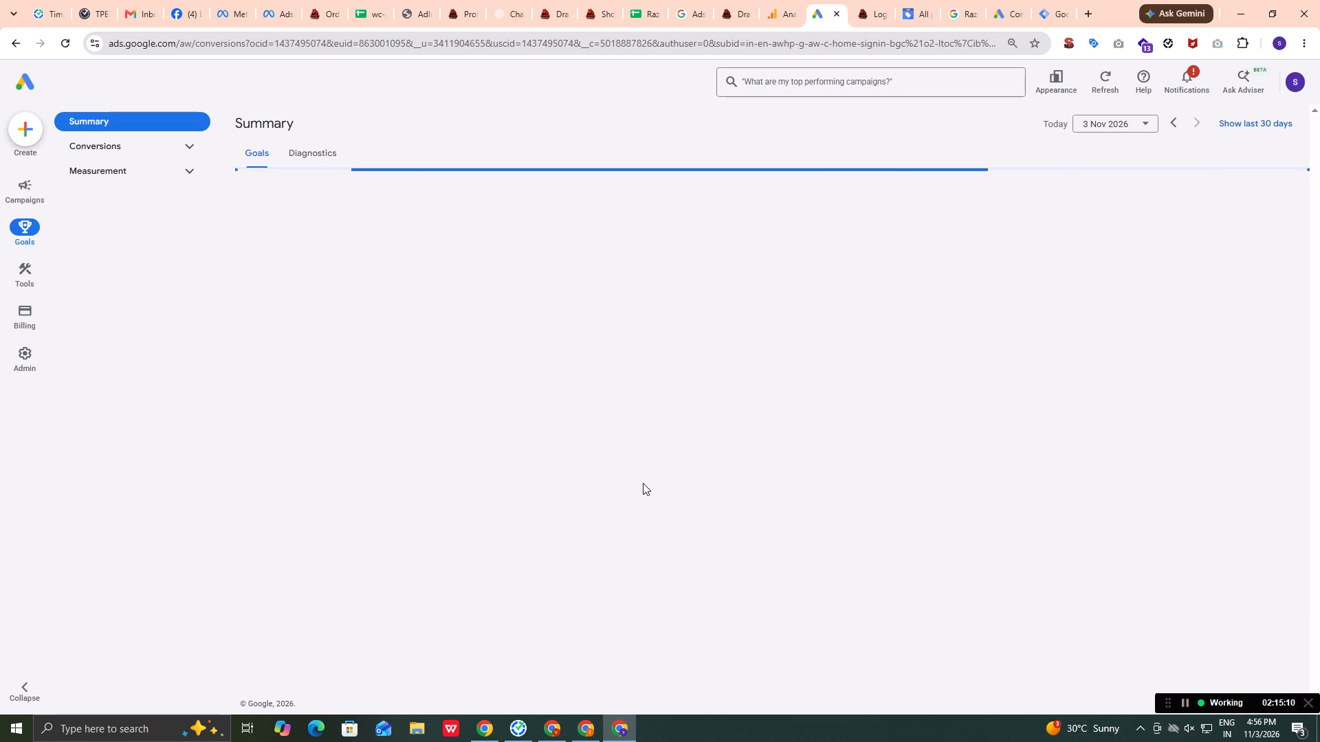
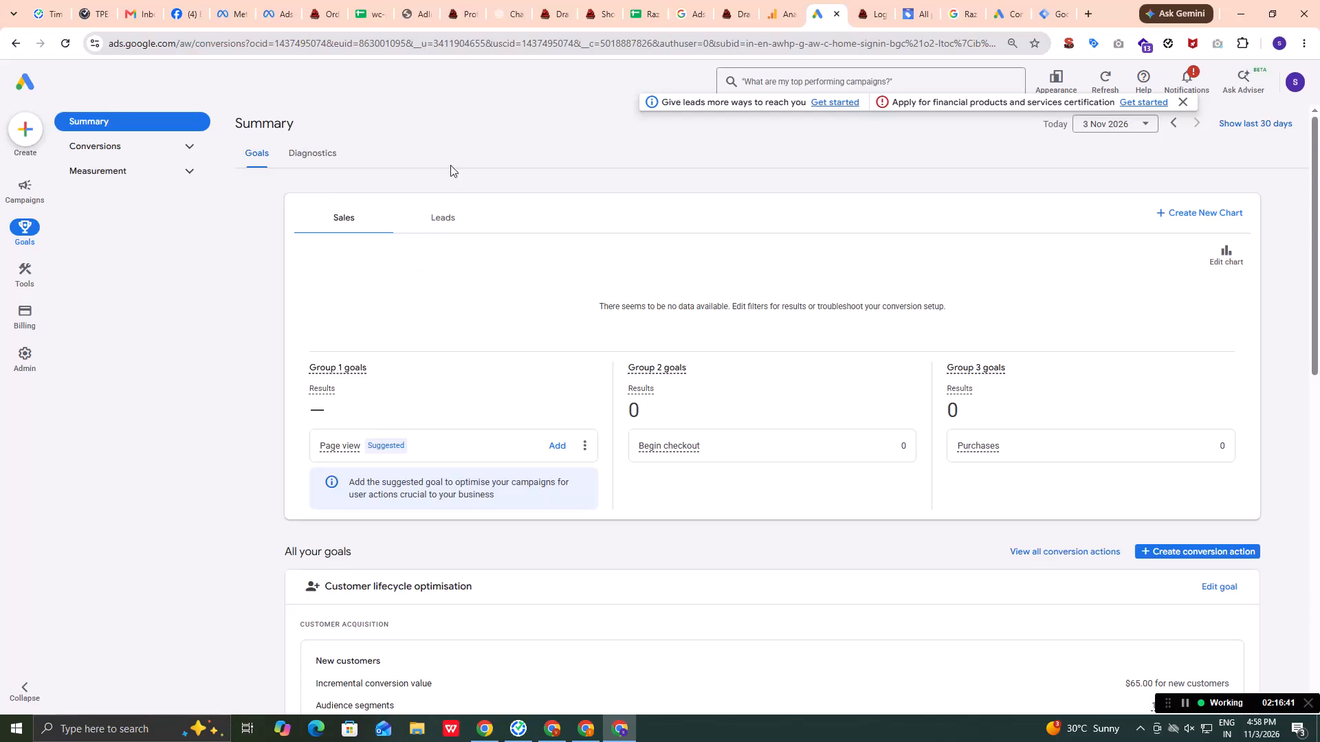
# Look through the account's goals on the summary page to find the Contact goal.
pyautogui.scroll(-8, 463, 146)
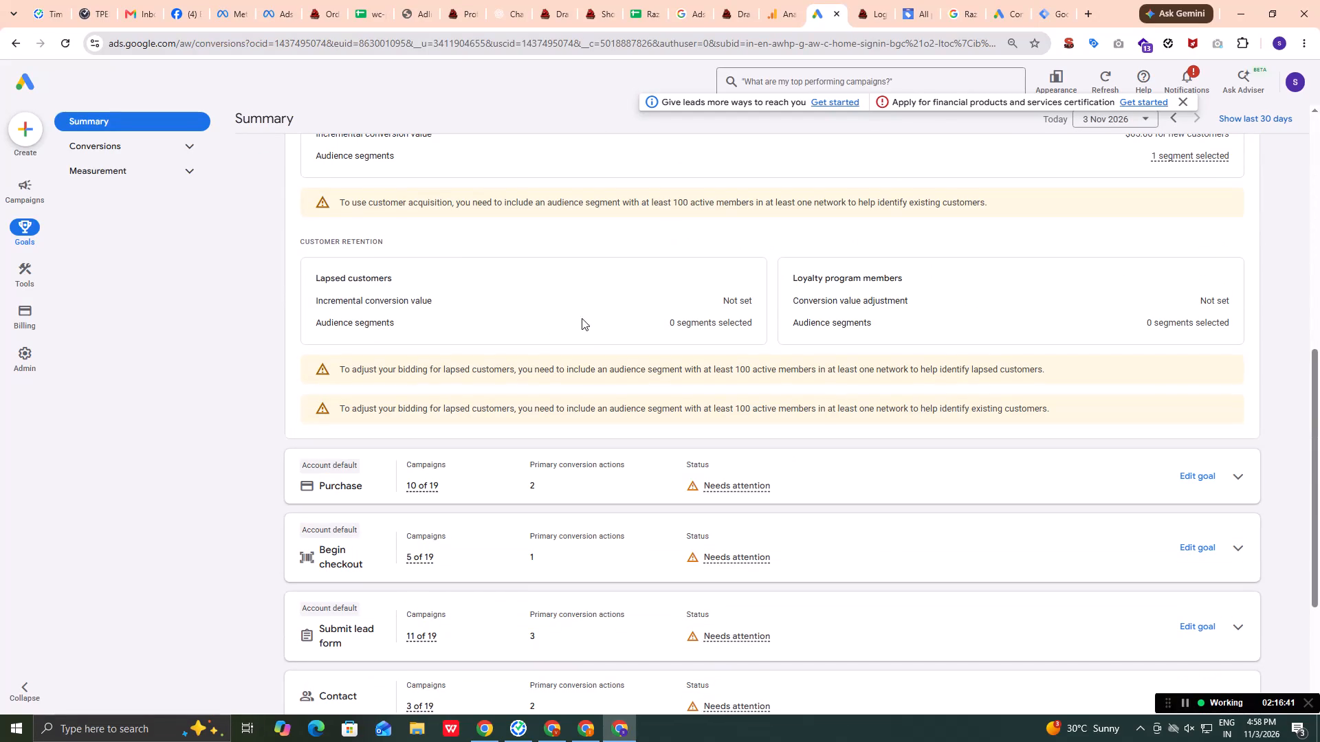
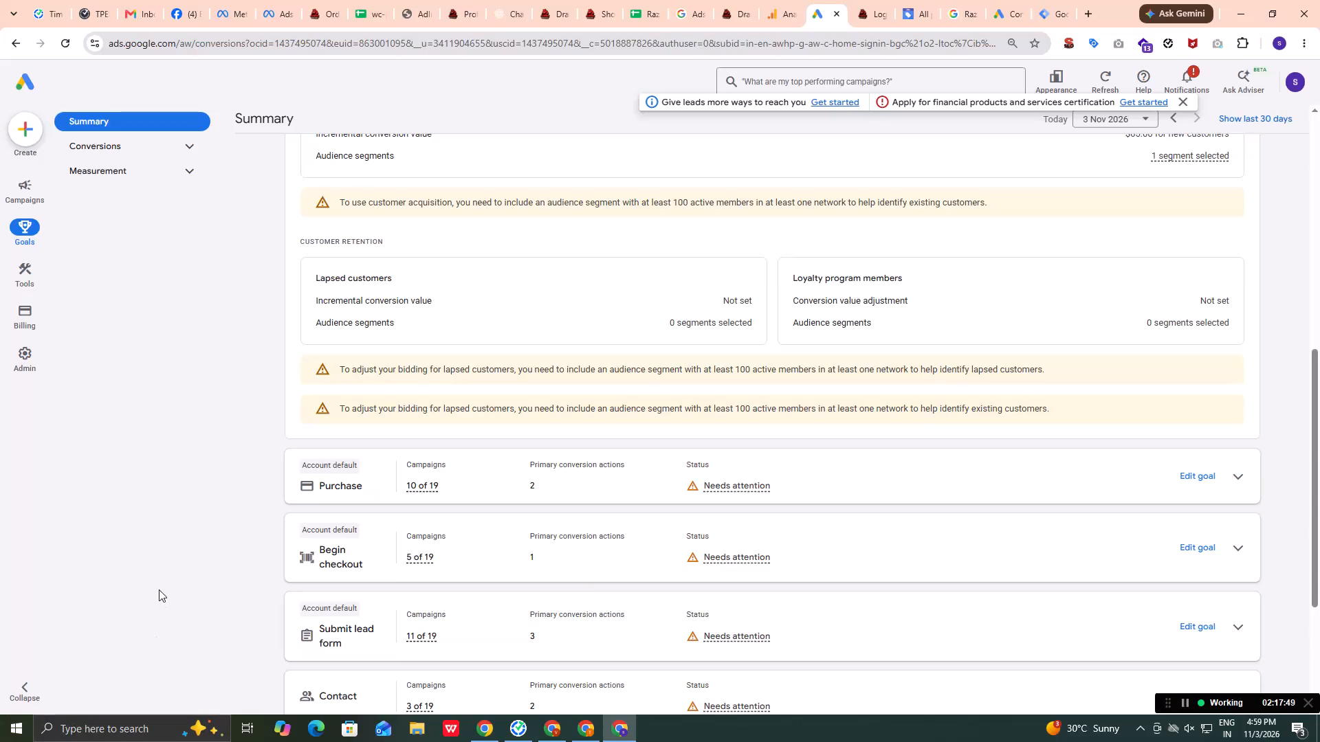
# Bring the Contact goal into view among the account's goals on the summary page.
pyautogui.scroll(-1, 587, 582)
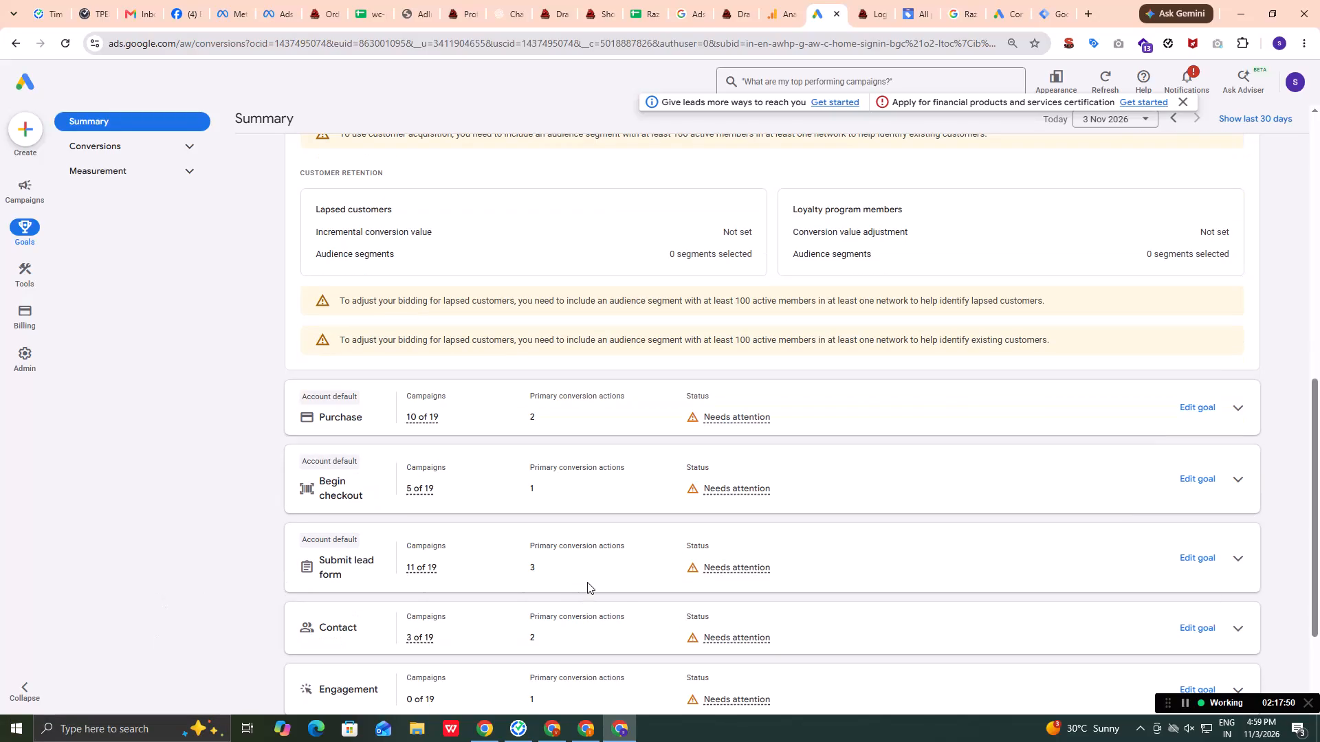
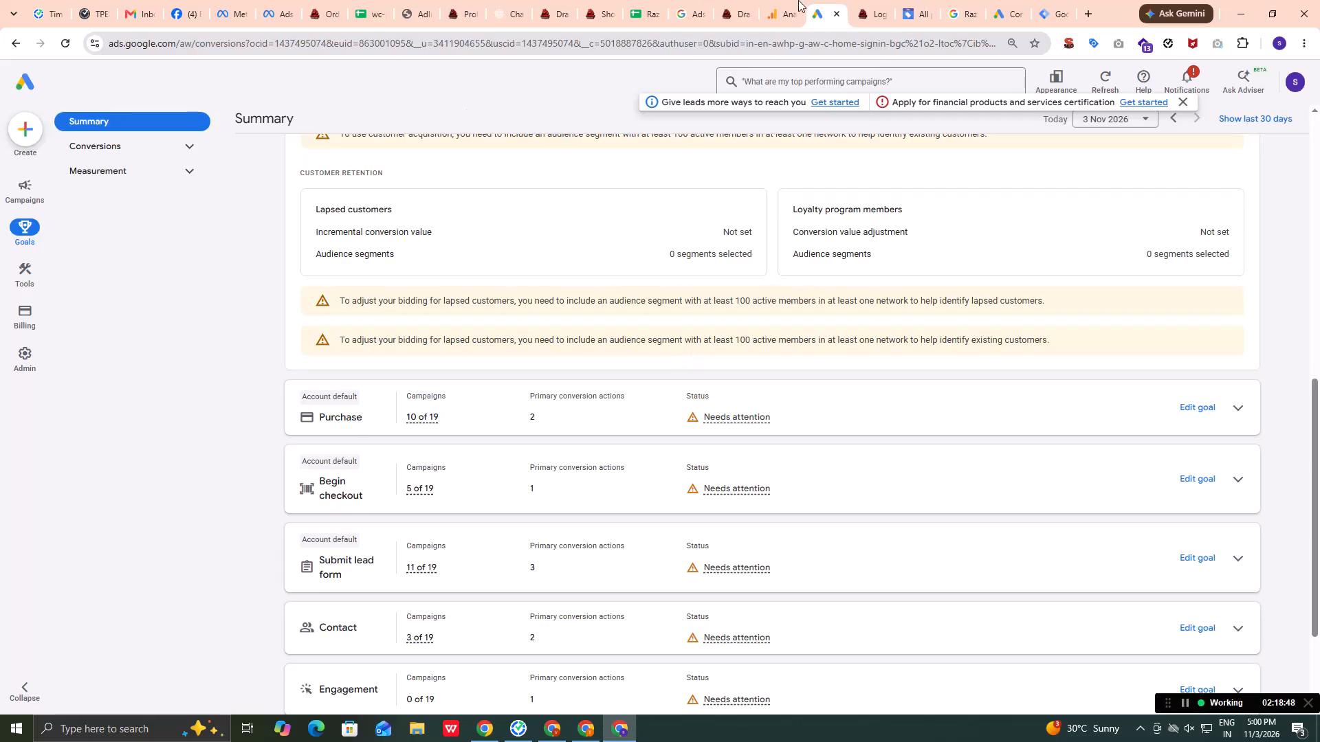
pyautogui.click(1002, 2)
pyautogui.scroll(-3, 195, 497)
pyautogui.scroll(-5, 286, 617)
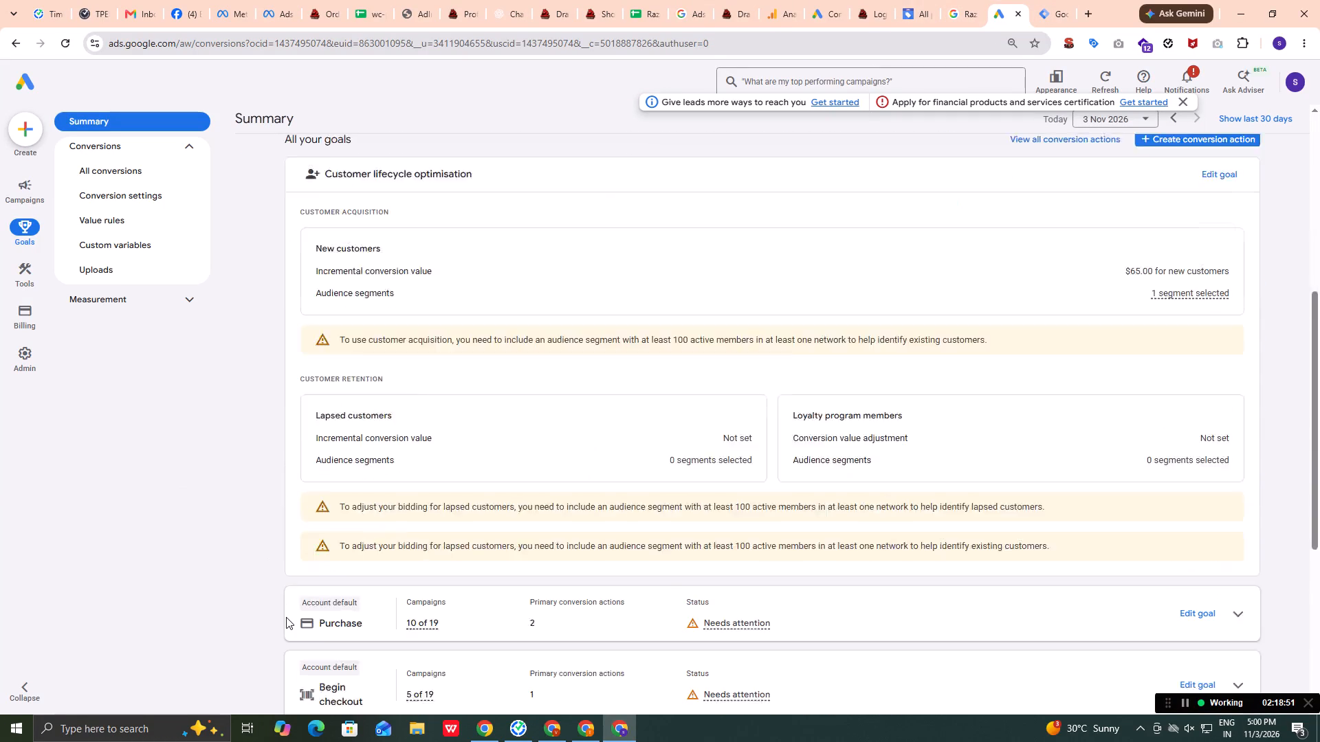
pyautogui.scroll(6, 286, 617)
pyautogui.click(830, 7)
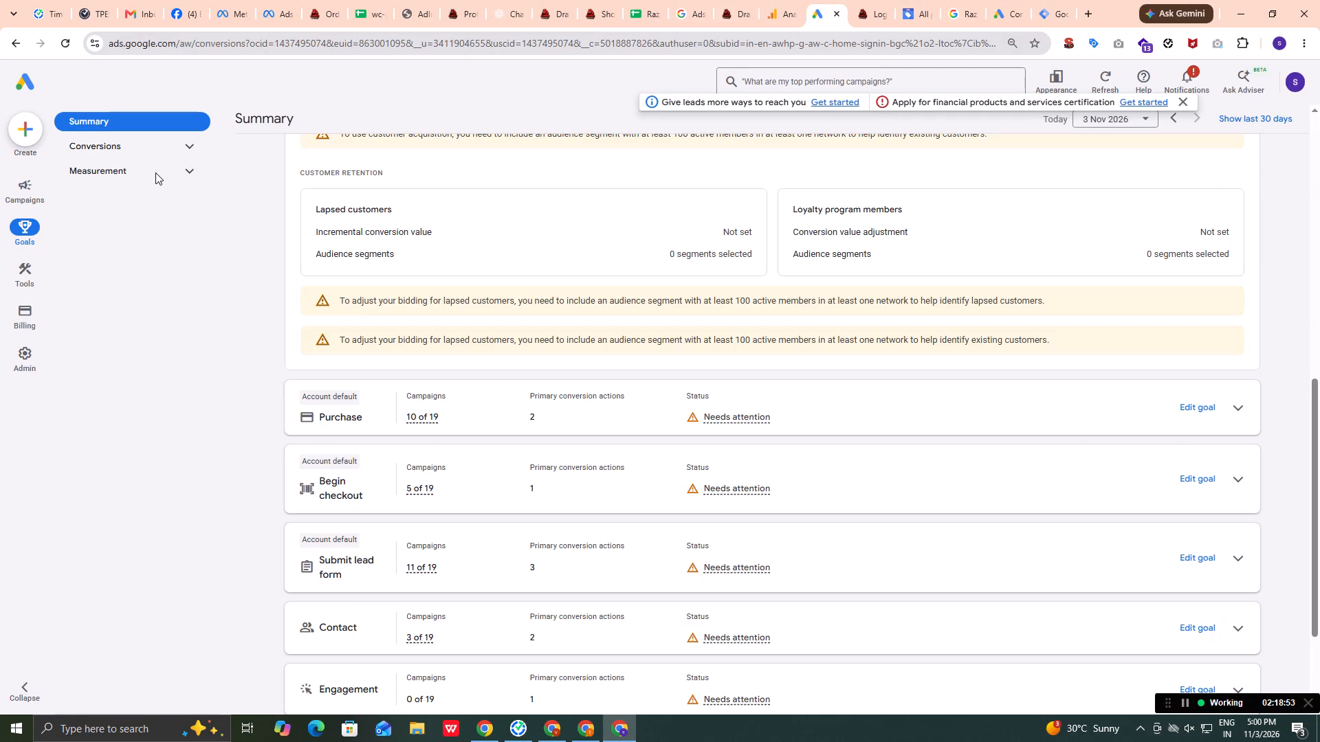
# Leave the goals summary and open the account's list of campaigns.
pyautogui.click(29, 188)
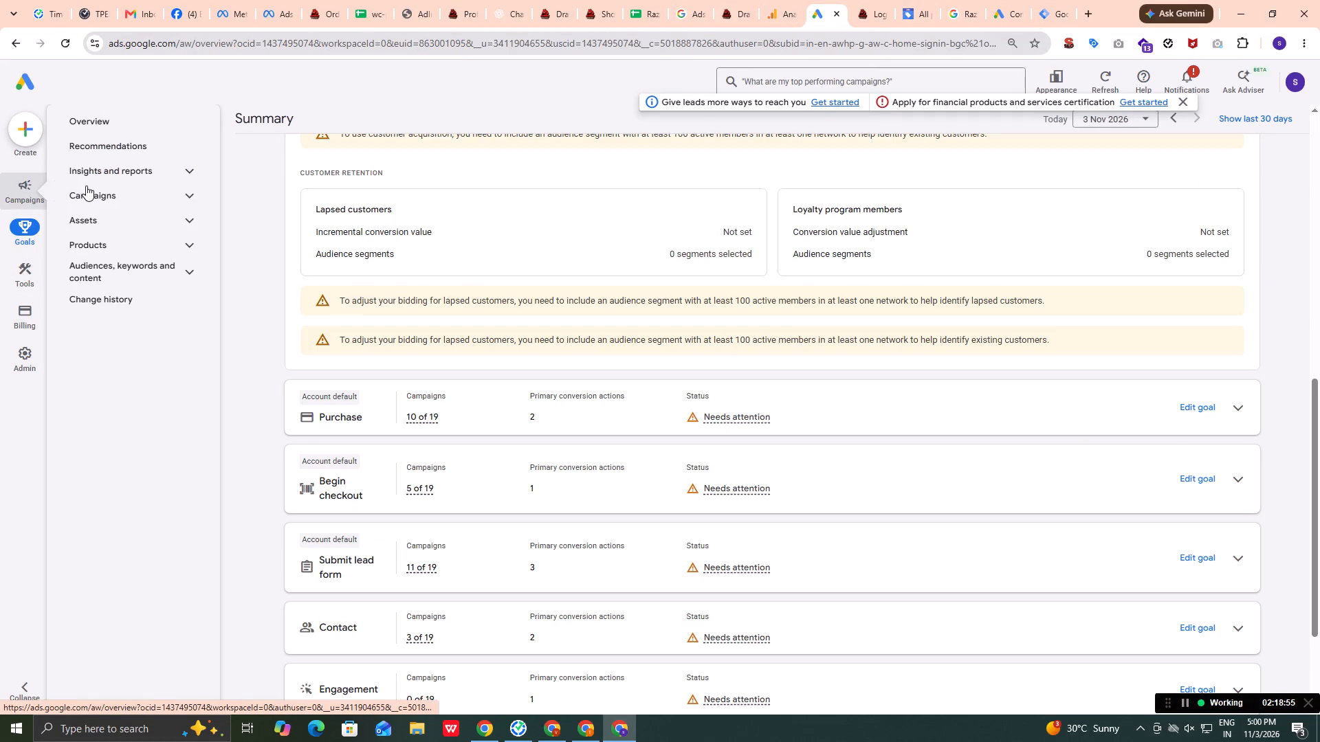
pyautogui.click(93, 191)
pyautogui.click(112, 223)
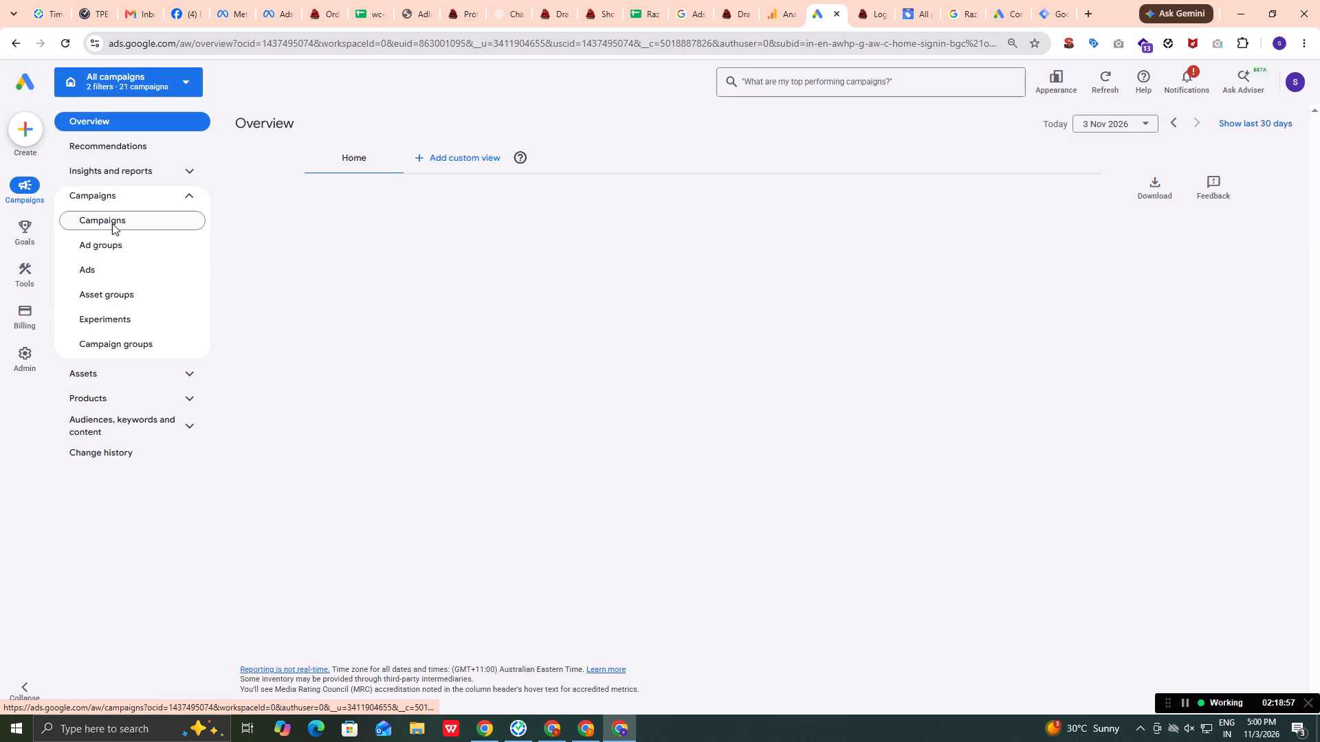
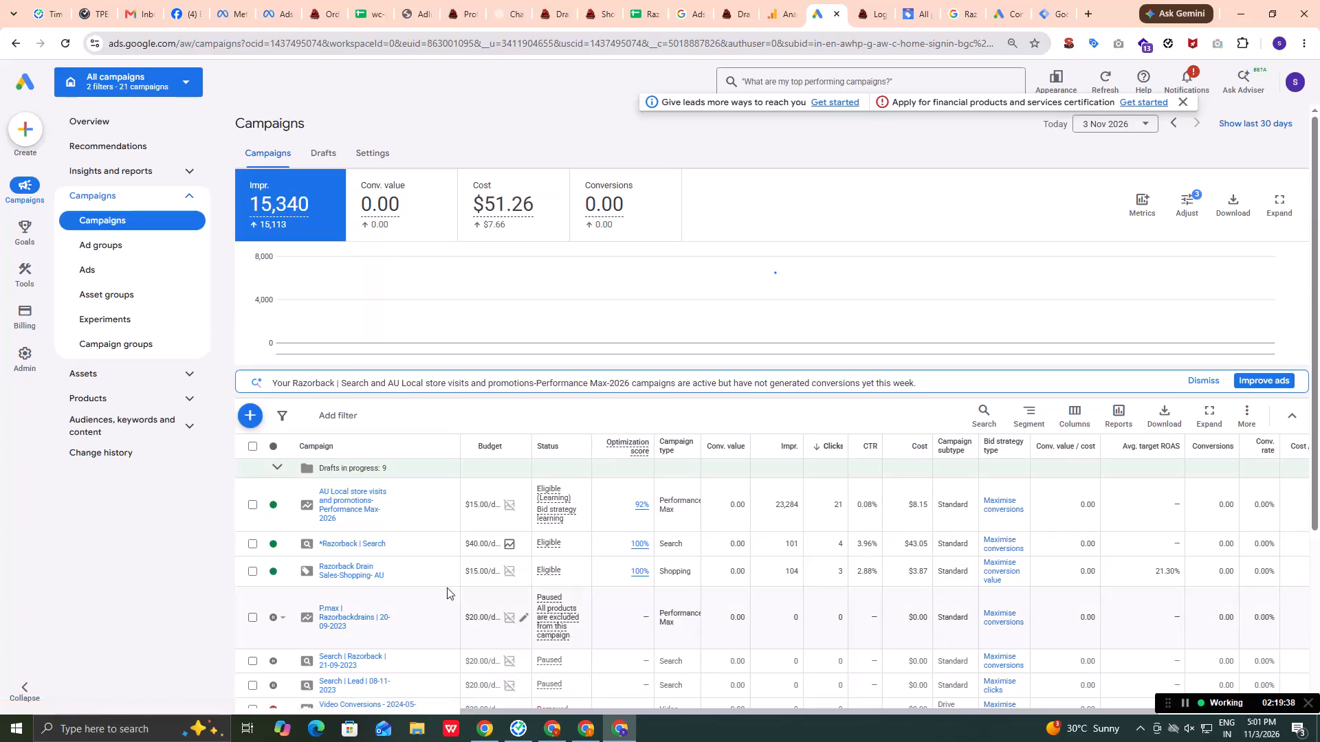
# Open the AU Local store visits and promotions Performance Max campaign and review its targeted locations.
pyautogui.click(327, 503)
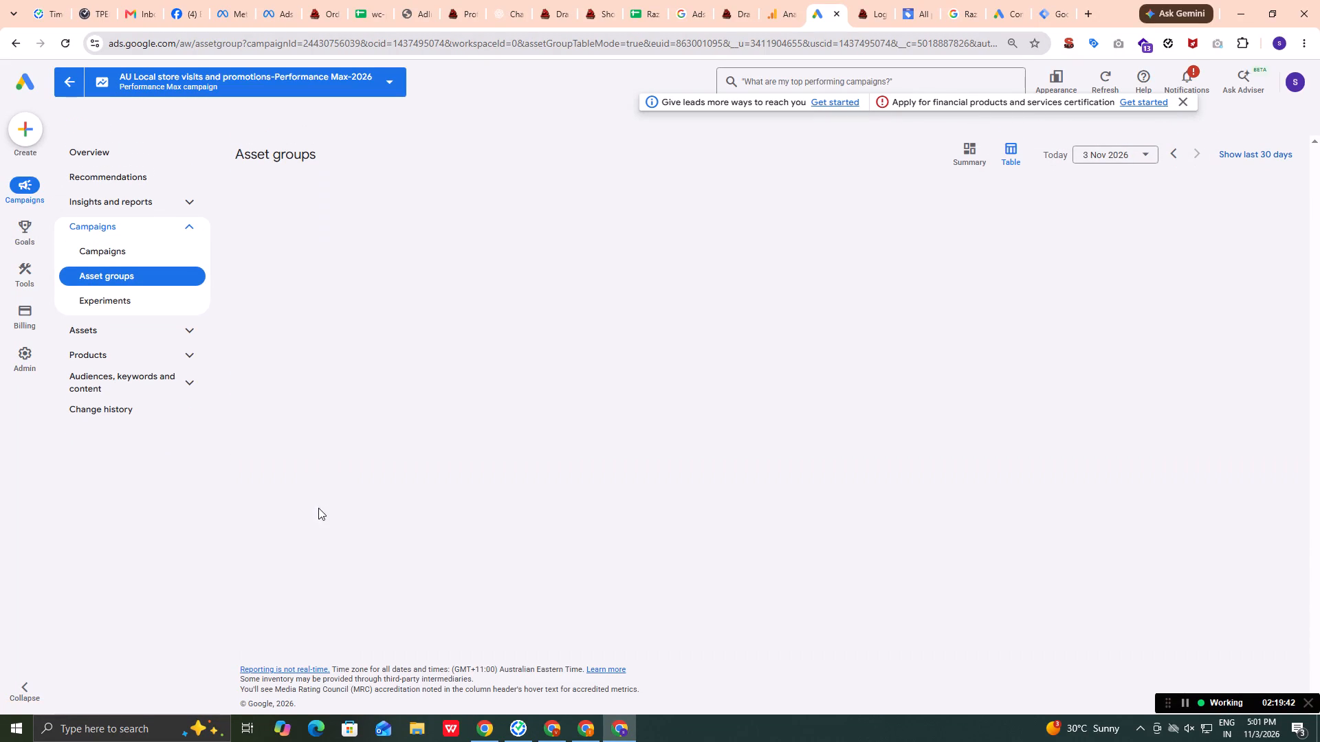
pyautogui.click(170, 380)
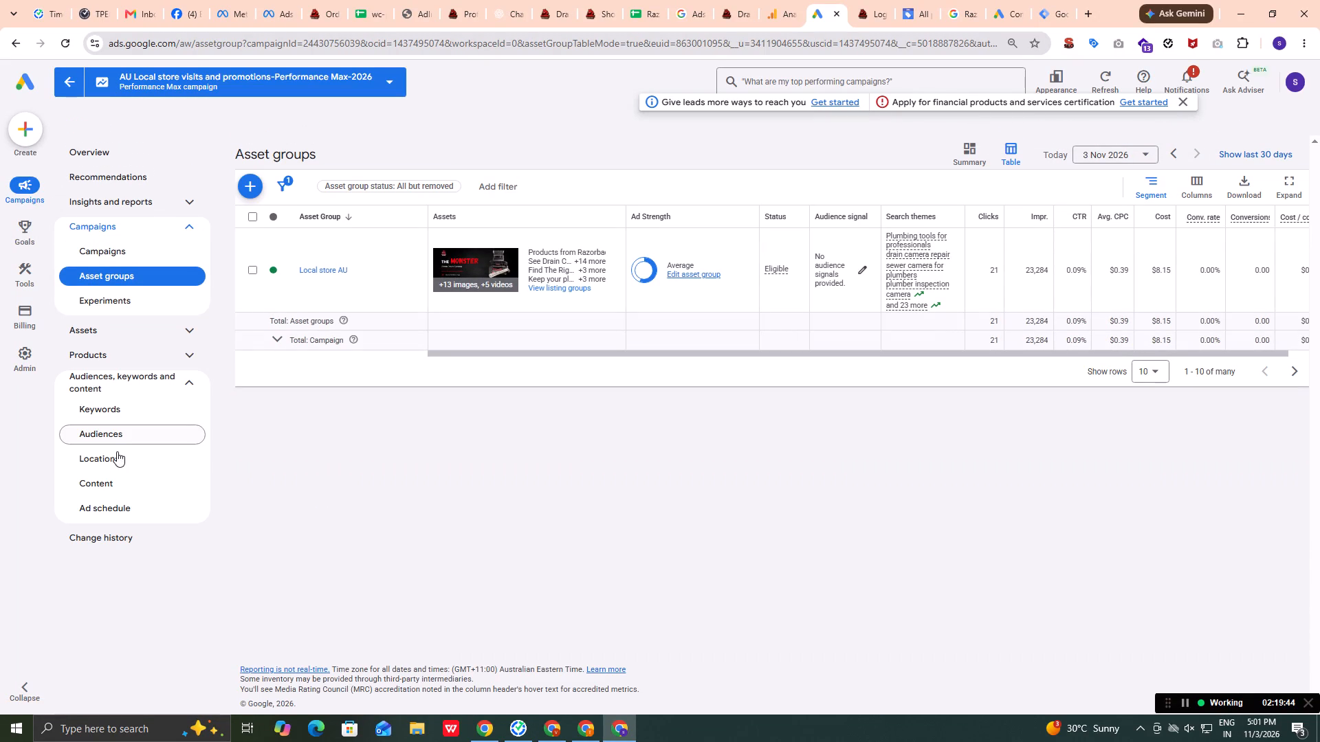
pyautogui.click(116, 460)
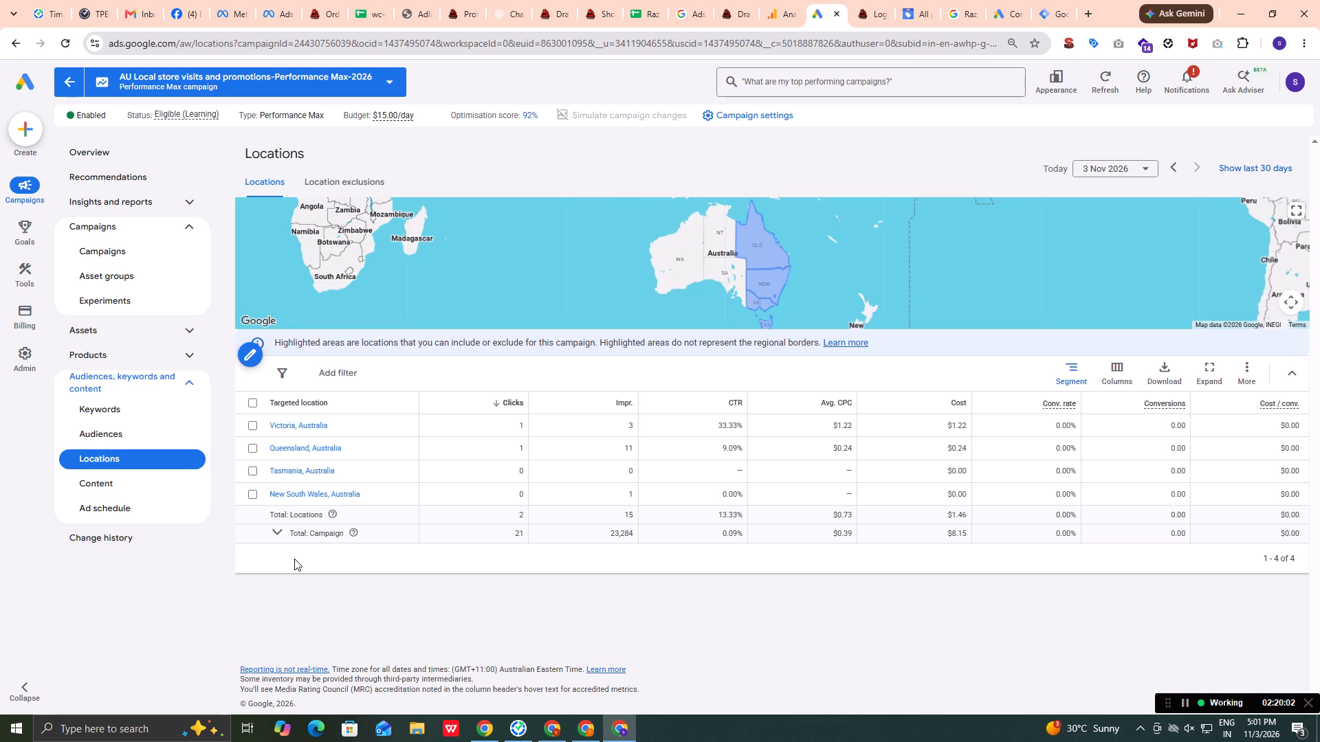
# Return to the conversion goals summary and expand the Contact goal to review its conversion actions and their statuses.
pyautogui.click(1008, 10)
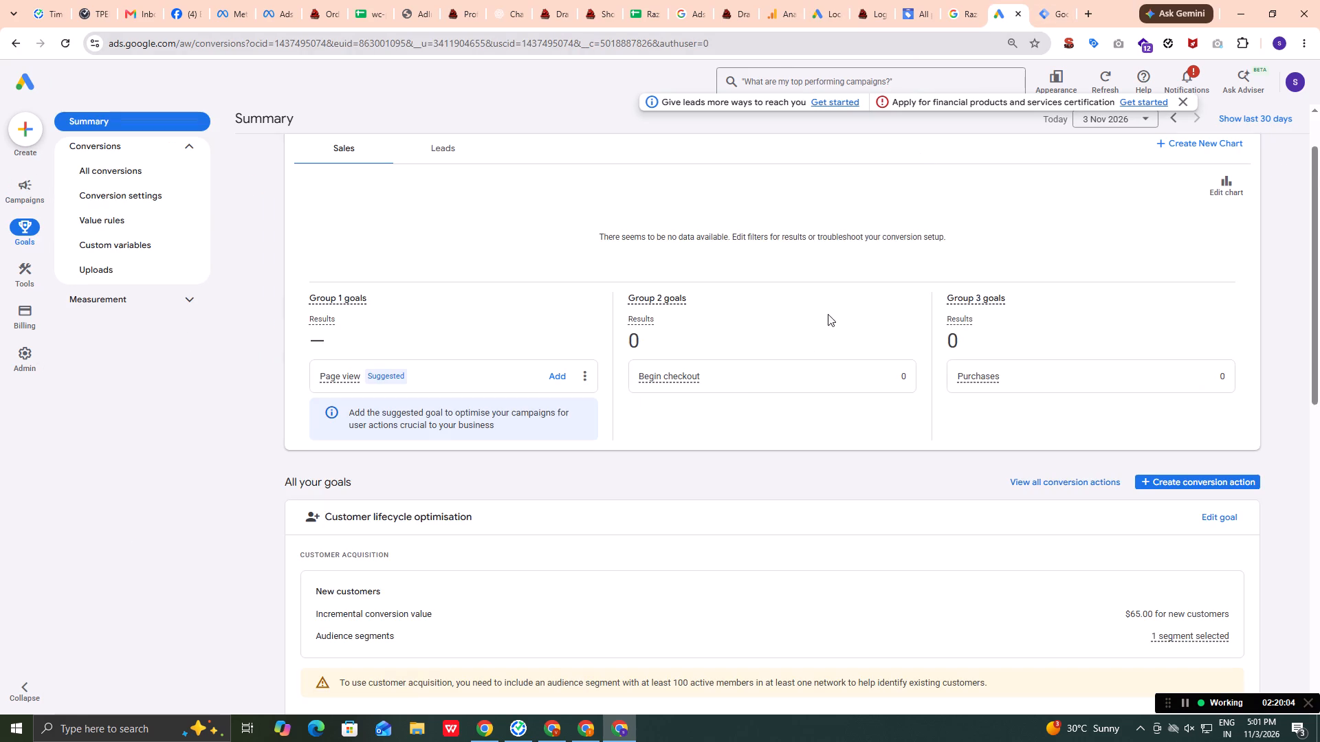
pyautogui.scroll(-6, 436, 643)
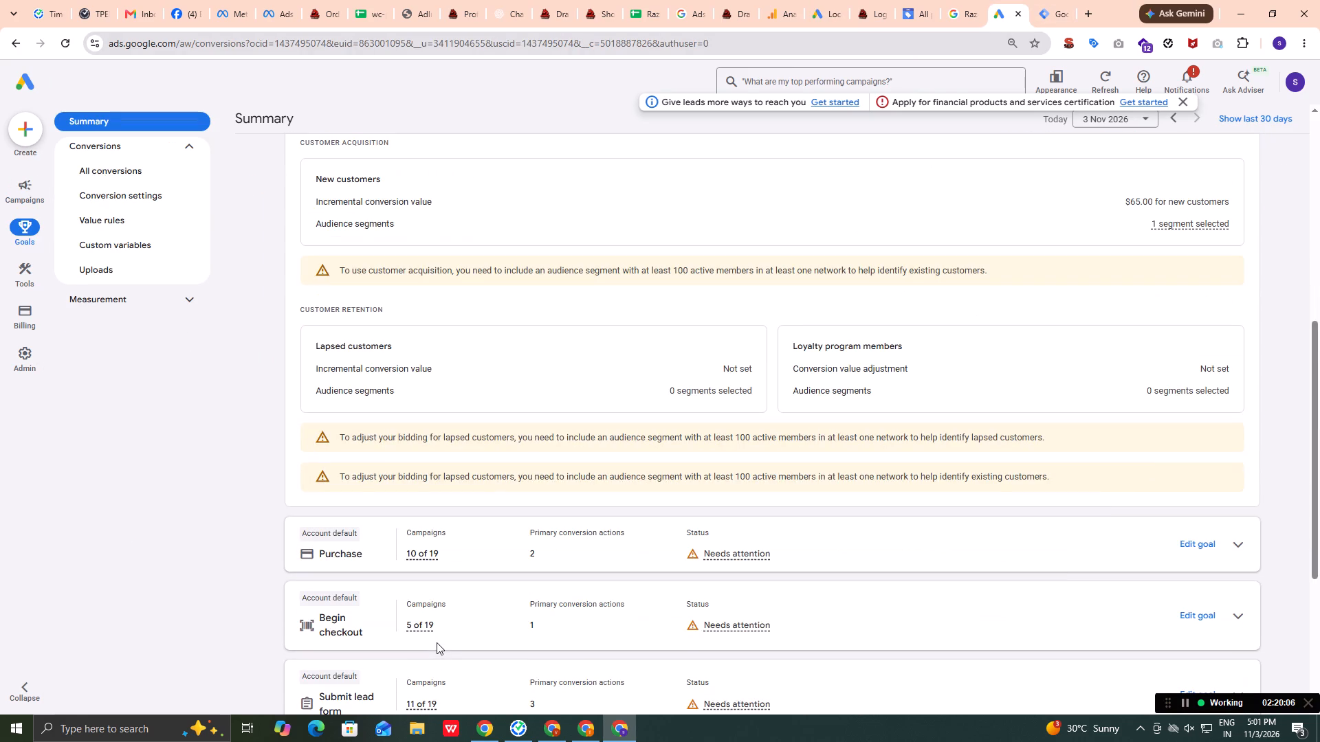
pyautogui.scroll(-5, 437, 642)
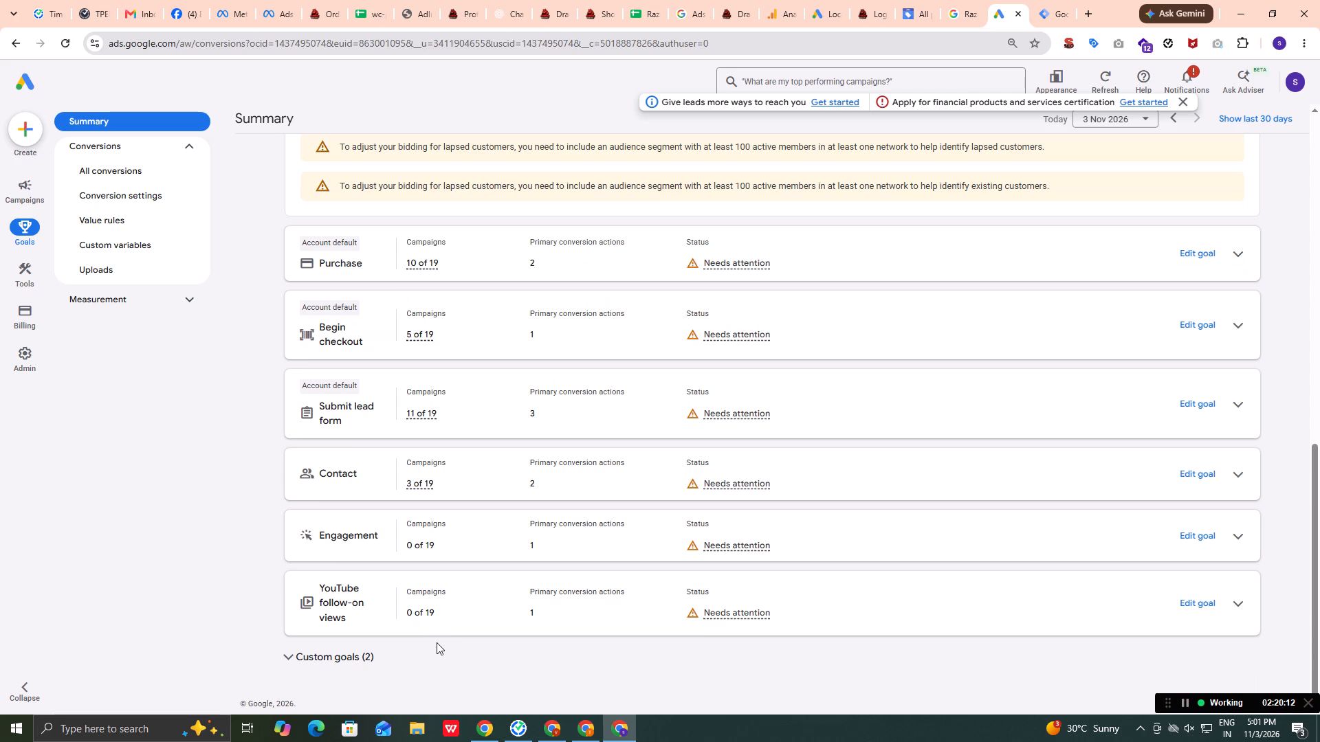
pyautogui.click(1240, 472)
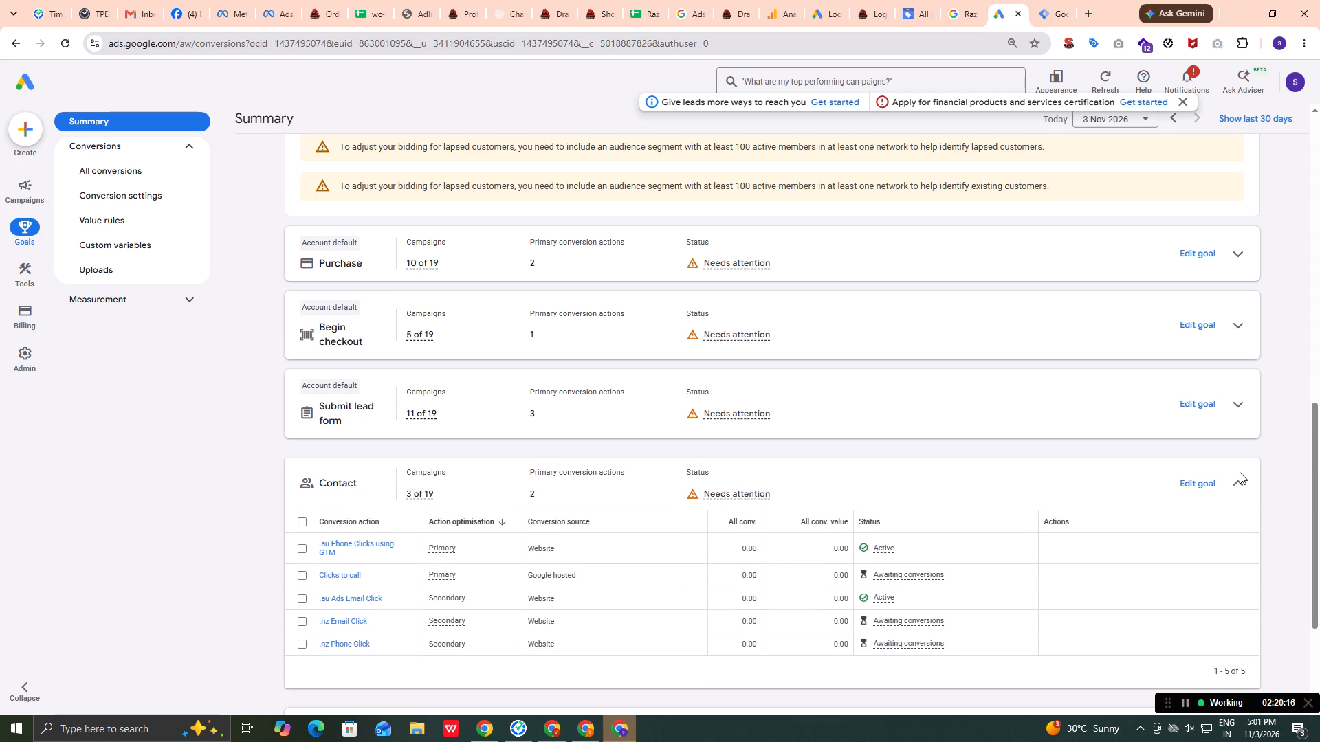
pyautogui.scroll(-2, 1240, 472)
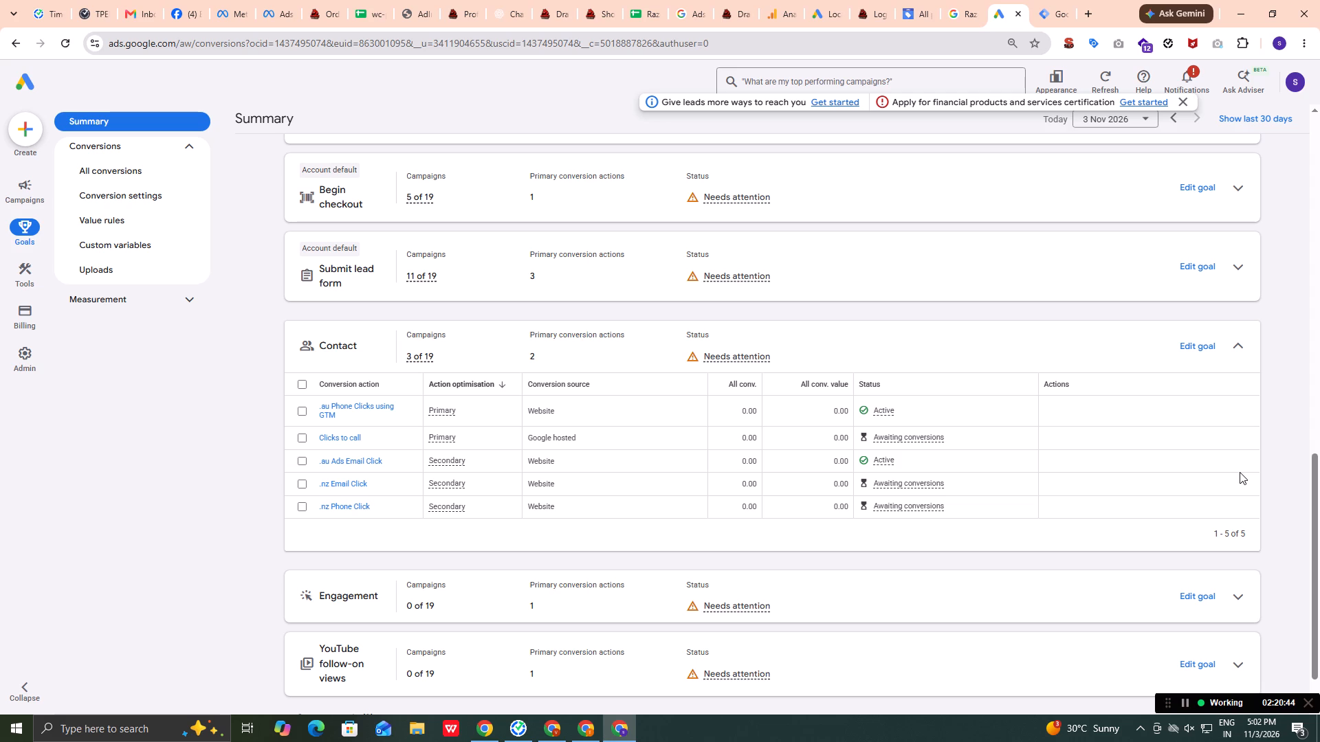
pyautogui.scroll(1, 1196, 503)
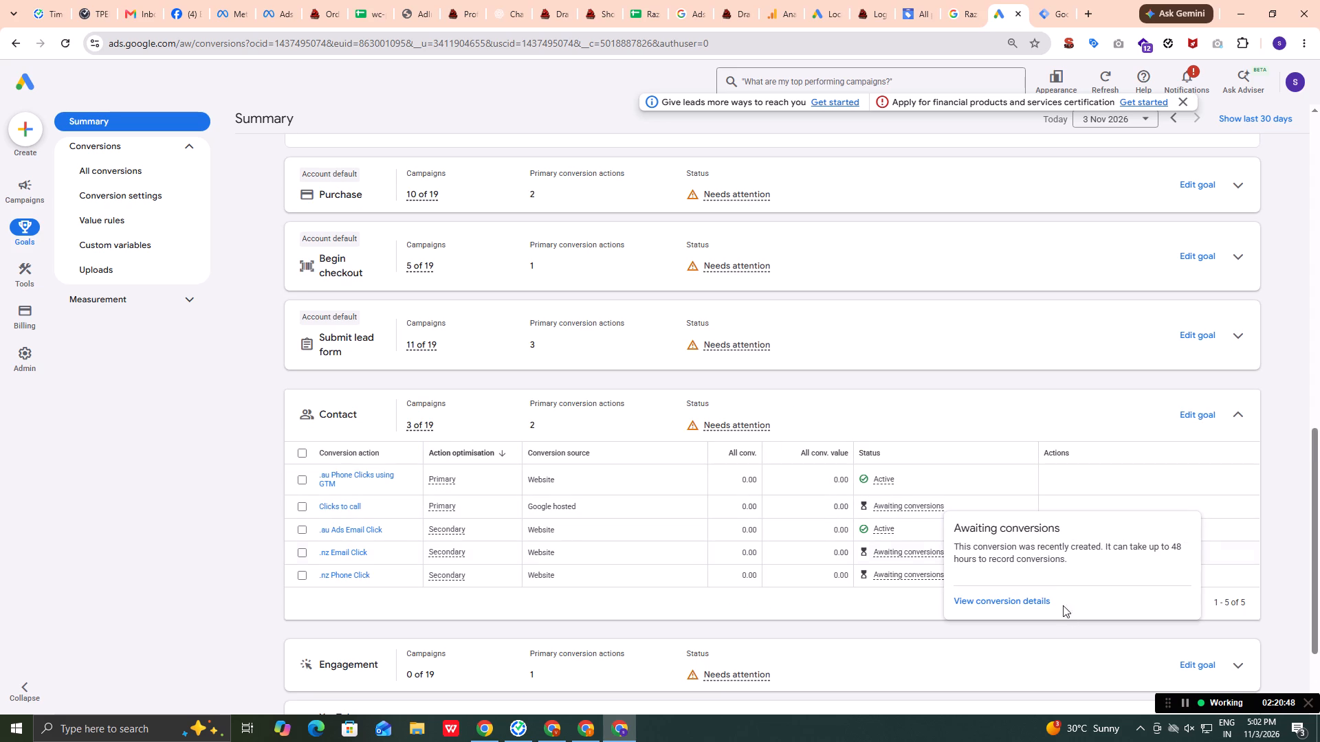
# Open the conversion details of the Clicks to call action and read through its status and configuration.
pyautogui.click(1012, 596)
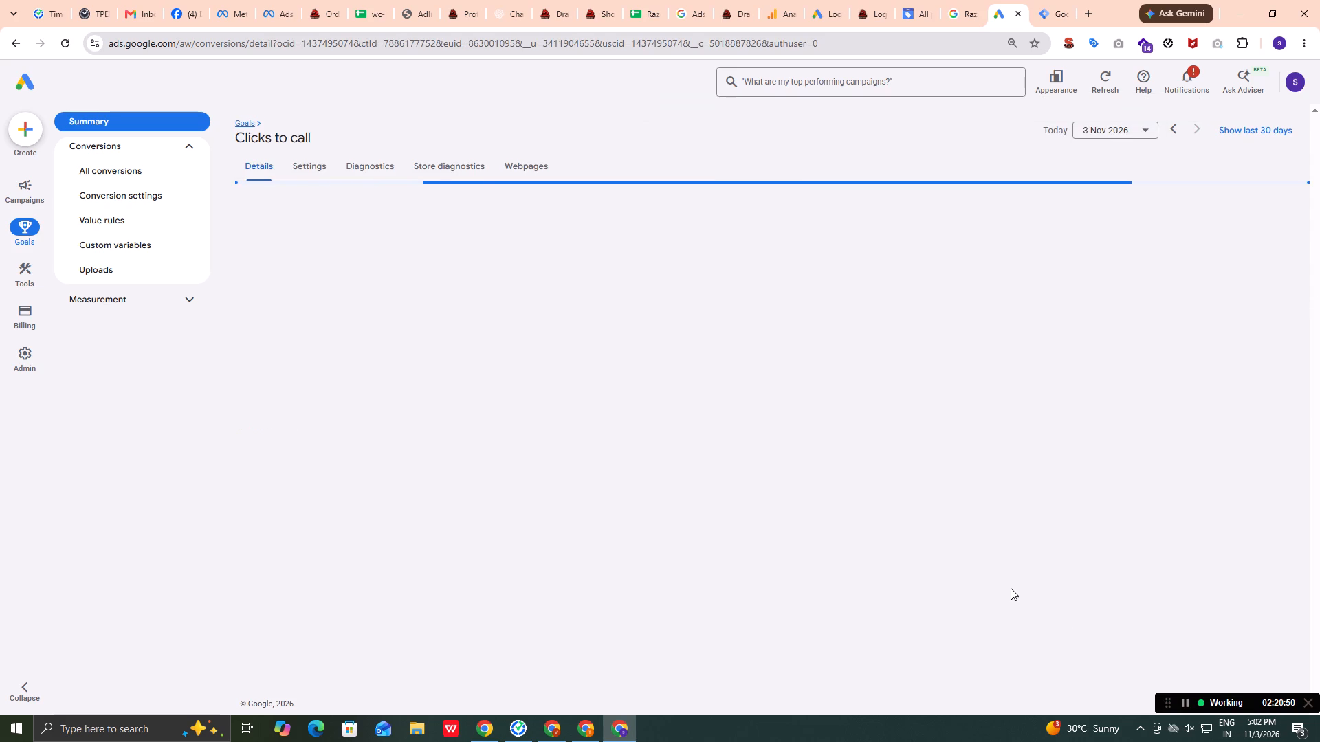
pyautogui.scroll(-1, 394, 410)
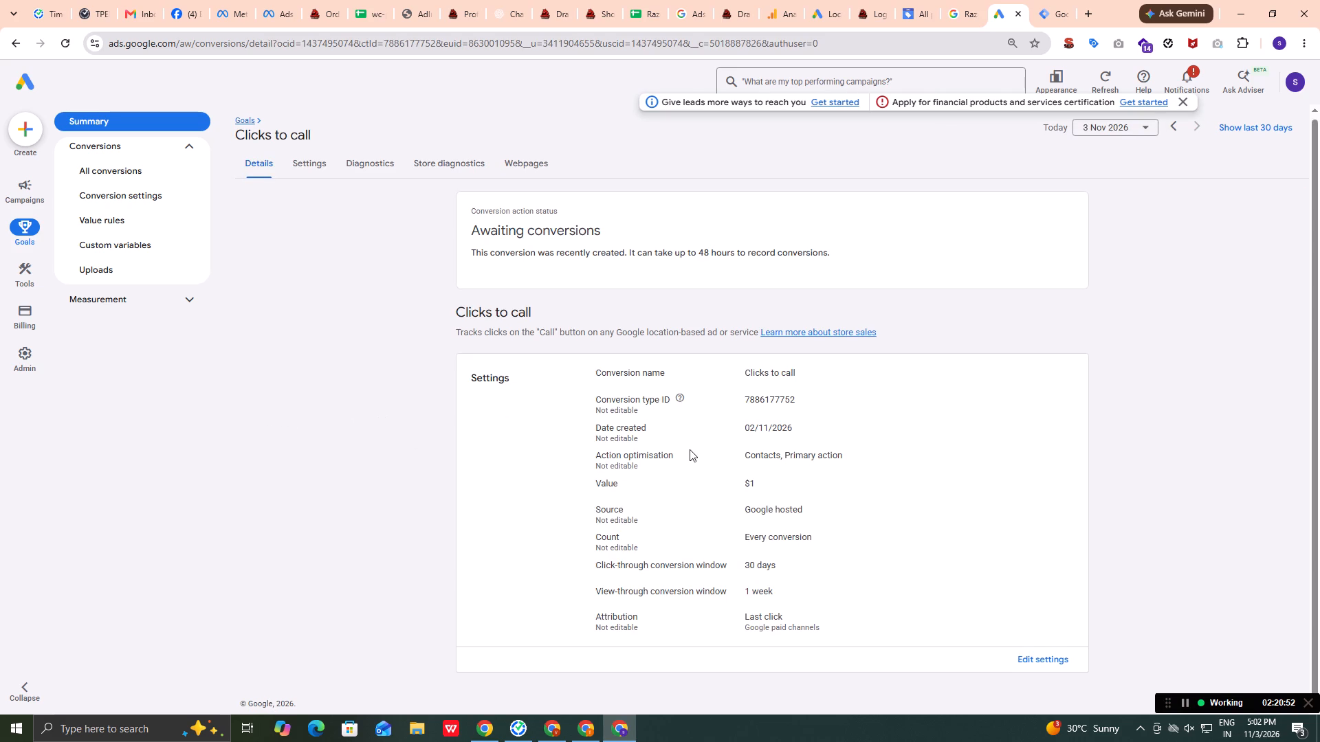
pyautogui.scroll(-1, 690, 449)
pyautogui.scroll(1, 690, 449)
pyautogui.scroll(-5, 690, 449)
pyautogui.scroll(2, 690, 449)
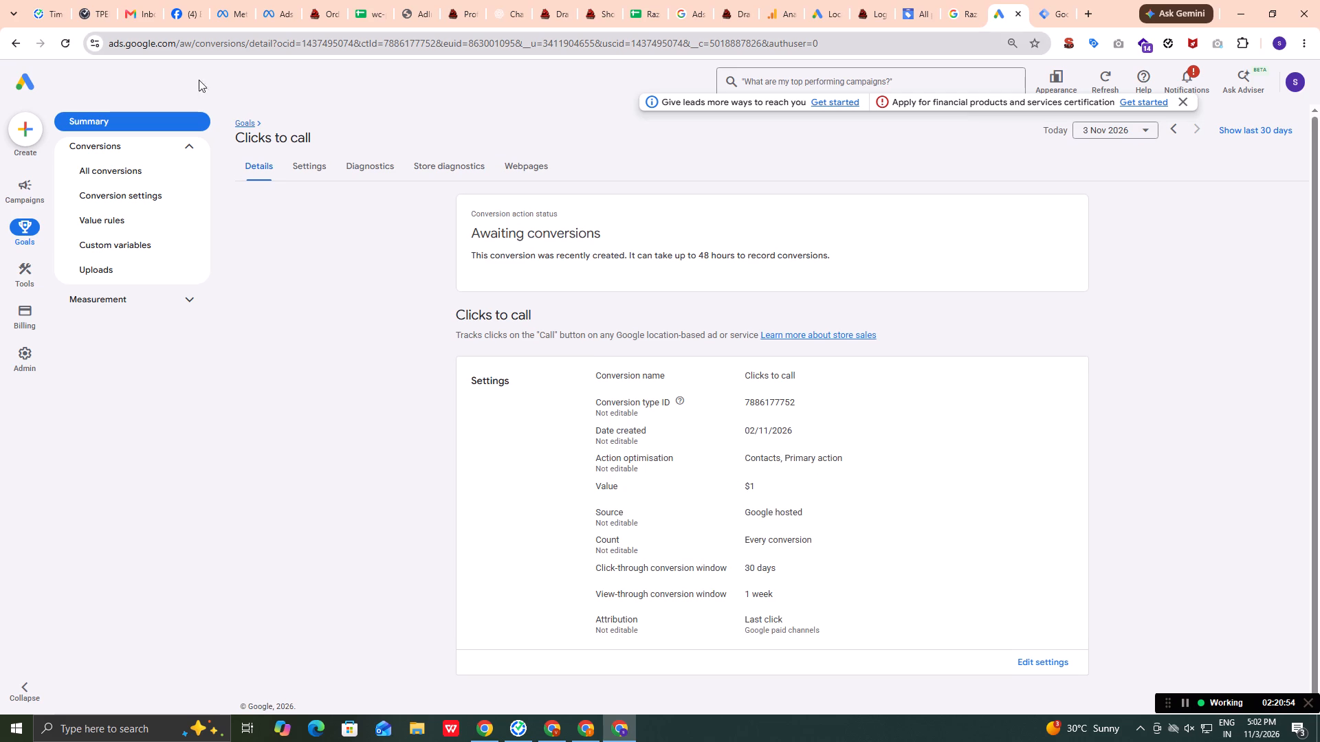
# Examine the Clicks to call settings, checking the value and click-through conversion window options for what can be edited.
pyautogui.click(316, 168)
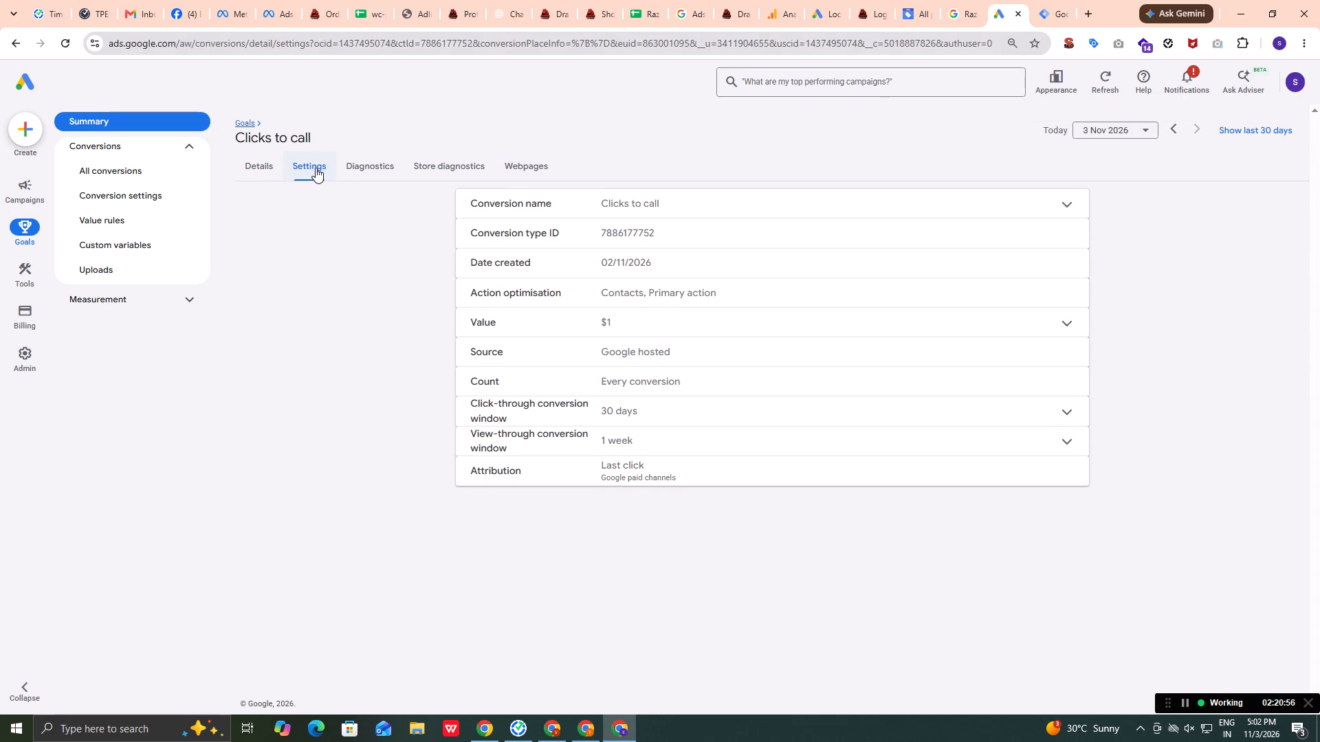
pyautogui.click(1079, 328)
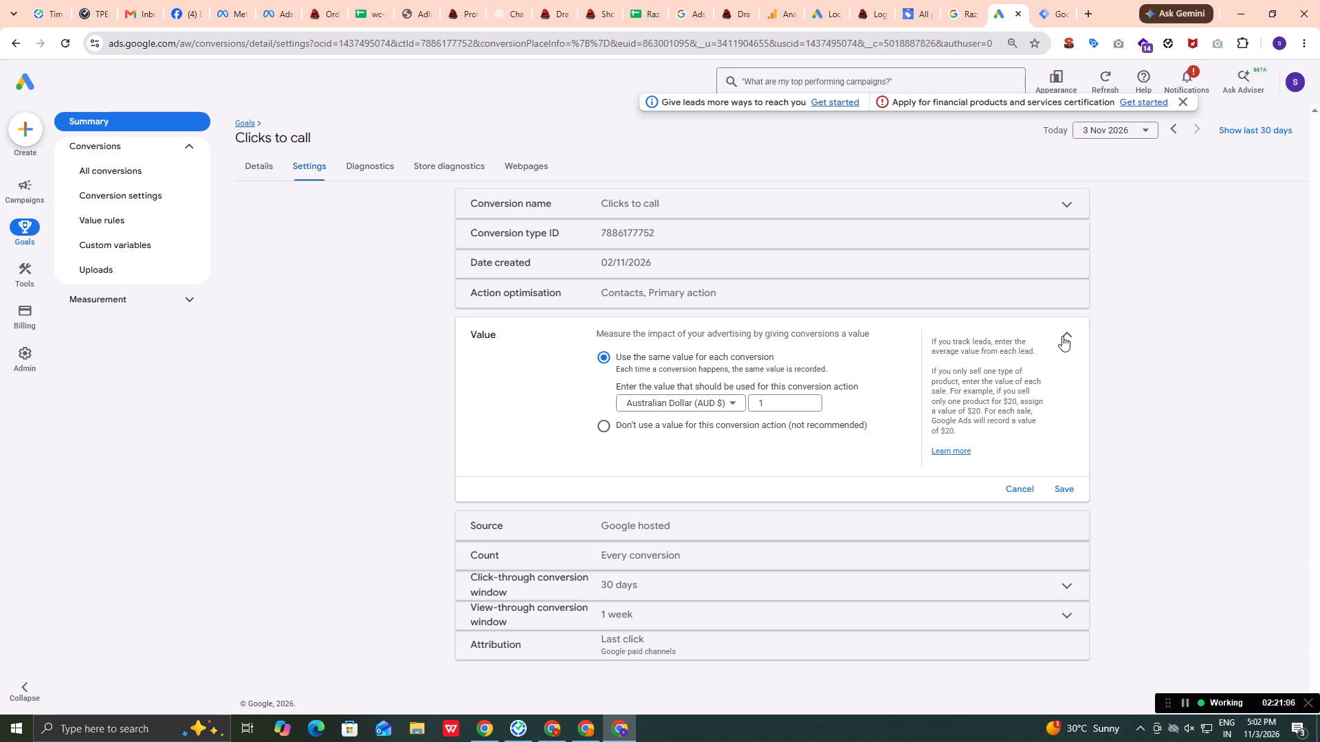
pyautogui.click(1062, 336)
pyautogui.click(844, 293)
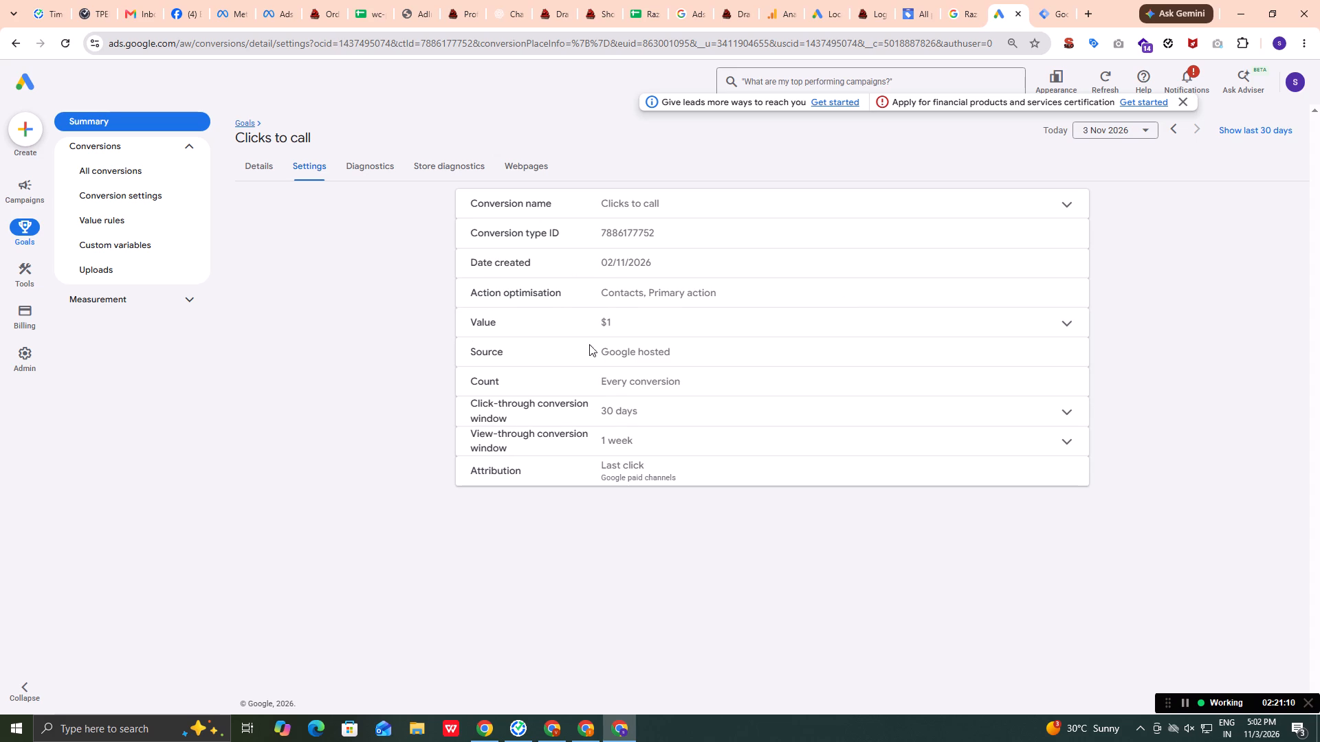
pyautogui.click(639, 355)
pyautogui.click(654, 387)
pyautogui.click(780, 416)
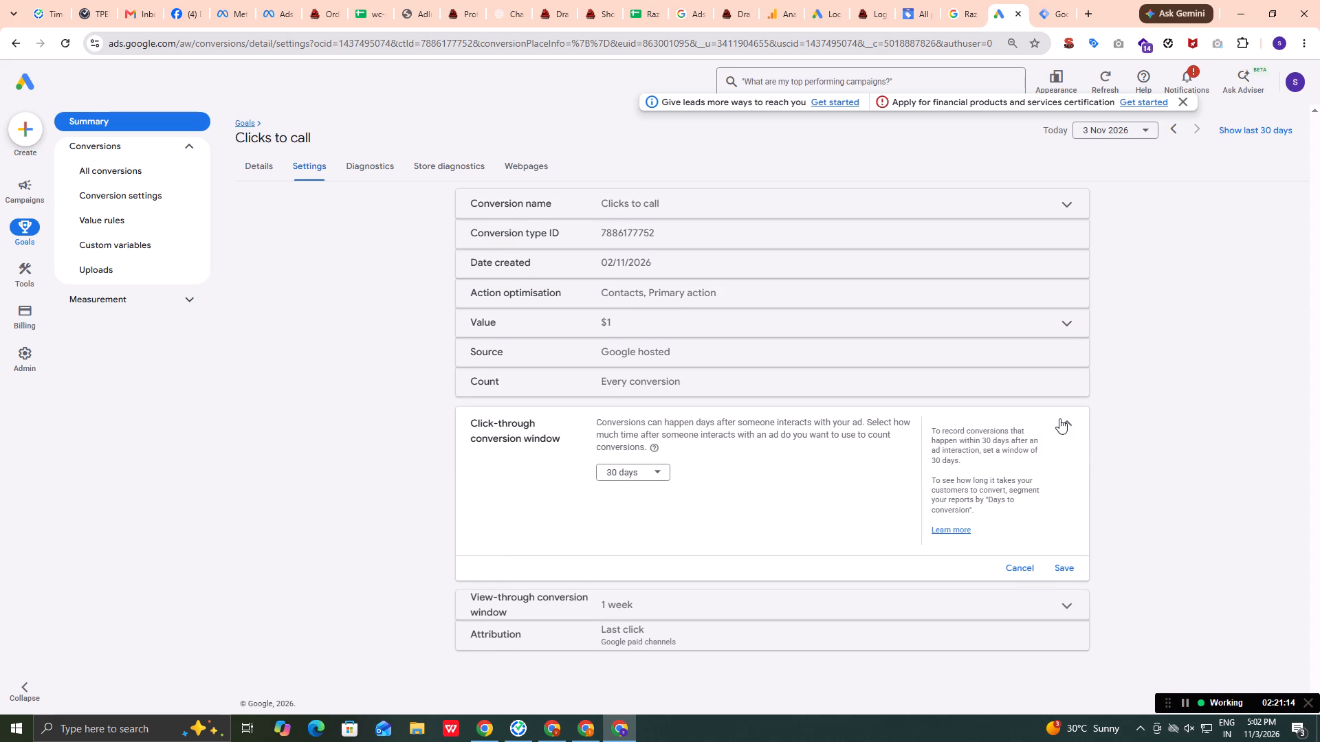
pyautogui.click(1064, 423)
pyautogui.scroll(-2, 1002, 497)
pyautogui.click(1018, 436)
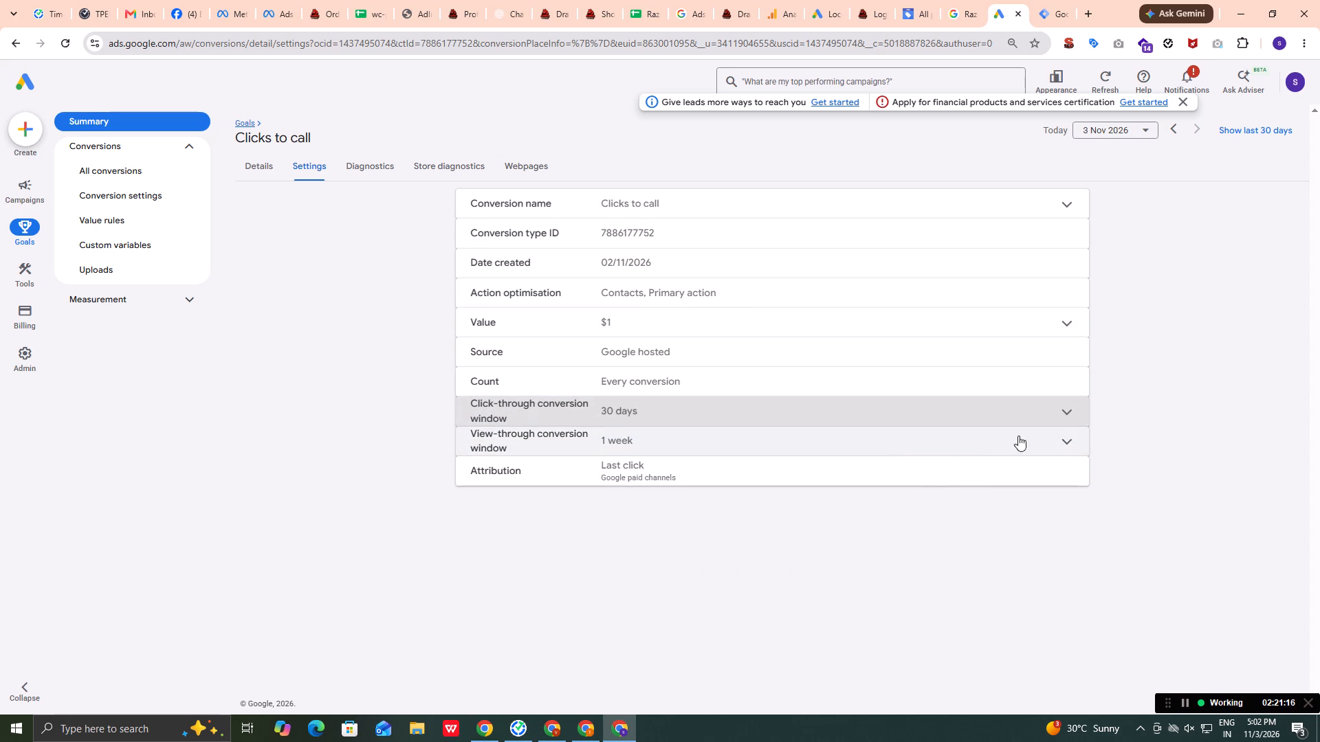
pyautogui.click(1072, 453)
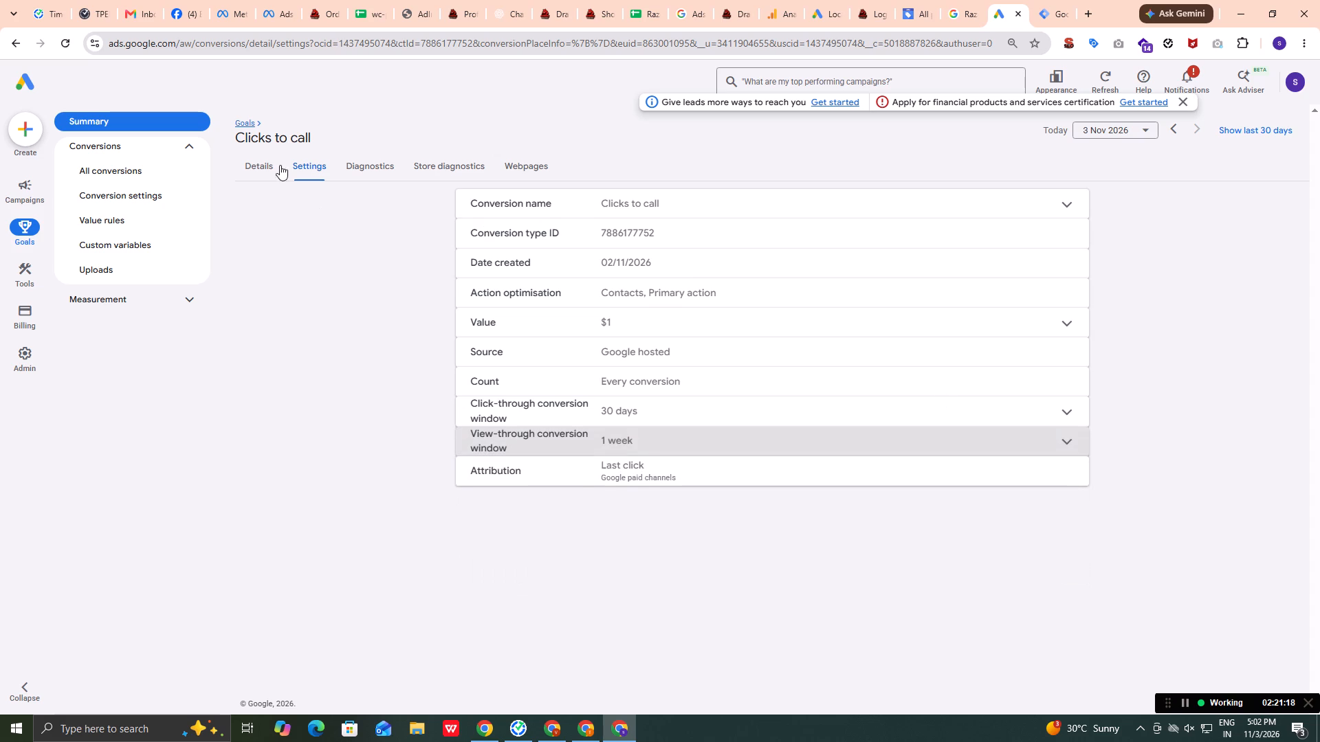
# Check the diagnostics, store diagnostics and webpages of the Clicks to call action, and return to its details.
pyautogui.click(358, 164)
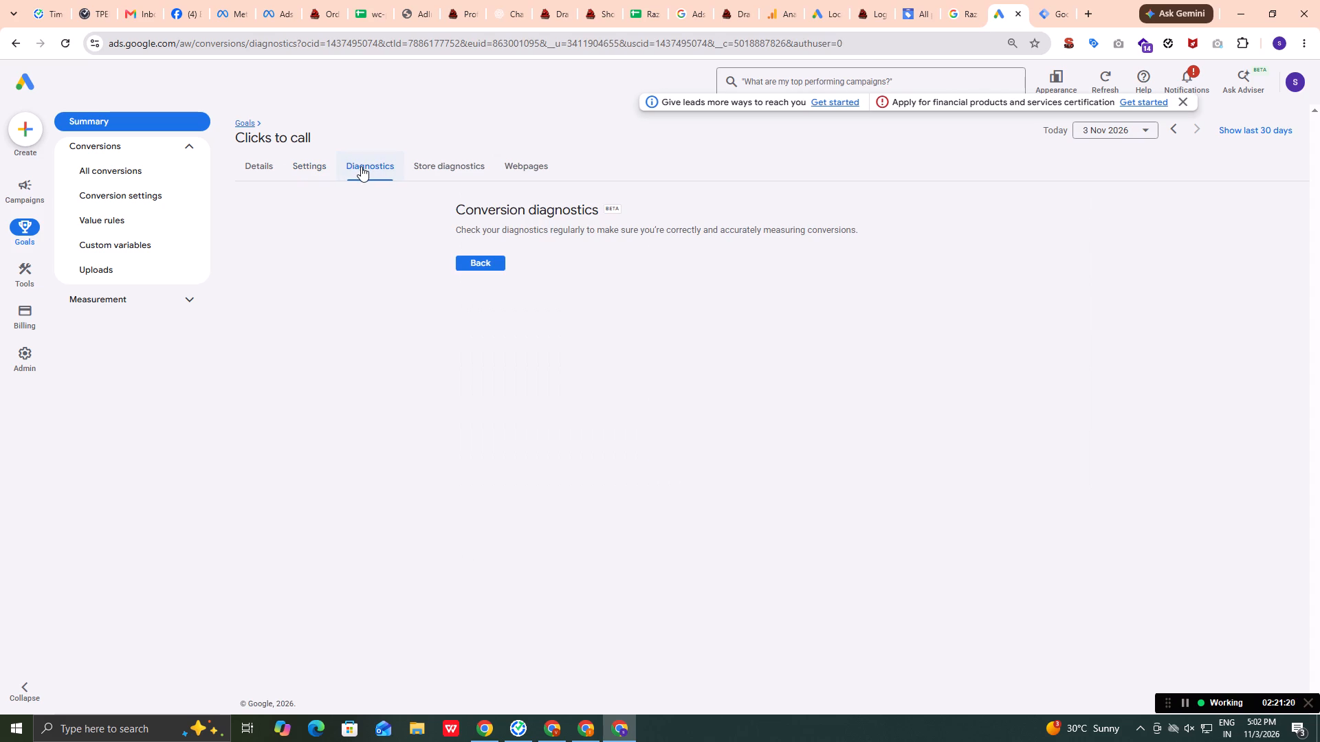
pyautogui.click(437, 168)
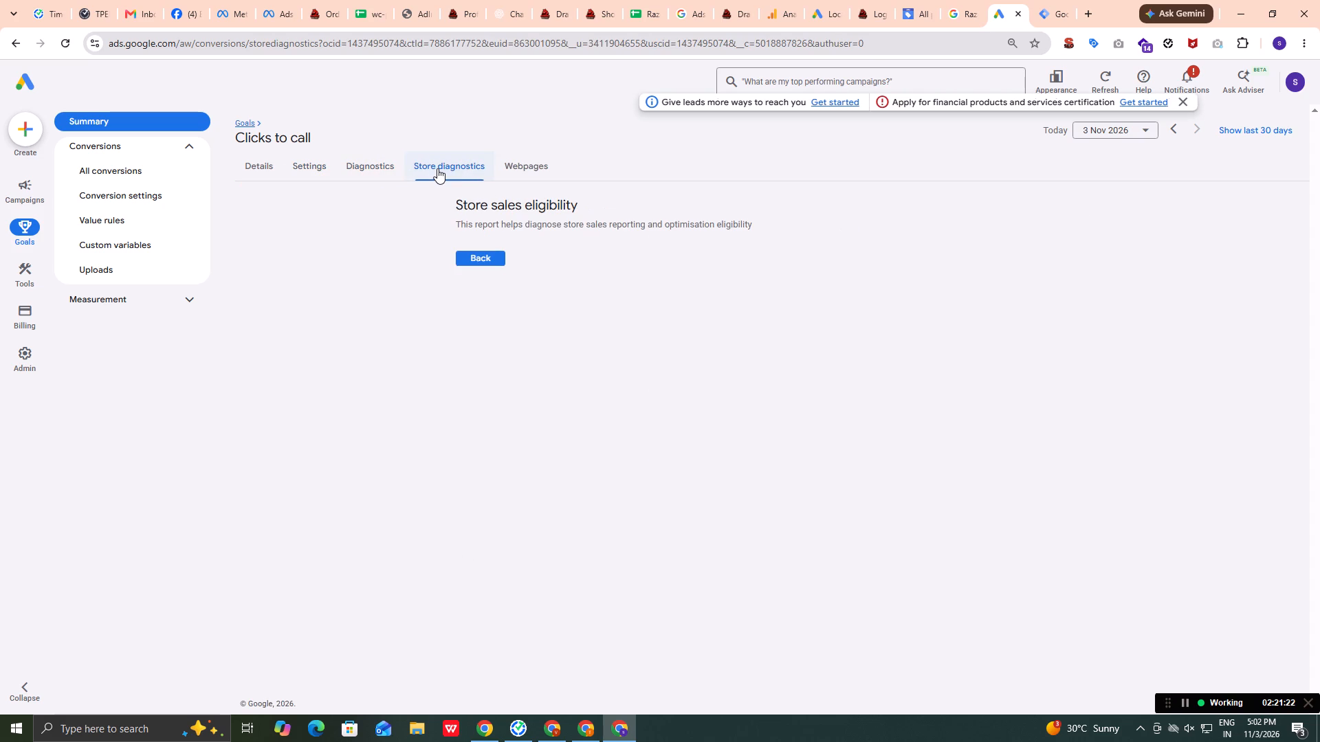
pyautogui.click(521, 166)
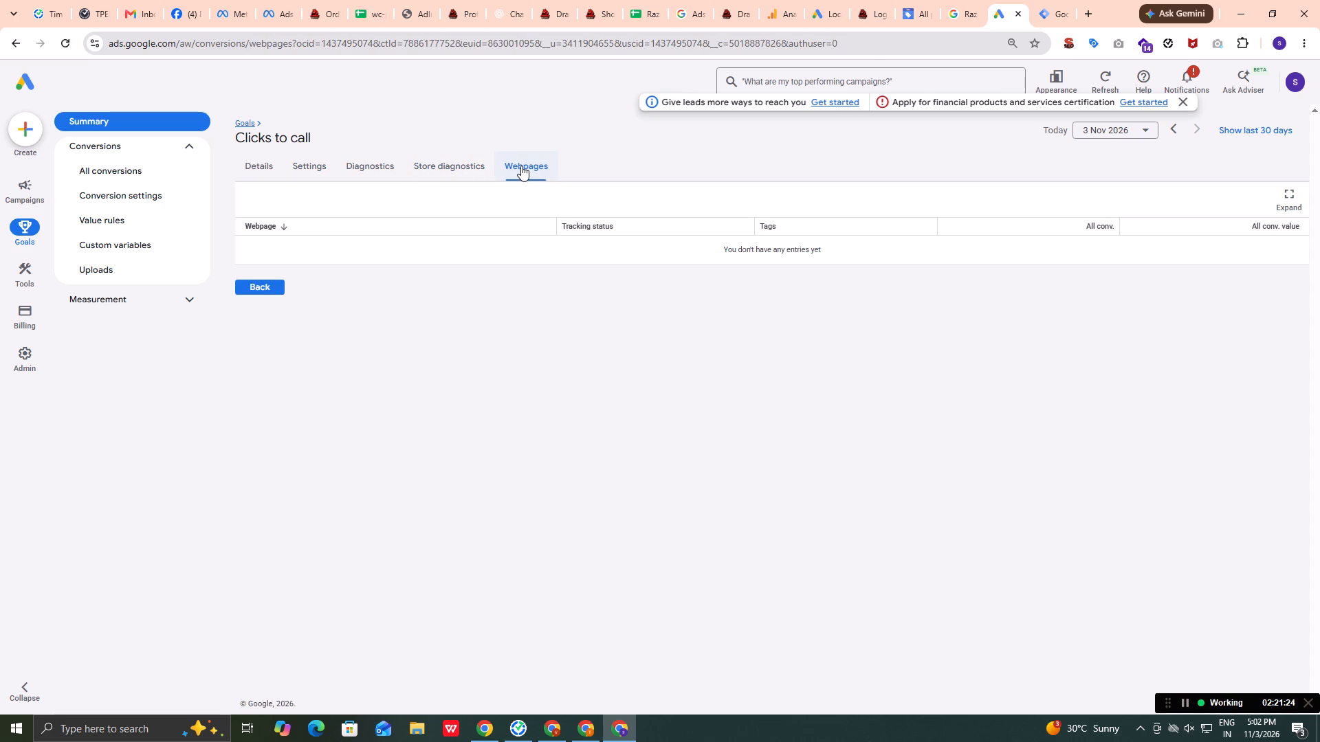
pyautogui.click(274, 164)
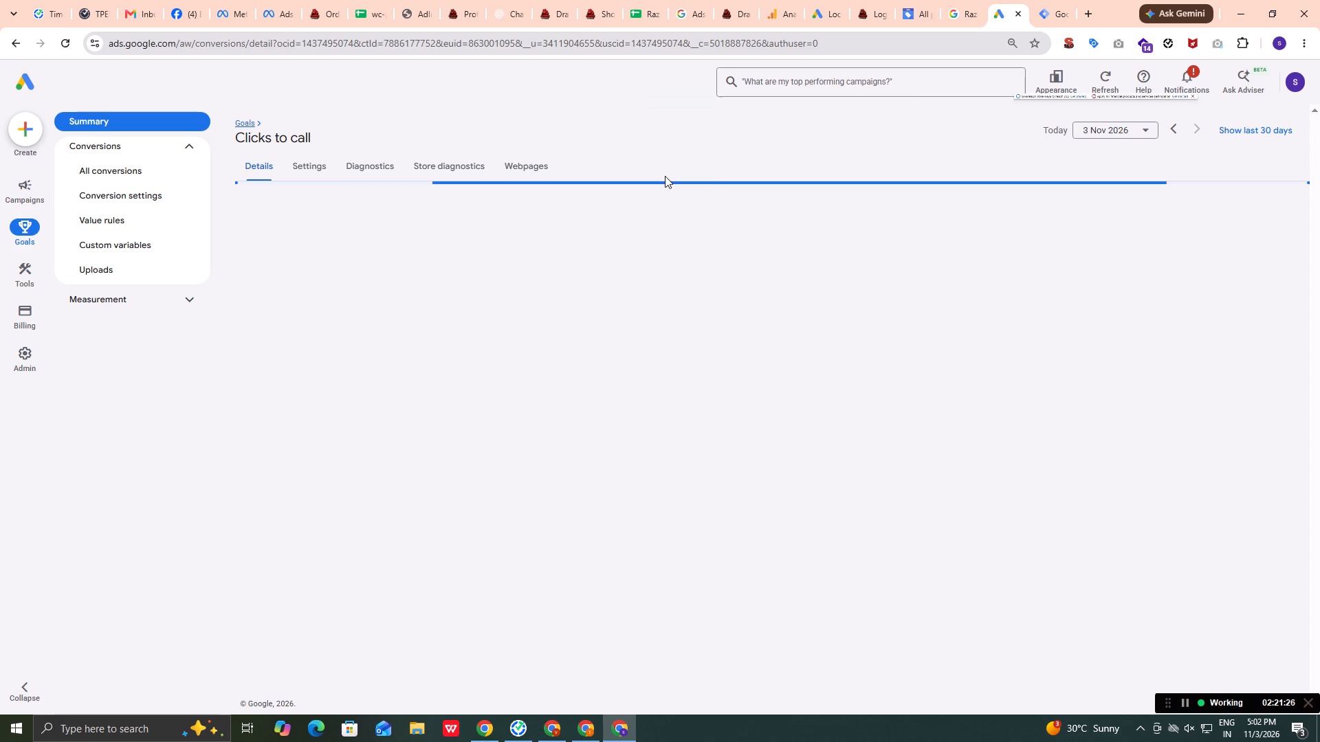
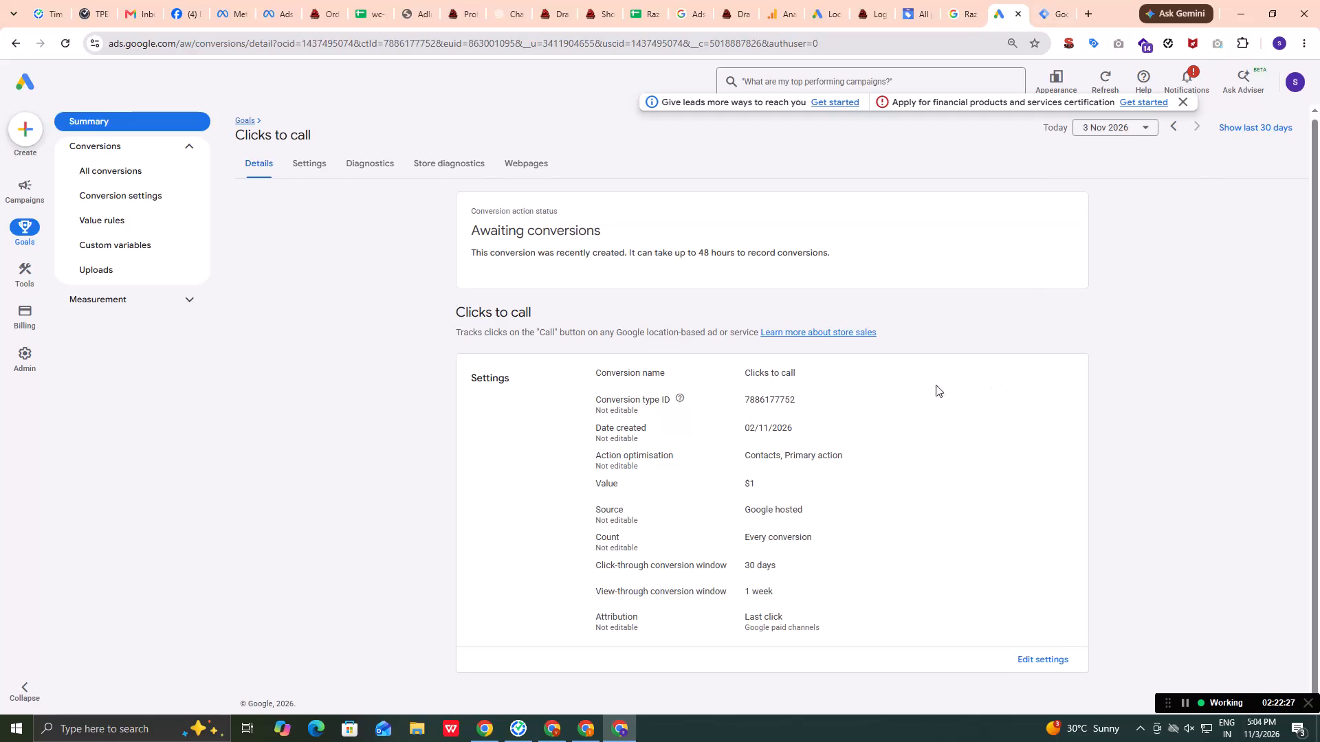
# Reread the Clicks to call details and go back through its webpages and store diagnostics pages.
pyautogui.scroll(-3, 802, 391)
pyautogui.scroll(1, 749, 471)
pyautogui.scroll(-3, 749, 471)
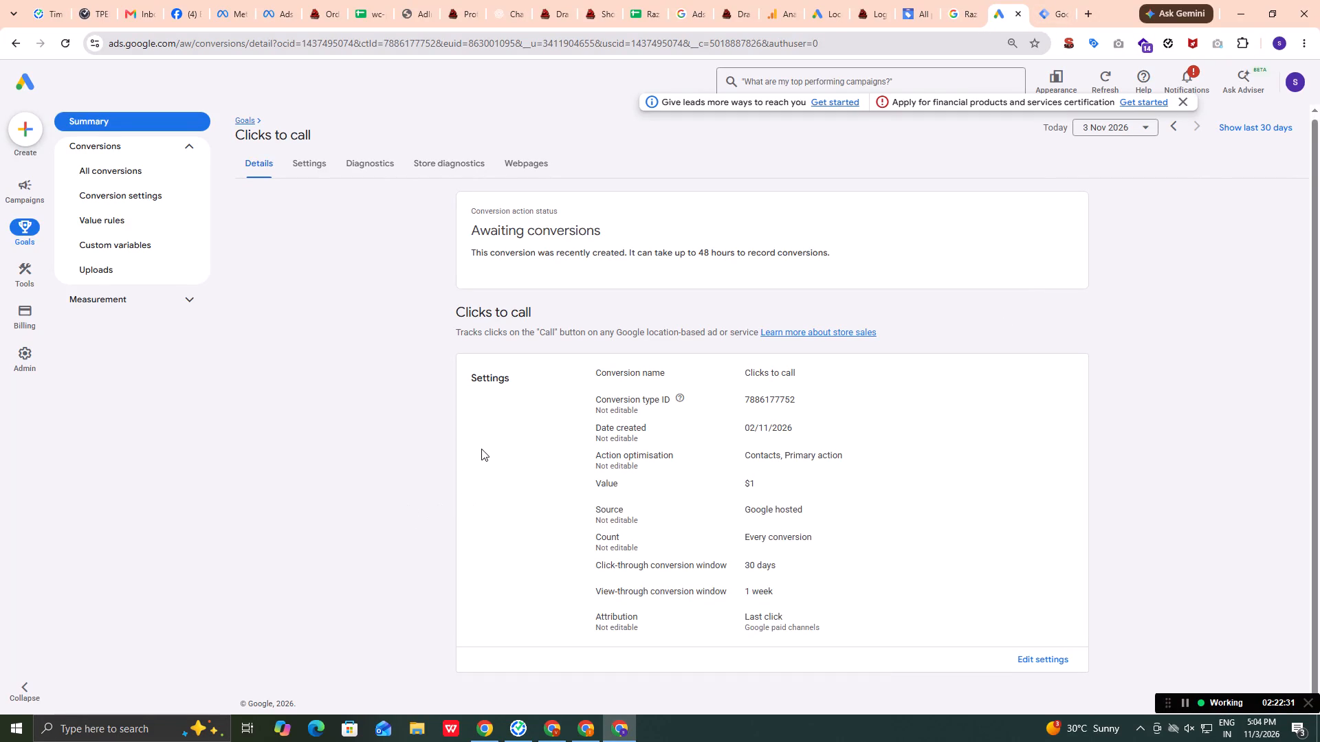
pyautogui.scroll(2, 481, 449)
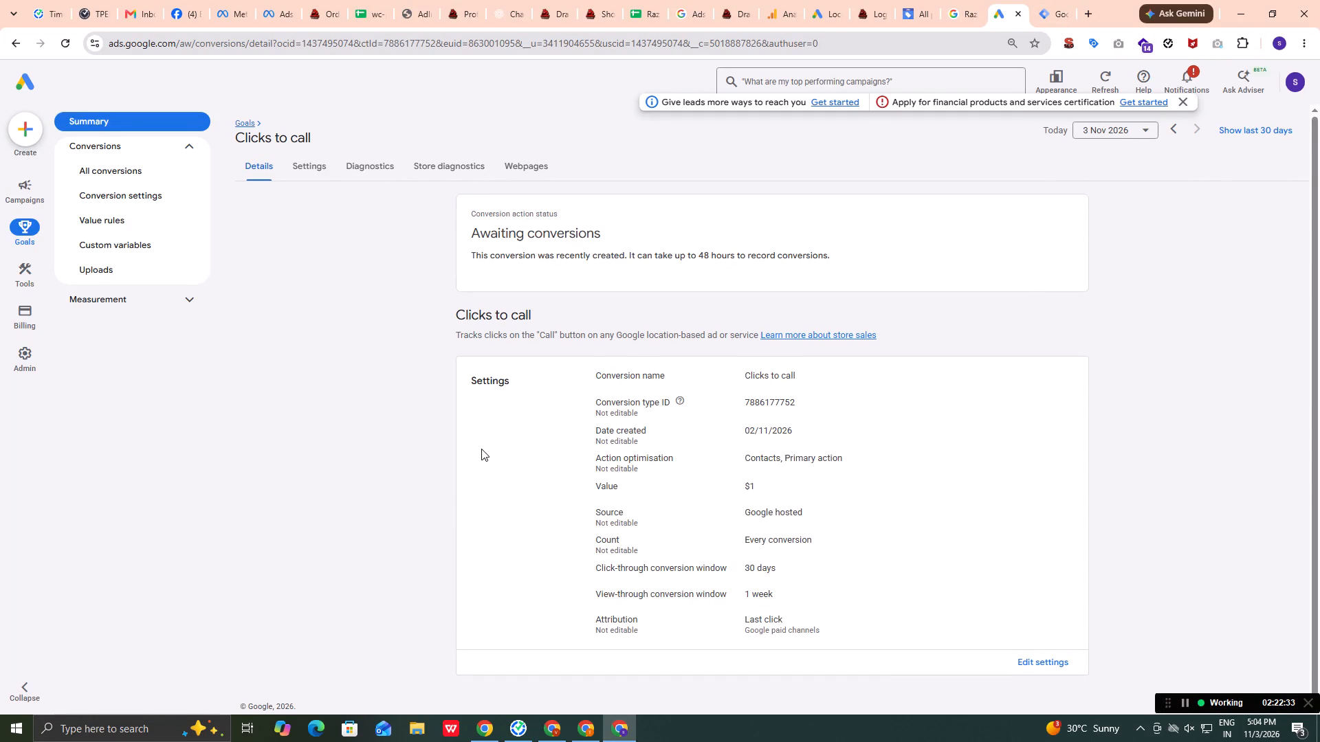
pyautogui.click(17, 52)
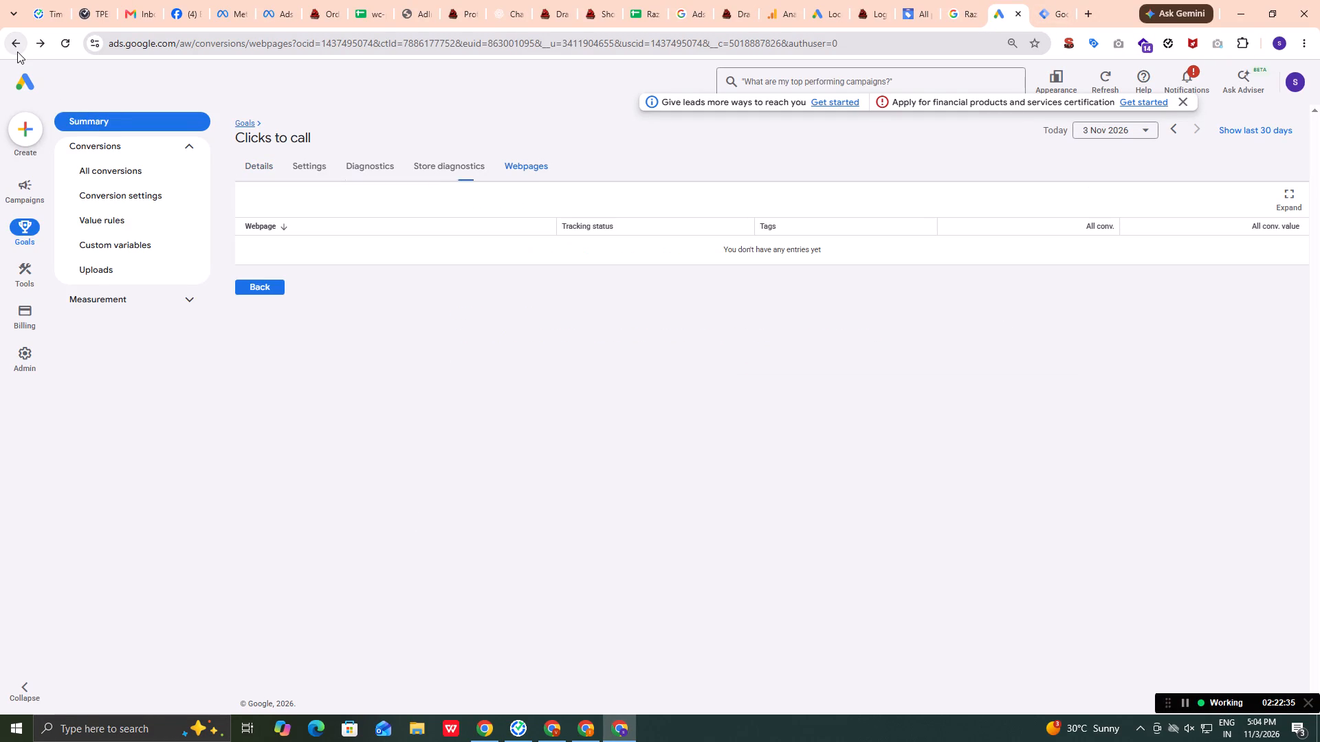
pyautogui.click(17, 52)
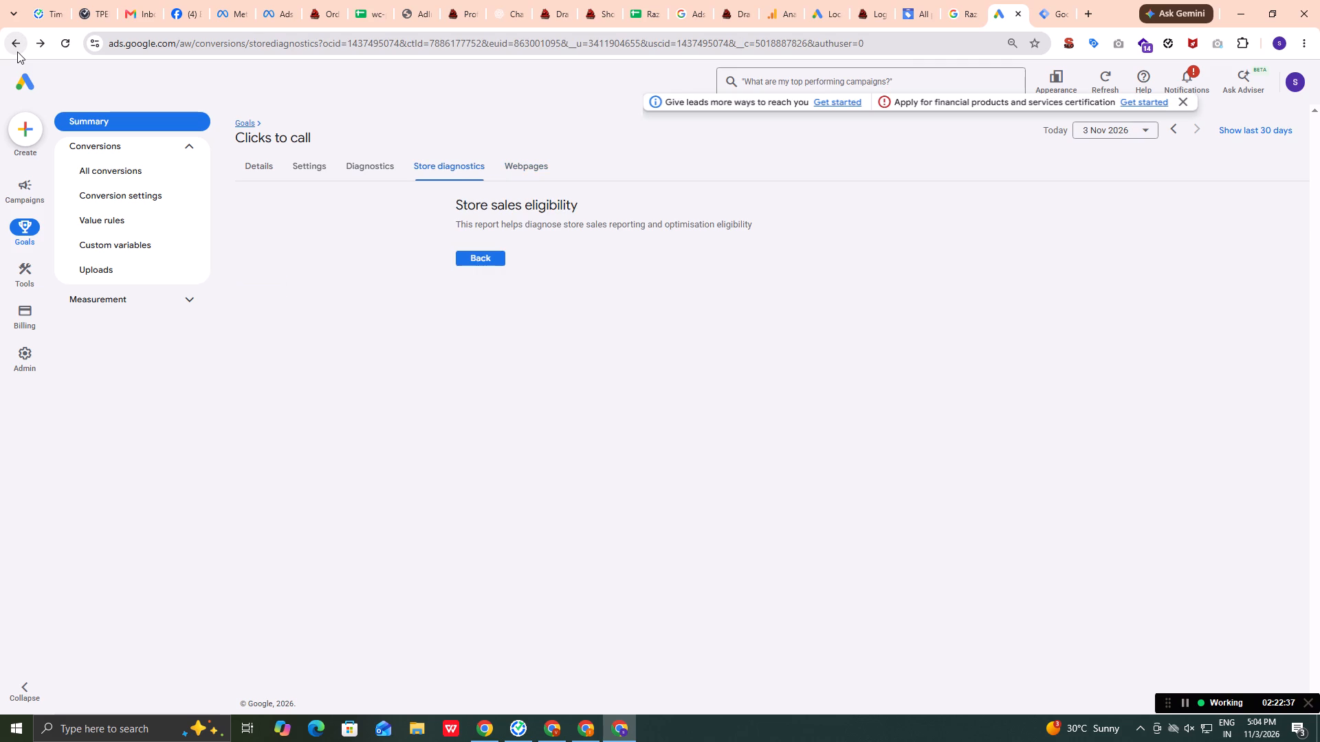
# Open the full list of conversion actions at 100 rows per page and review their tracking statuses and action optimisation by goal.
pyautogui.click(109, 177)
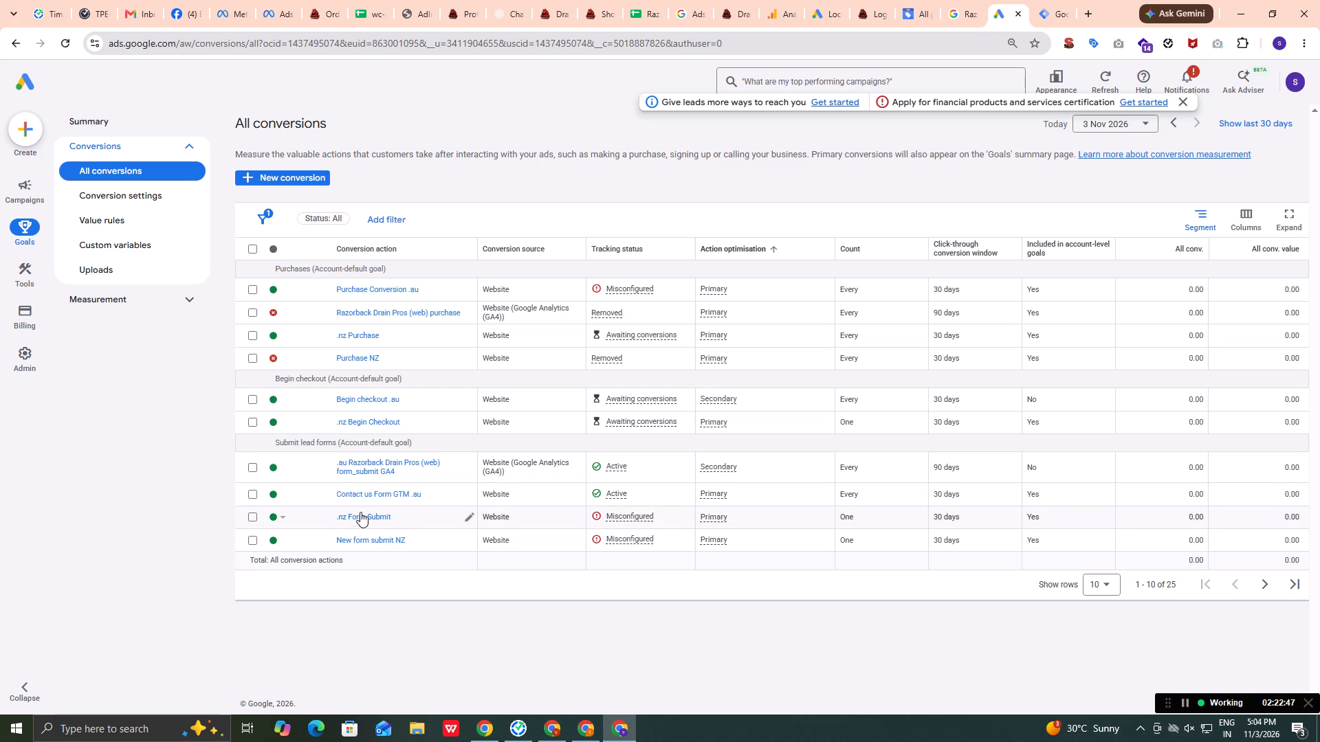
pyautogui.scroll(3, 366, 349)
pyautogui.click(1099, 584)
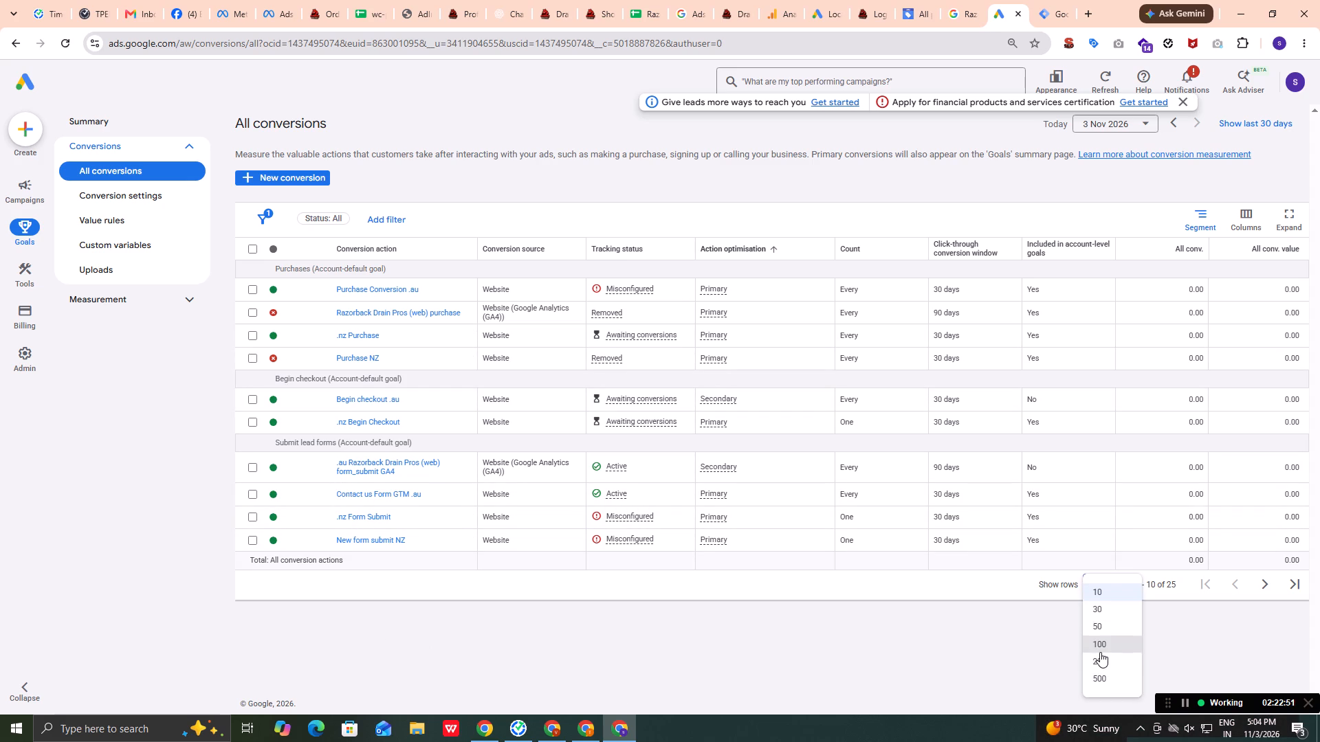
pyautogui.click(1100, 652)
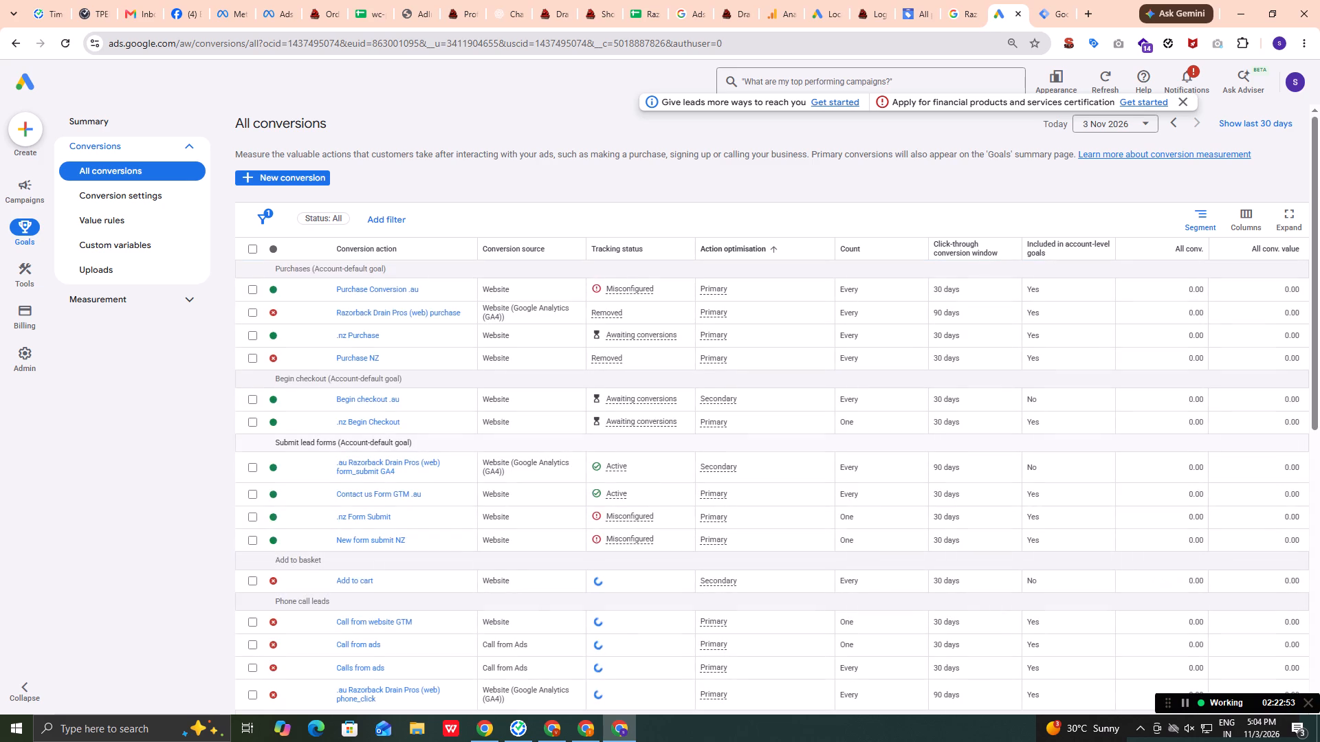
pyautogui.scroll(-5, 361, 439)
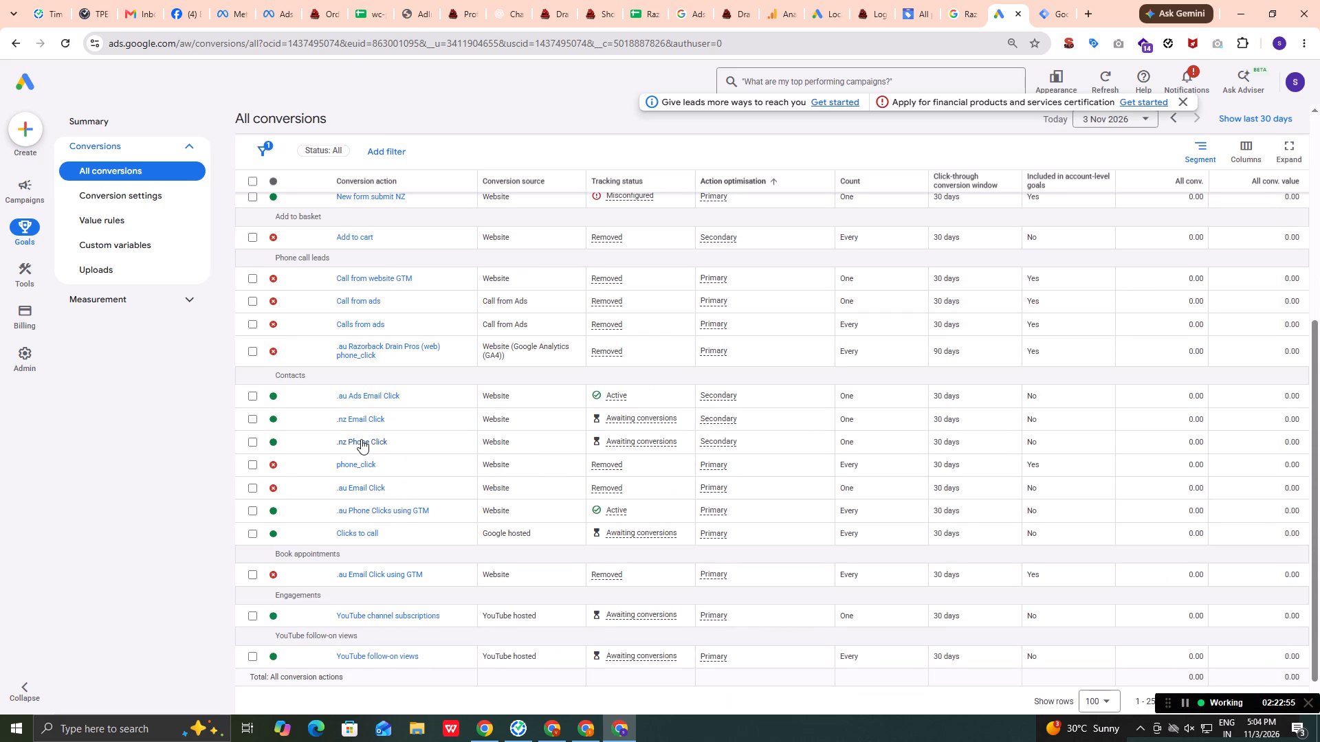
pyautogui.scroll(4, 361, 439)
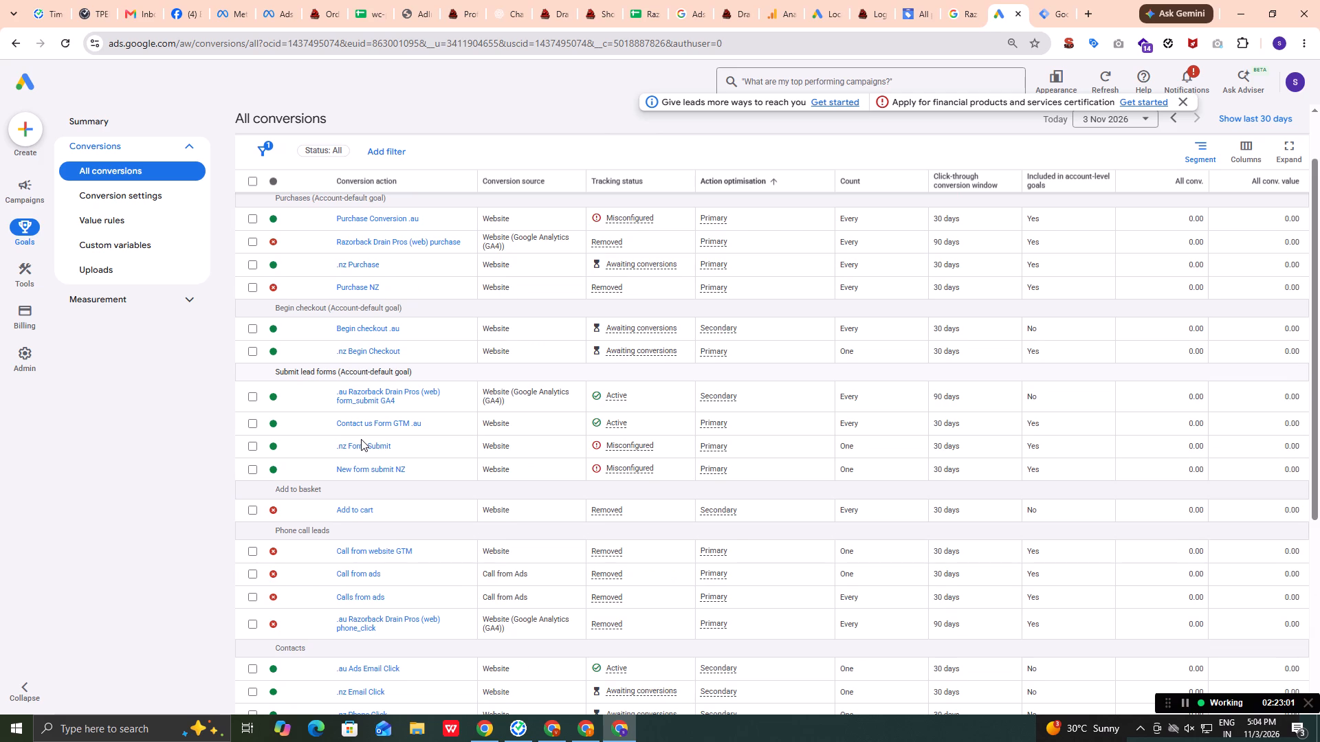
pyautogui.scroll(2, 361, 439)
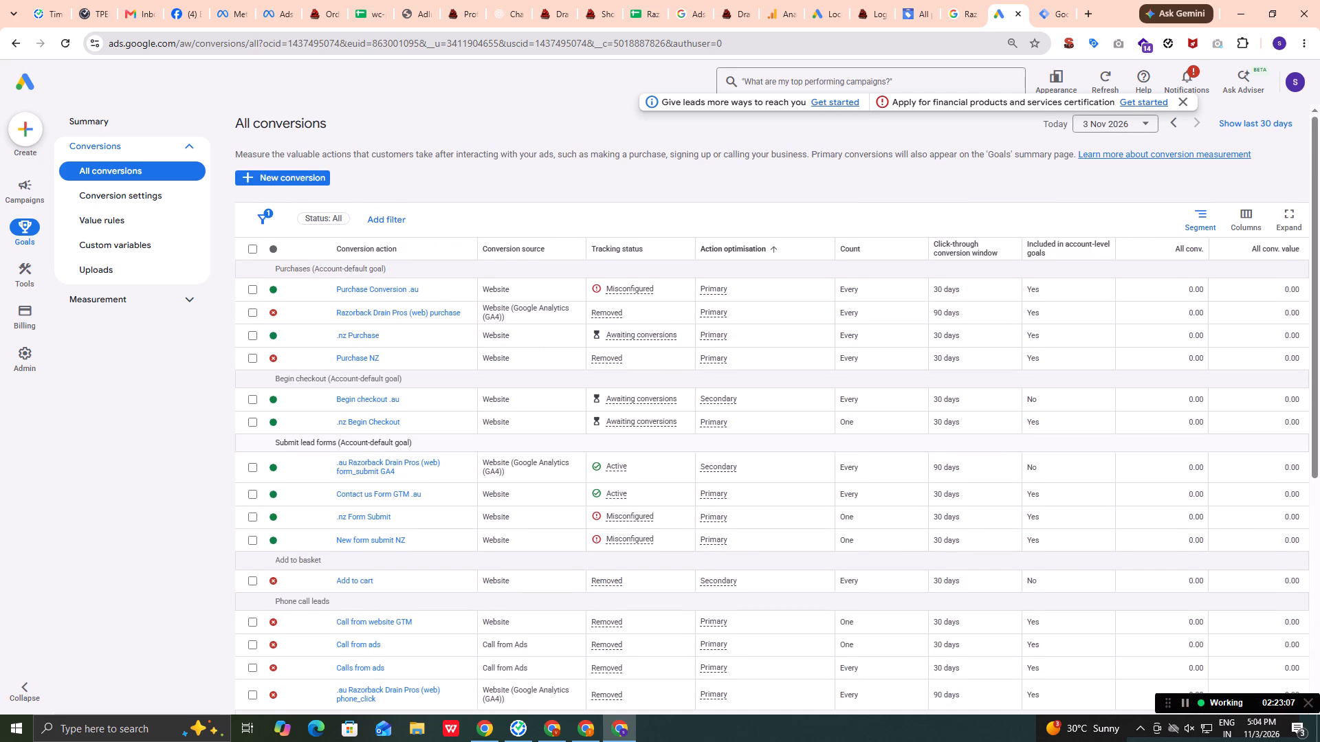
pyautogui.scroll(-1, 361, 439)
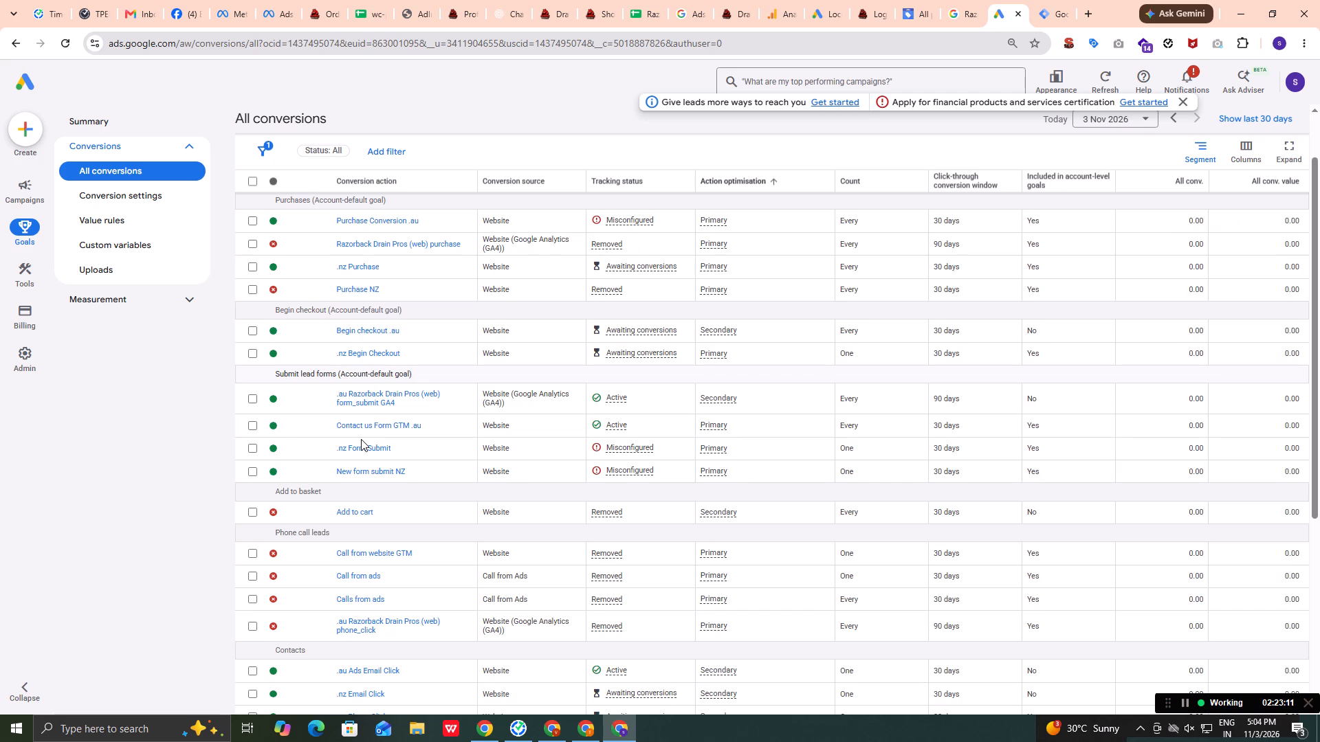
pyautogui.scroll(-1, 361, 439)
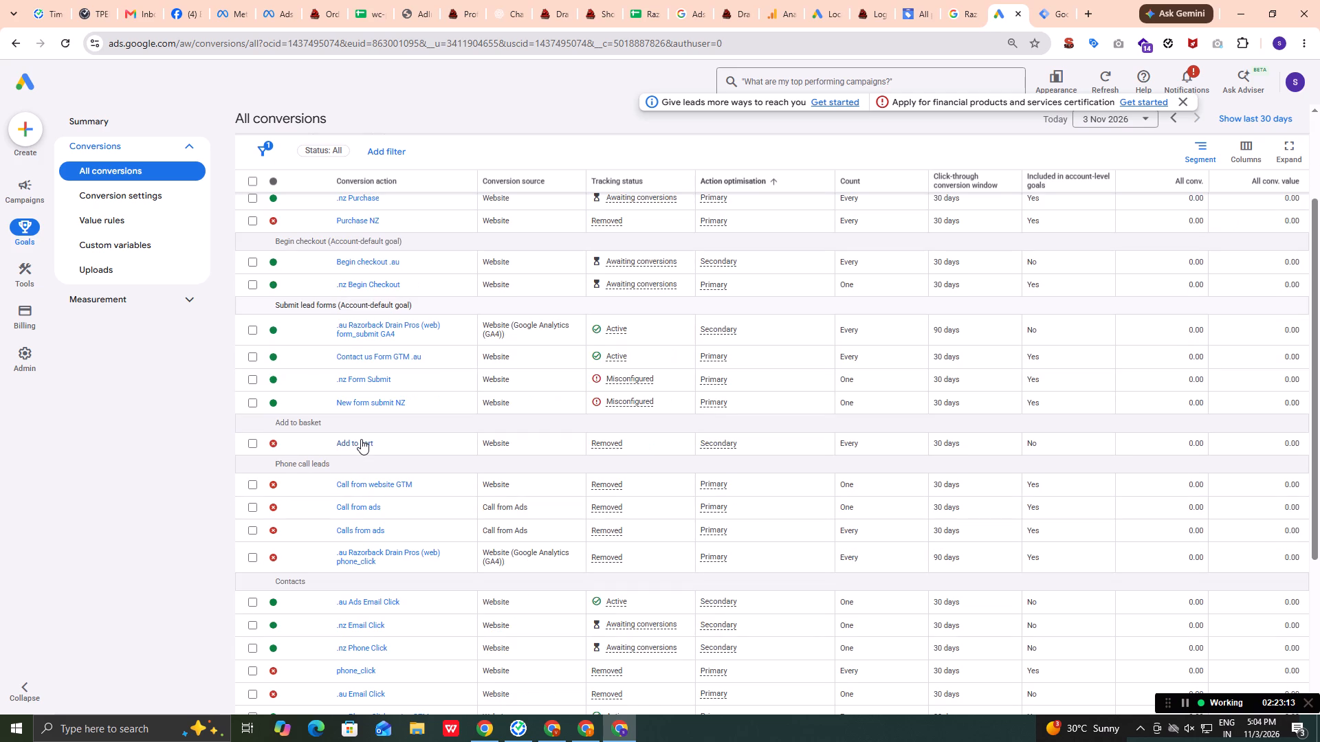
pyautogui.scroll(-1, 361, 439)
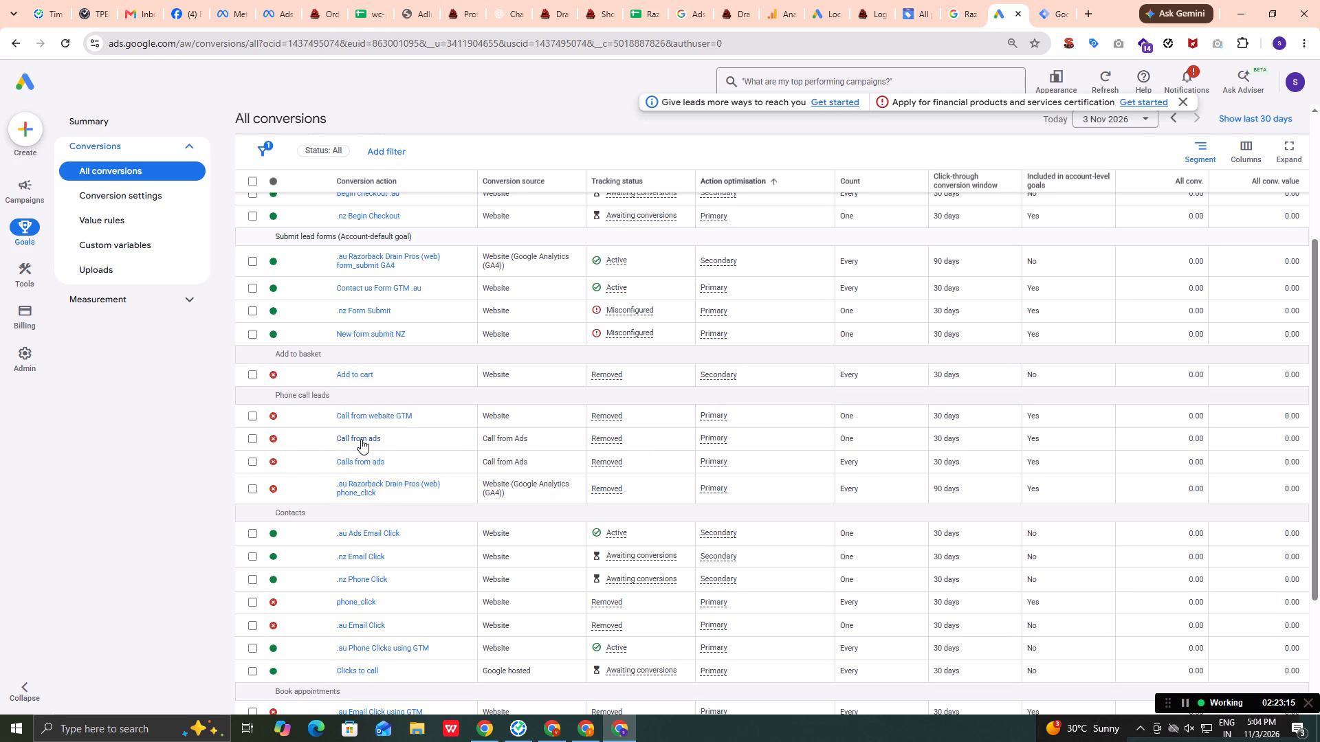
pyautogui.scroll(-1, 361, 439)
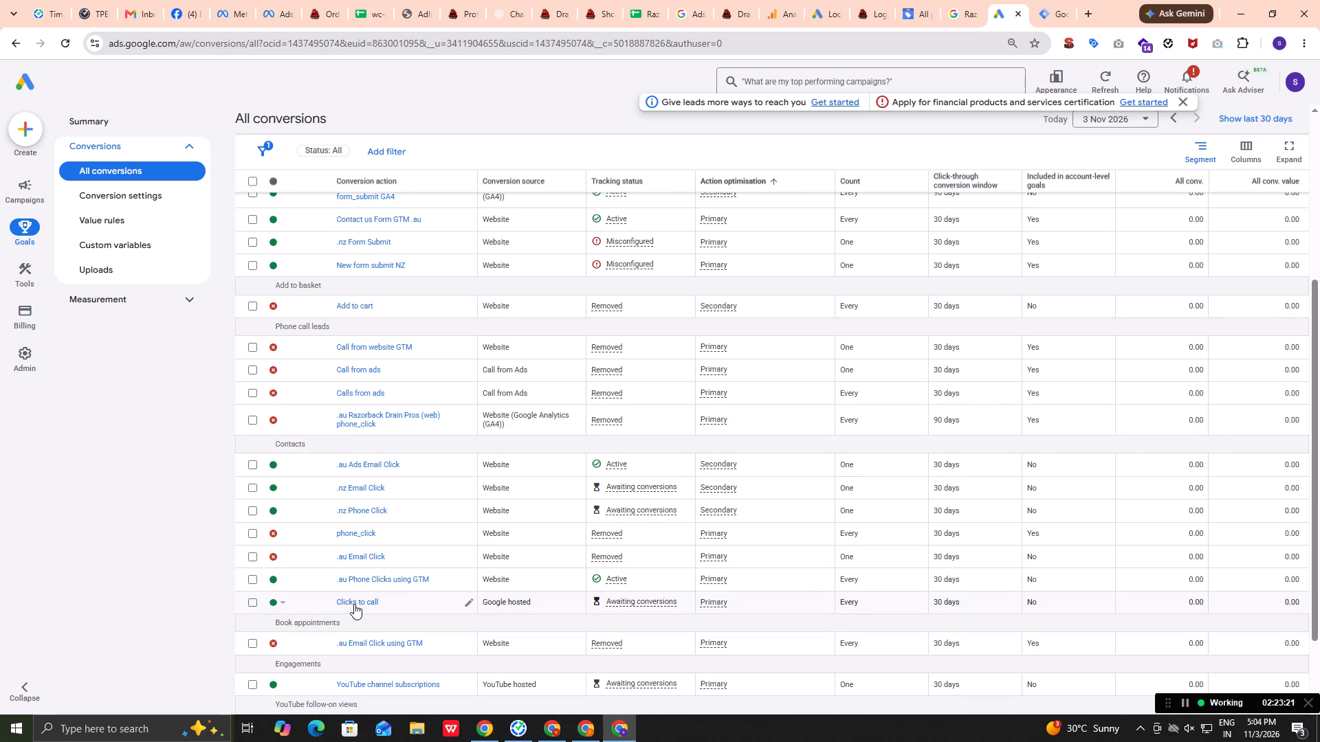
# Check the Clicks to call entry under Contacts and the remaining conversion actions at the end of the list.
pyautogui.click(465, 603)
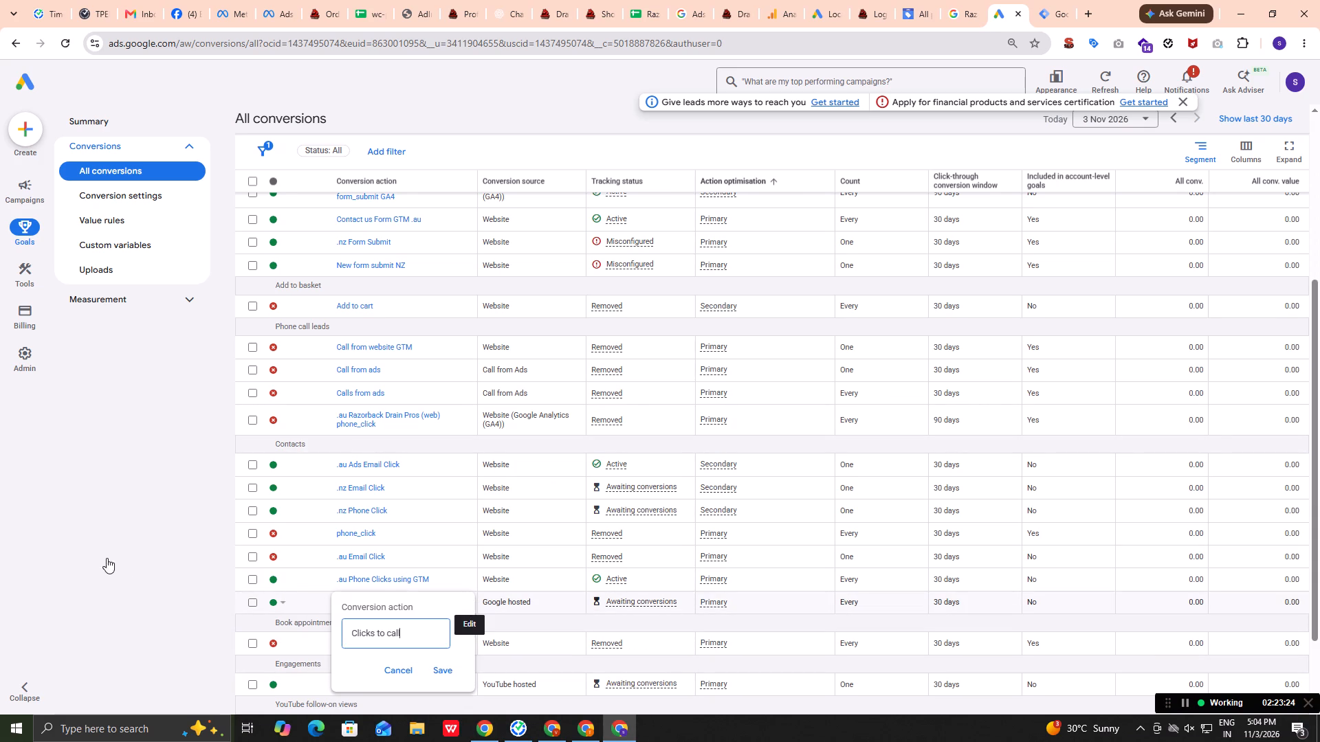
pyautogui.click(105, 558)
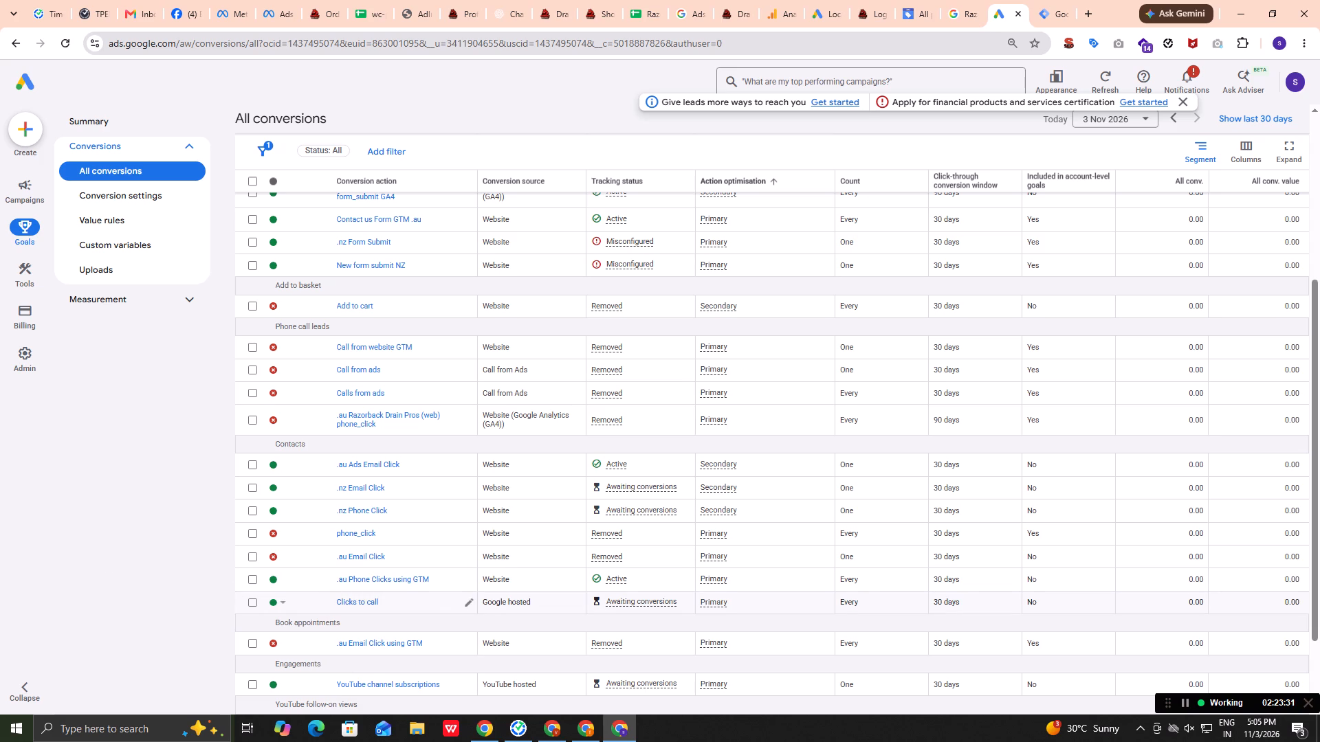
pyautogui.click(515, 605)
pyautogui.scroll(-2, 515, 605)
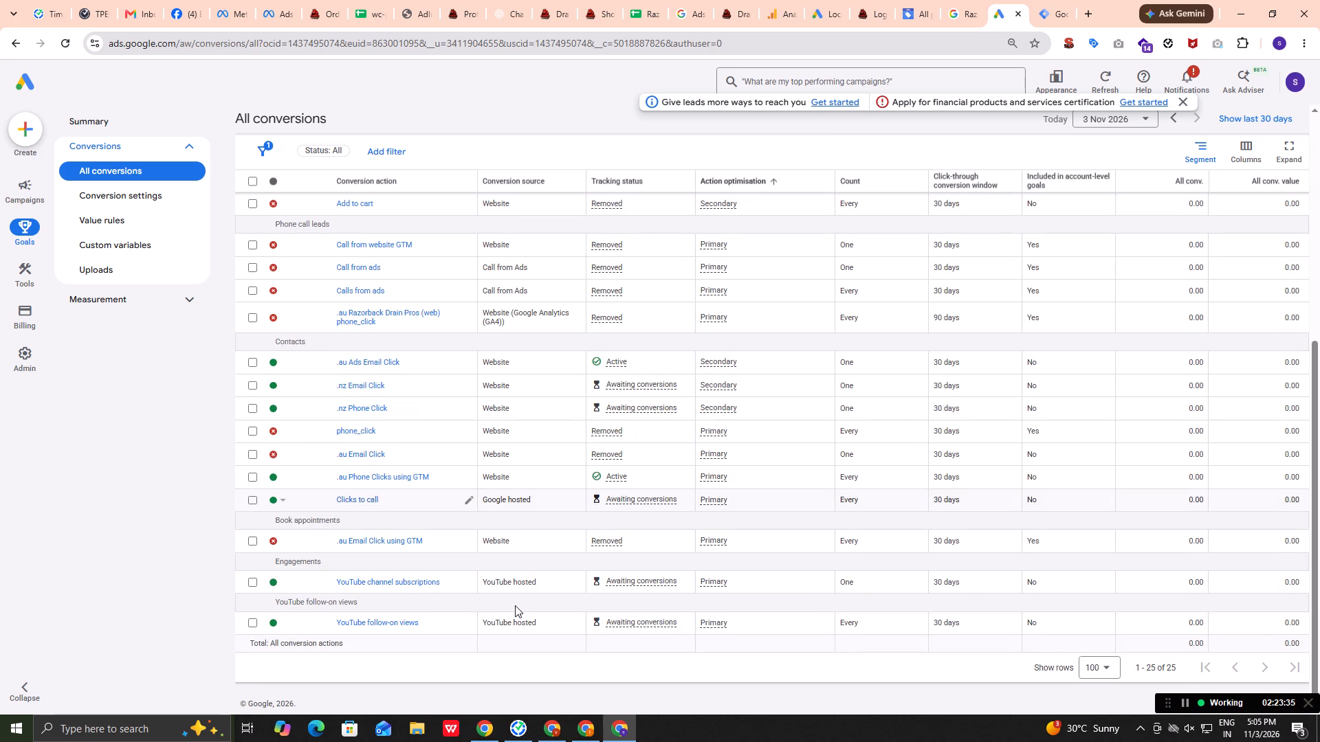
pyautogui.scroll(1, 515, 605)
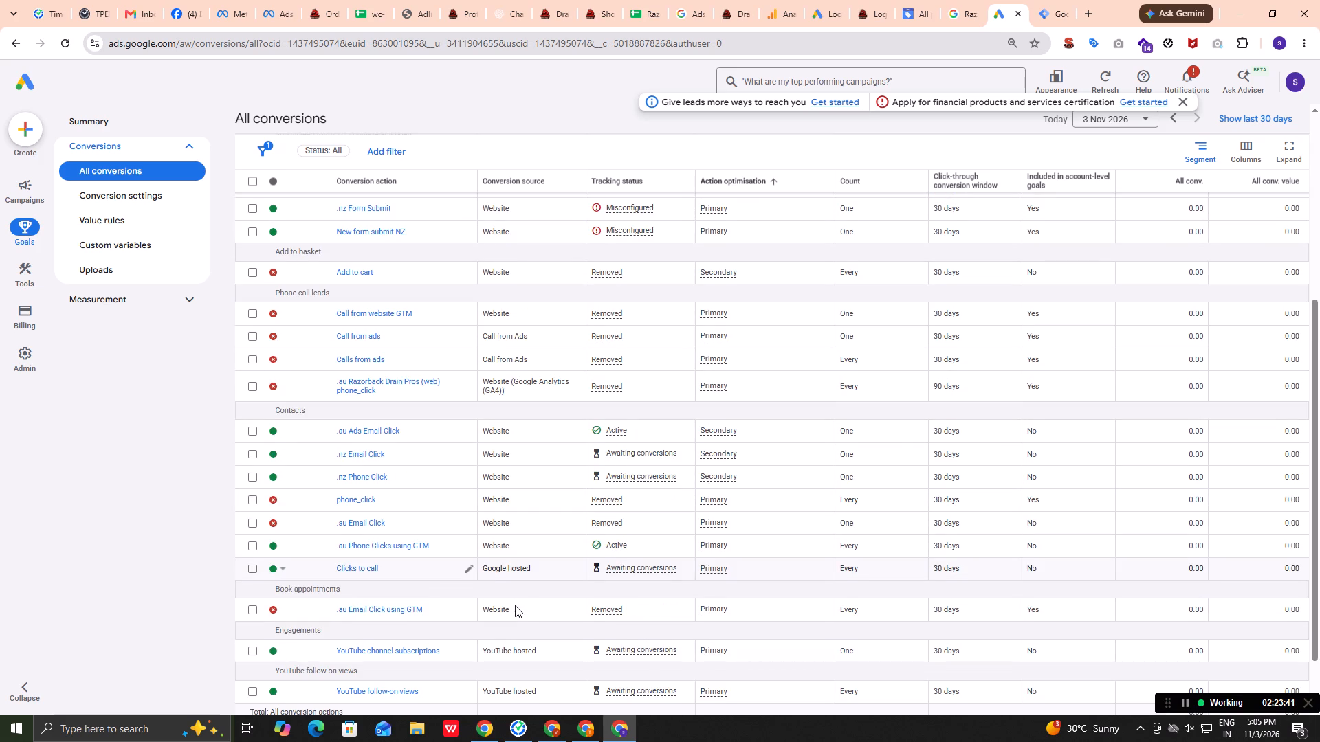
pyautogui.scroll(-7, 515, 605)
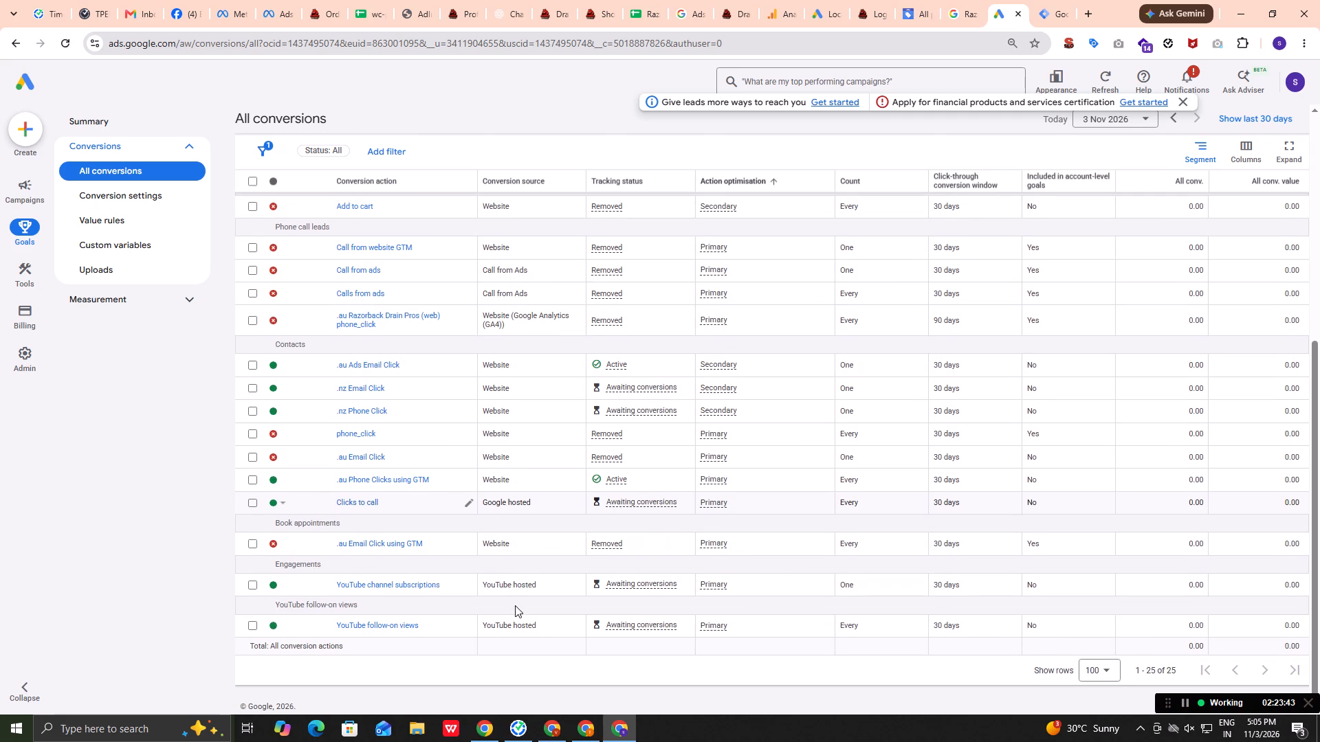
pyautogui.click(18, 49)
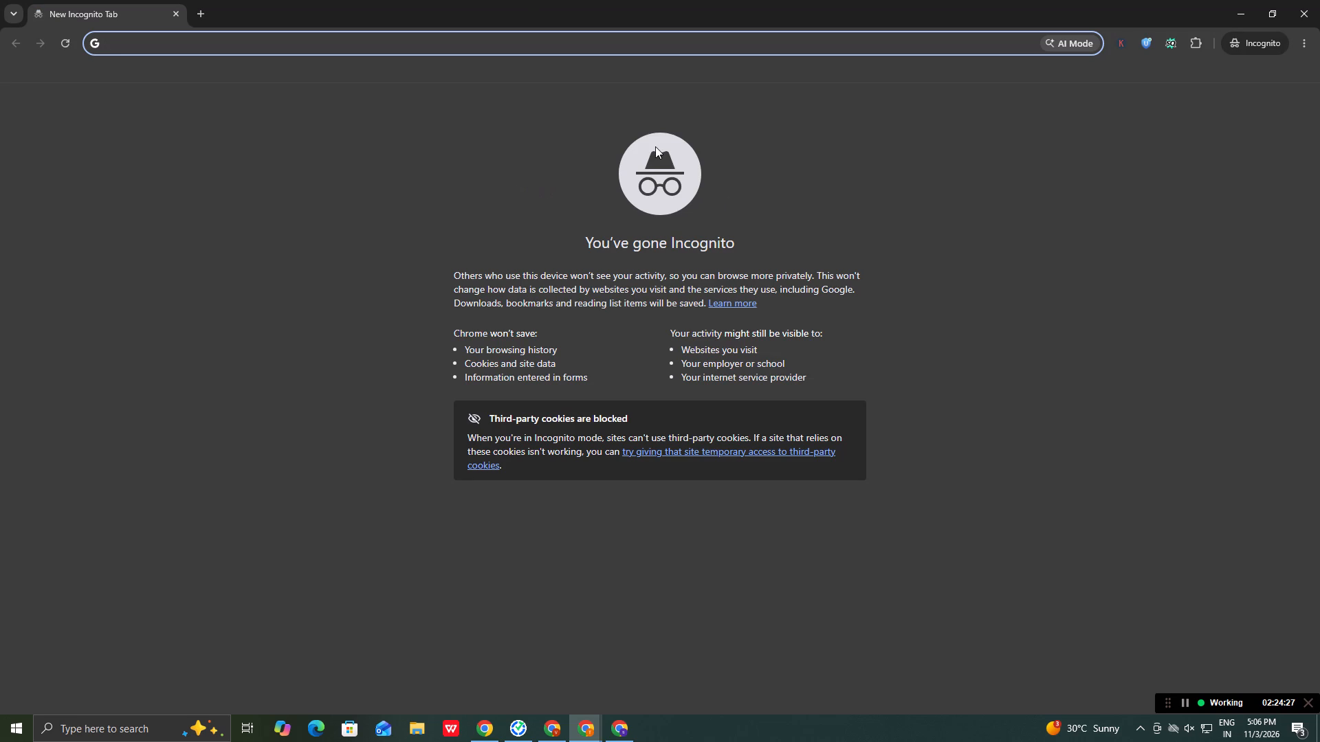
pyautogui.write('drain camera store in')
pyautogui.press('space')
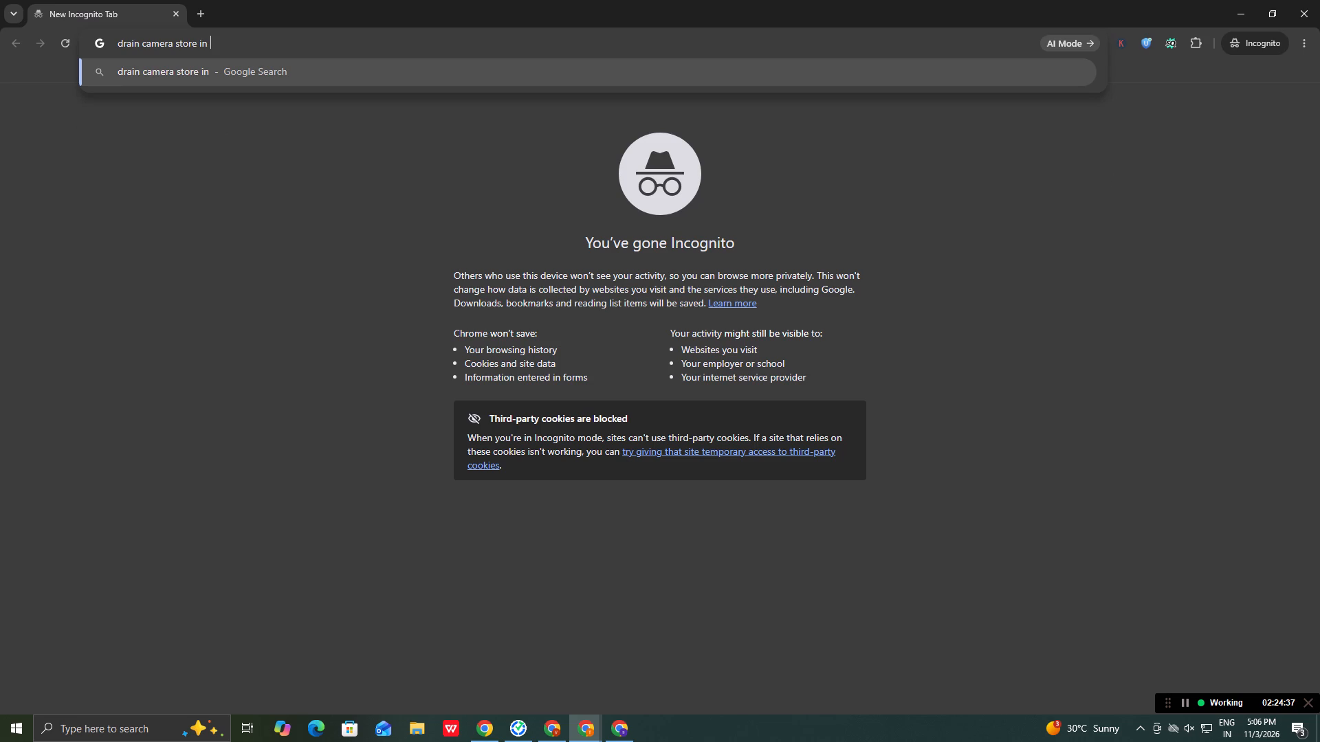
pyautogui.write('bur')
pyautogui.write('garia')
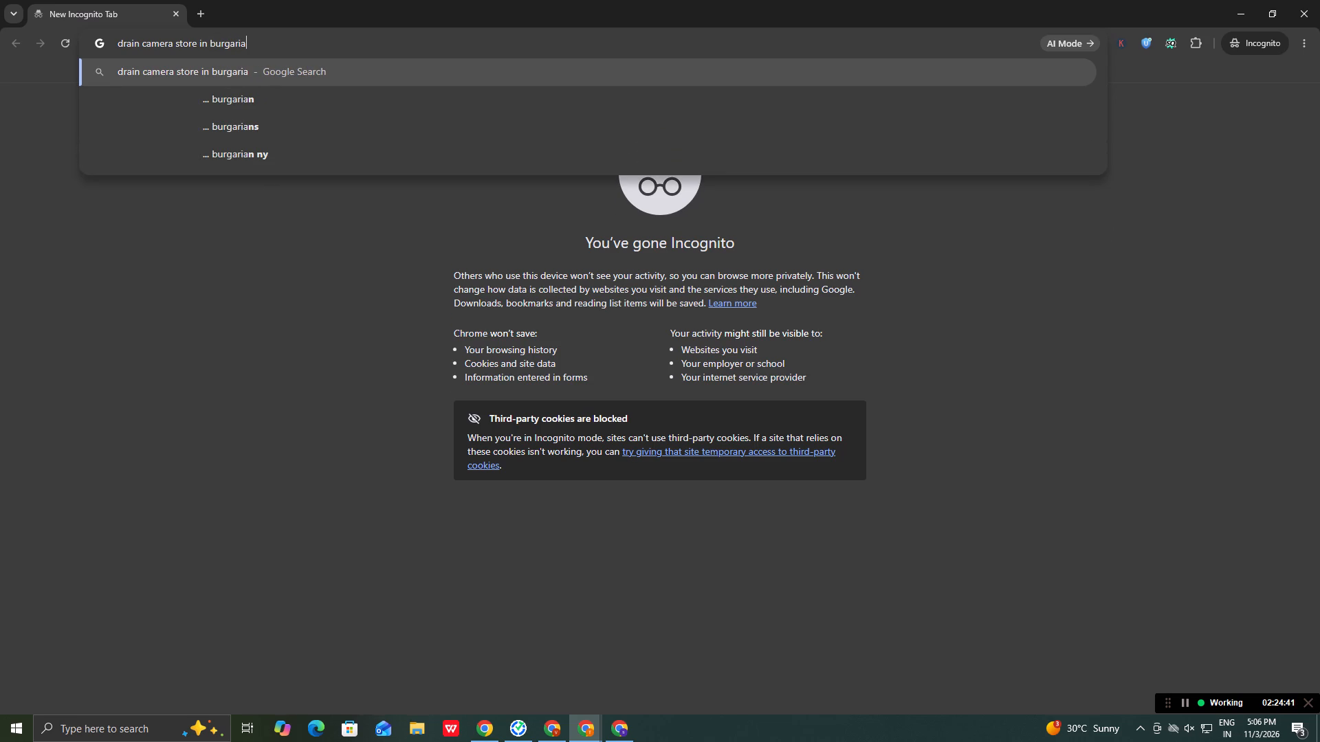
pyautogui.write('heads')
pyautogui.press('Return')
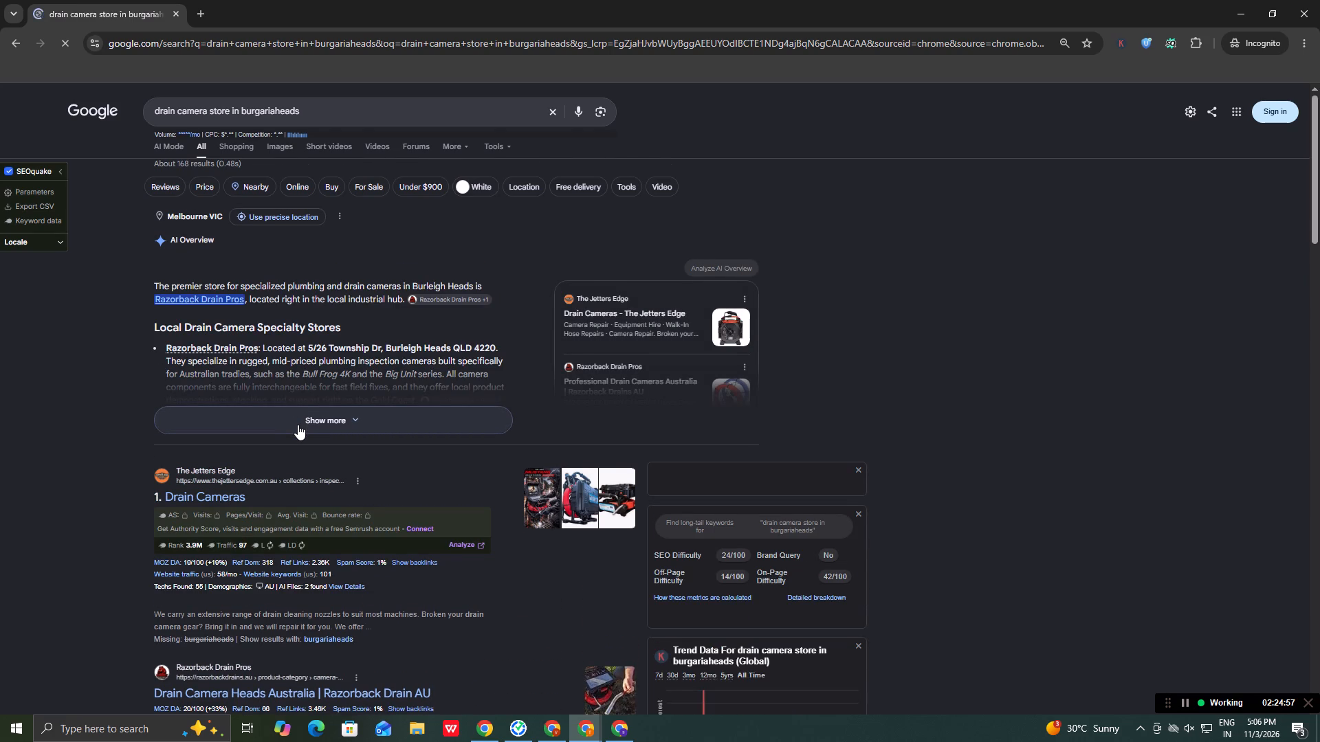
# Look through the search results down to the Places section and open the full list of places.
pyautogui.scroll(-2, 298, 425)
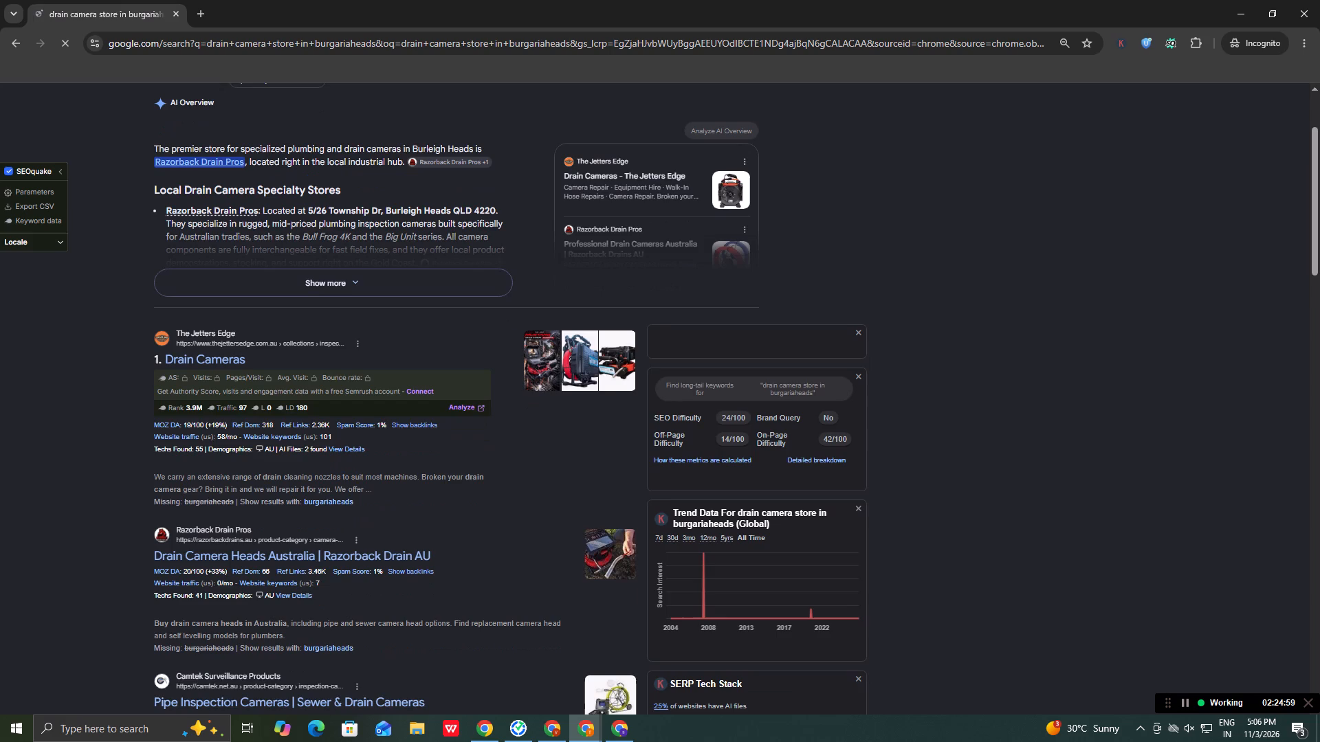
pyautogui.scroll(-6, 298, 425)
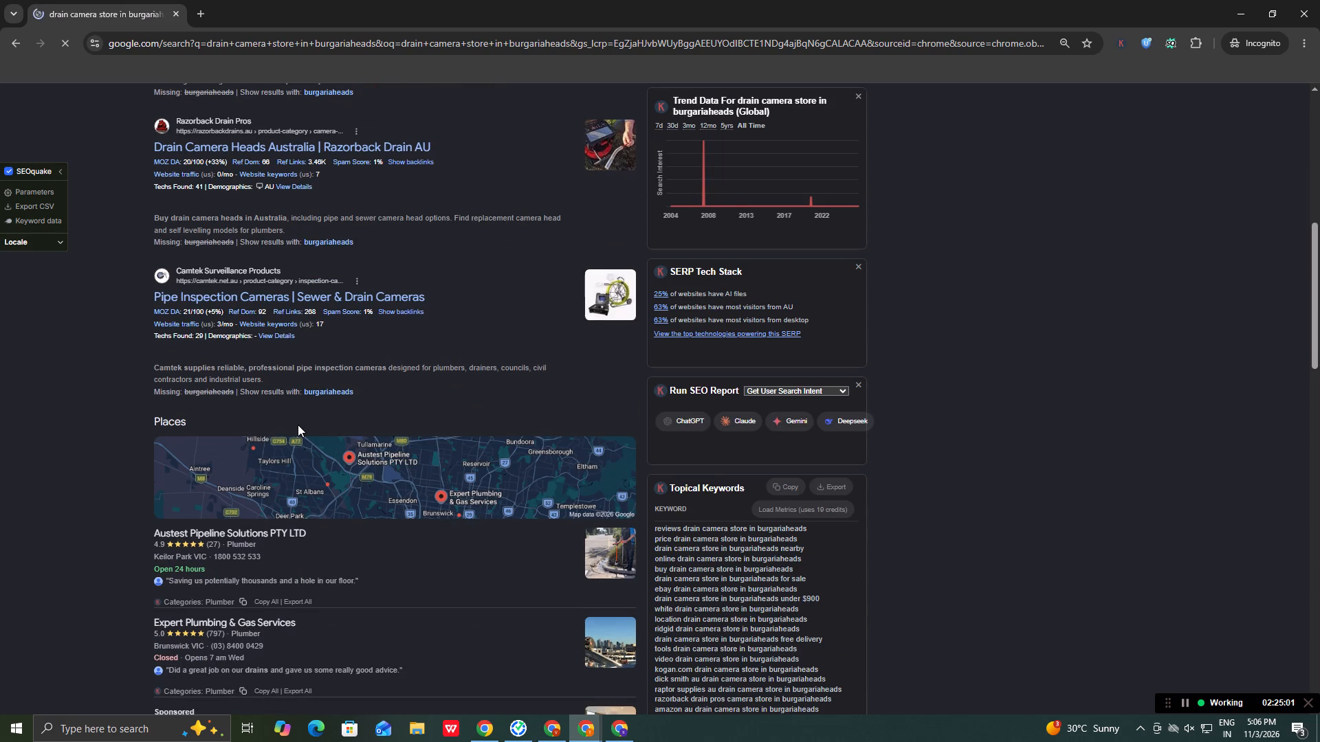
pyautogui.scroll(-2, 298, 425)
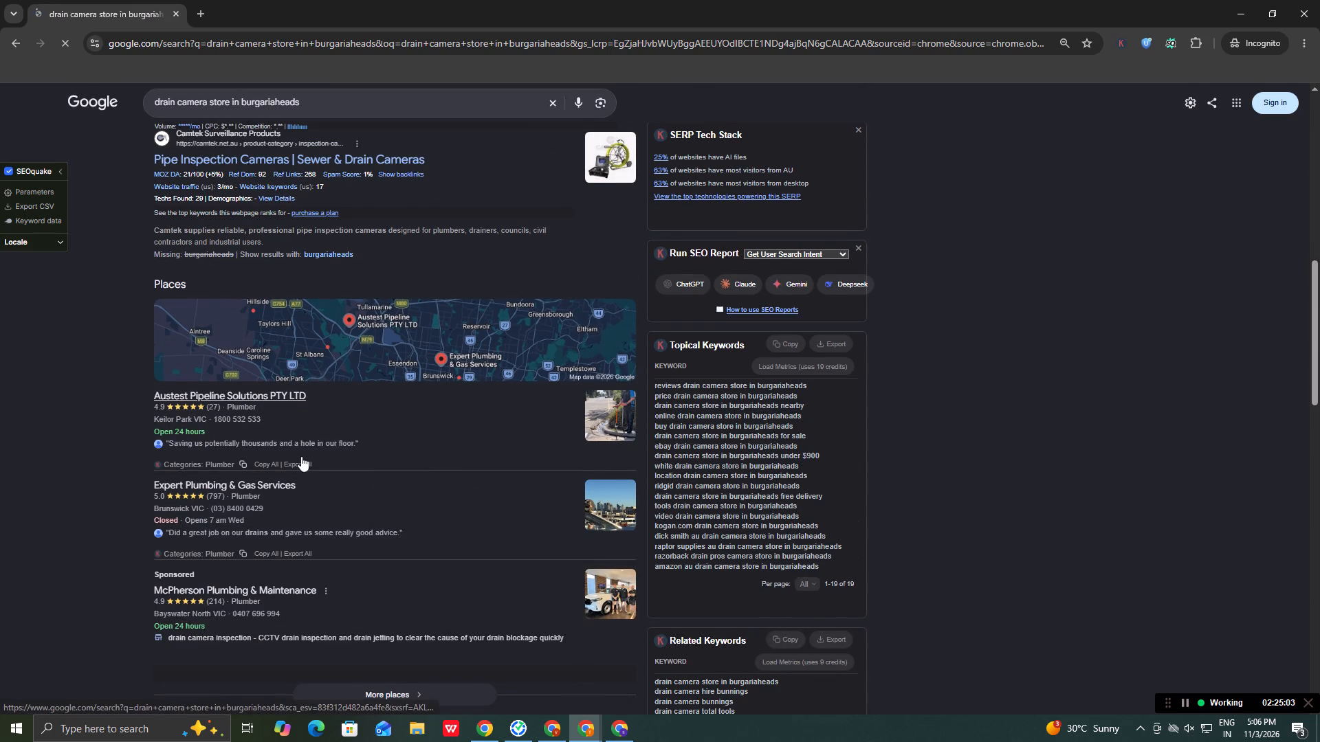
pyautogui.scroll(-2, 382, 617)
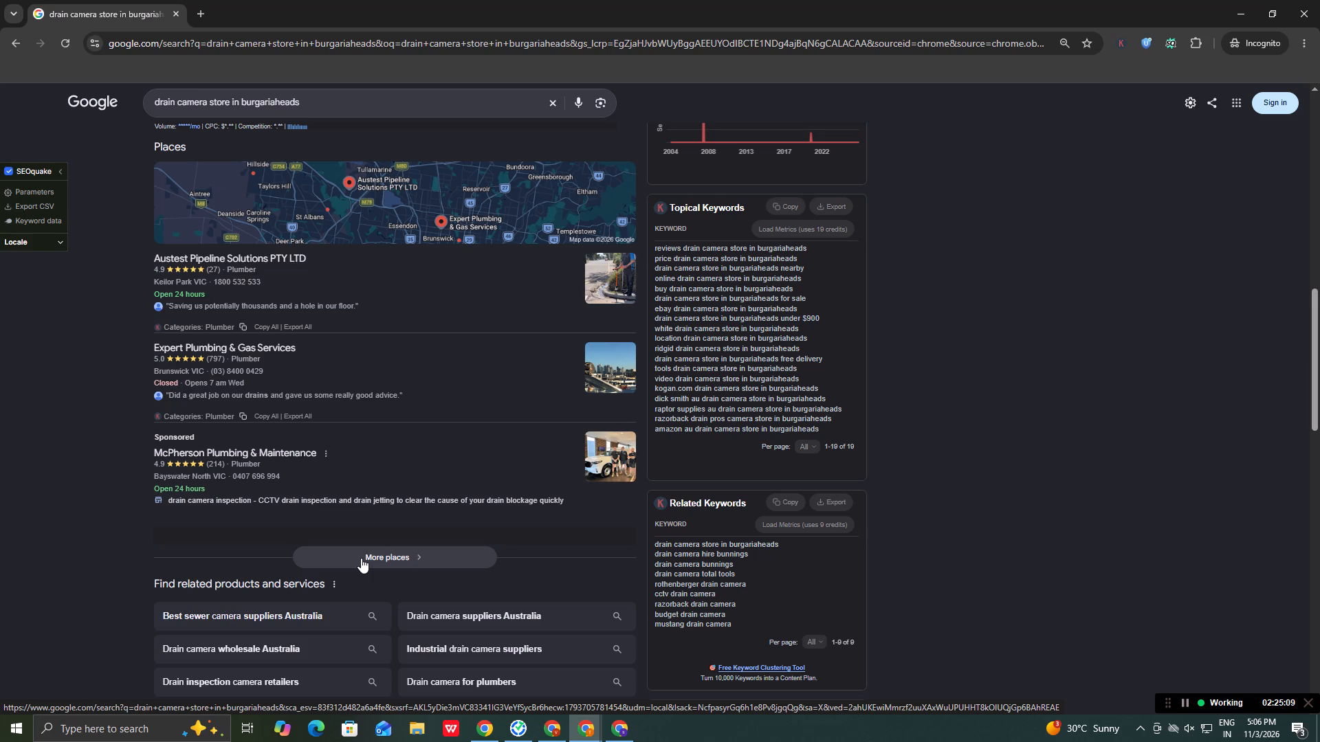
pyautogui.click(361, 558)
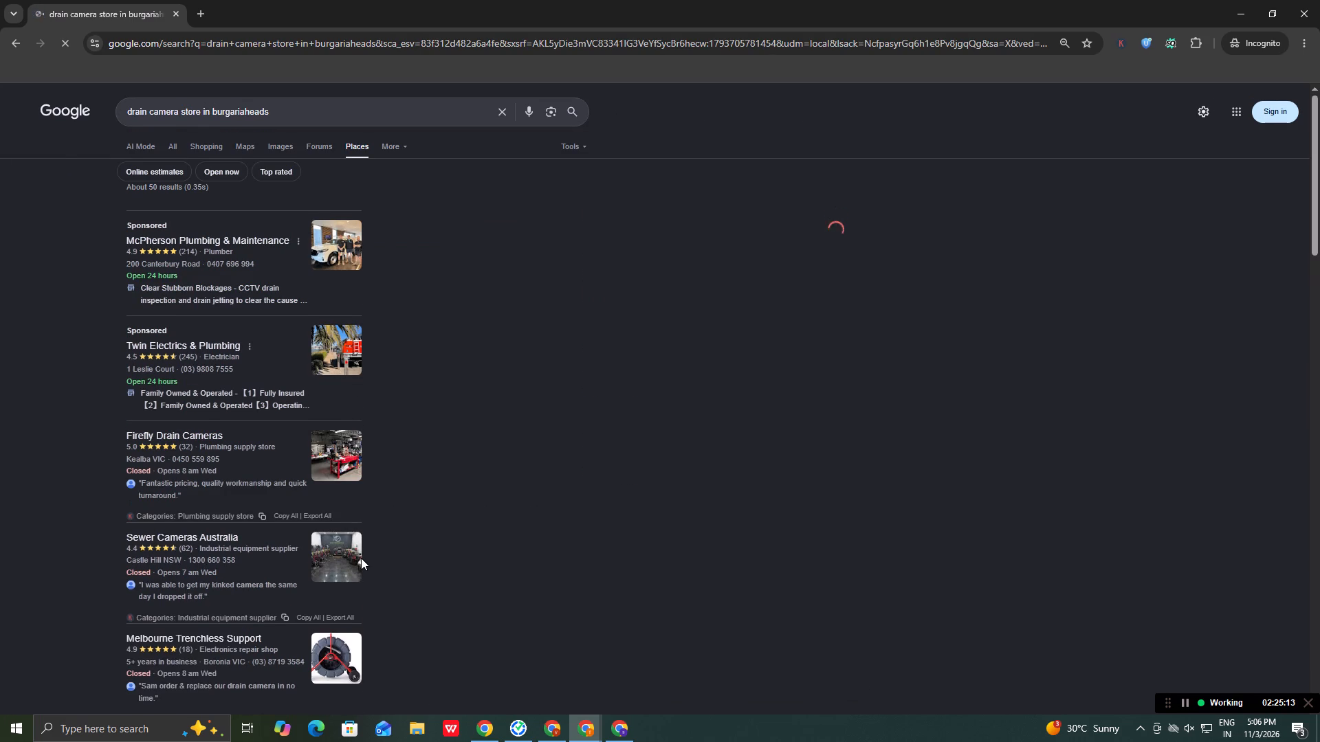
# Examine the local business listings on the first page of places, down to the end of the list.
pyautogui.scroll(-2, 361, 558)
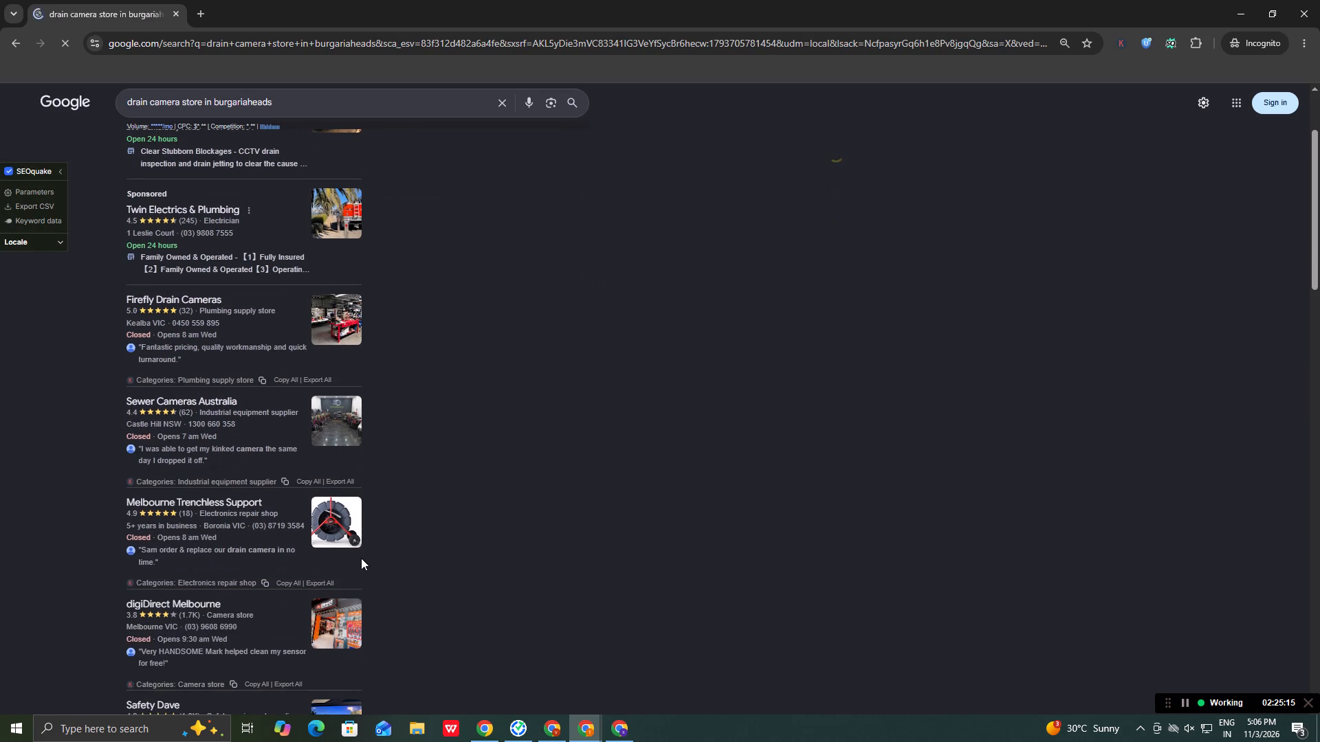
pyautogui.scroll(-2, 361, 558)
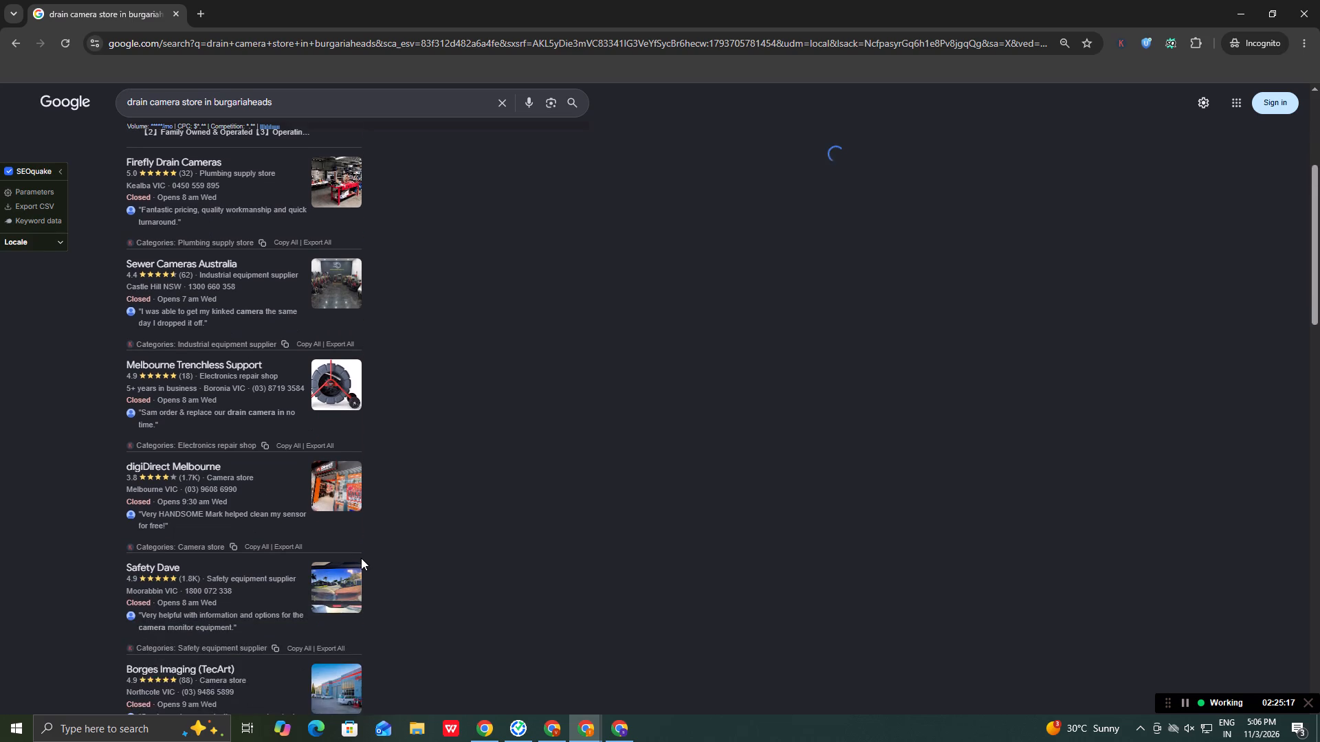
pyautogui.scroll(-7, 361, 558)
pyautogui.scroll(1, 361, 558)
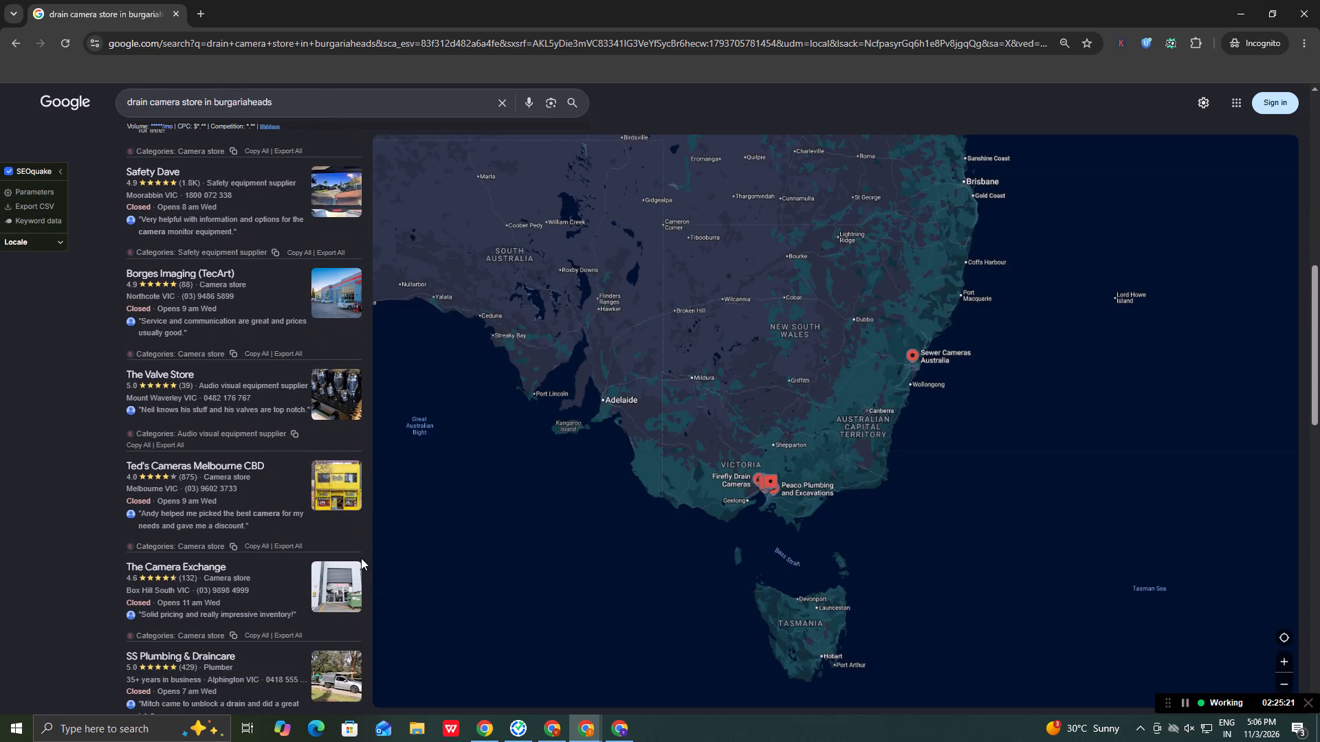
pyautogui.scroll(-5, 361, 558)
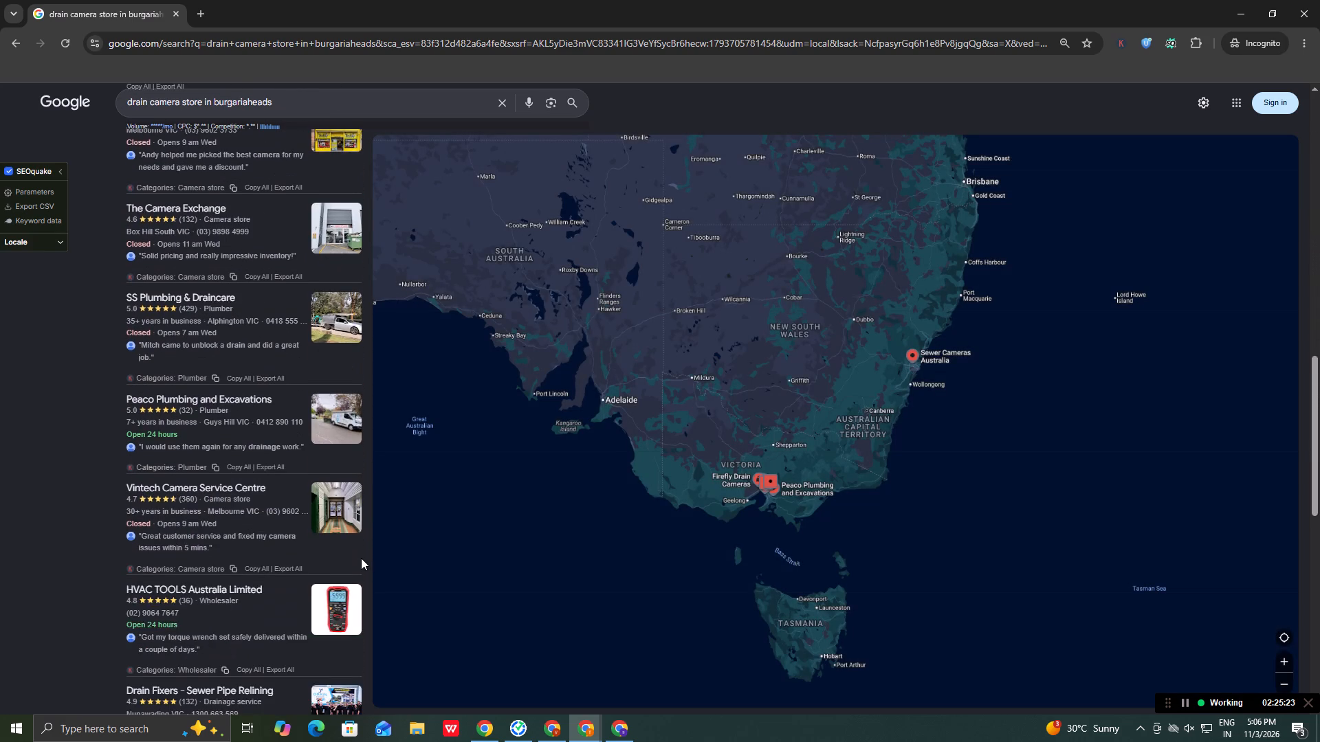
pyautogui.scroll(-6, 361, 558)
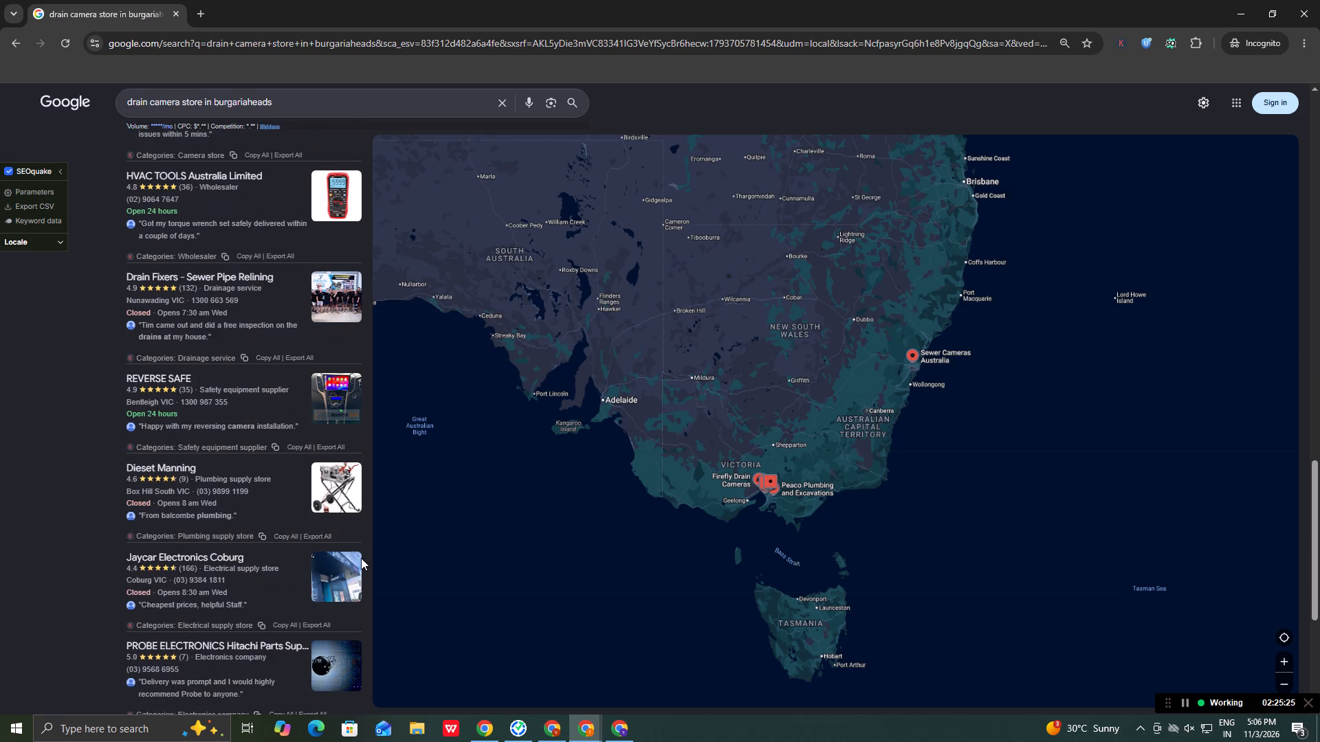
pyautogui.scroll(-3, 361, 558)
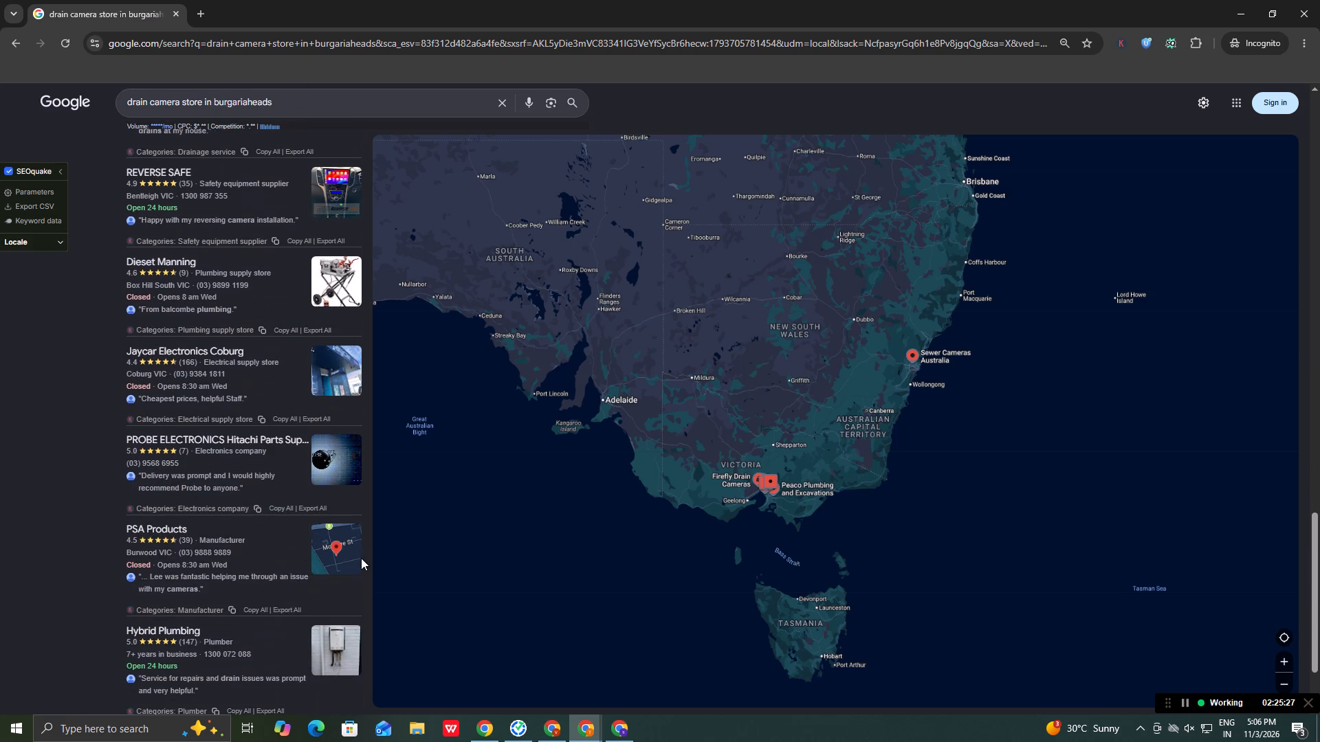
pyautogui.scroll(-6, 361, 558)
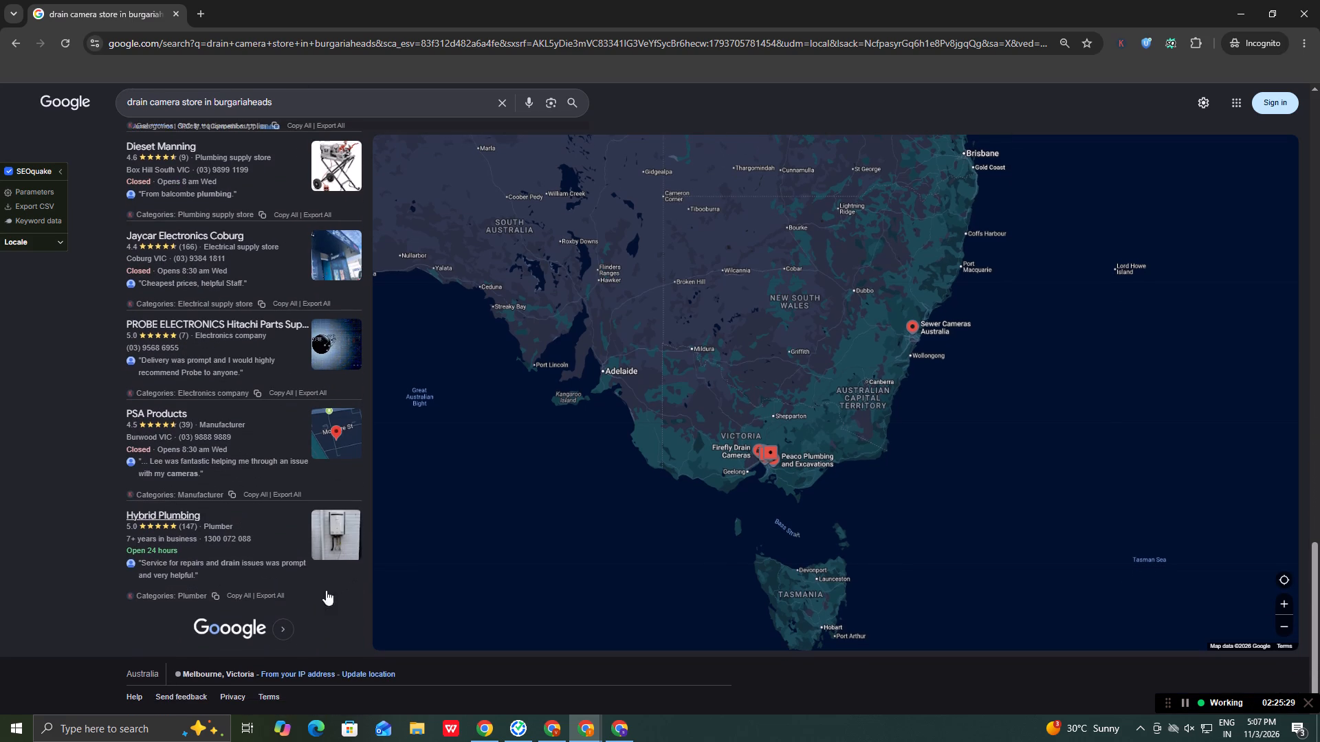
# Go to the second page of places results, completing the fire hydrant image verification.
pyautogui.click(285, 627)
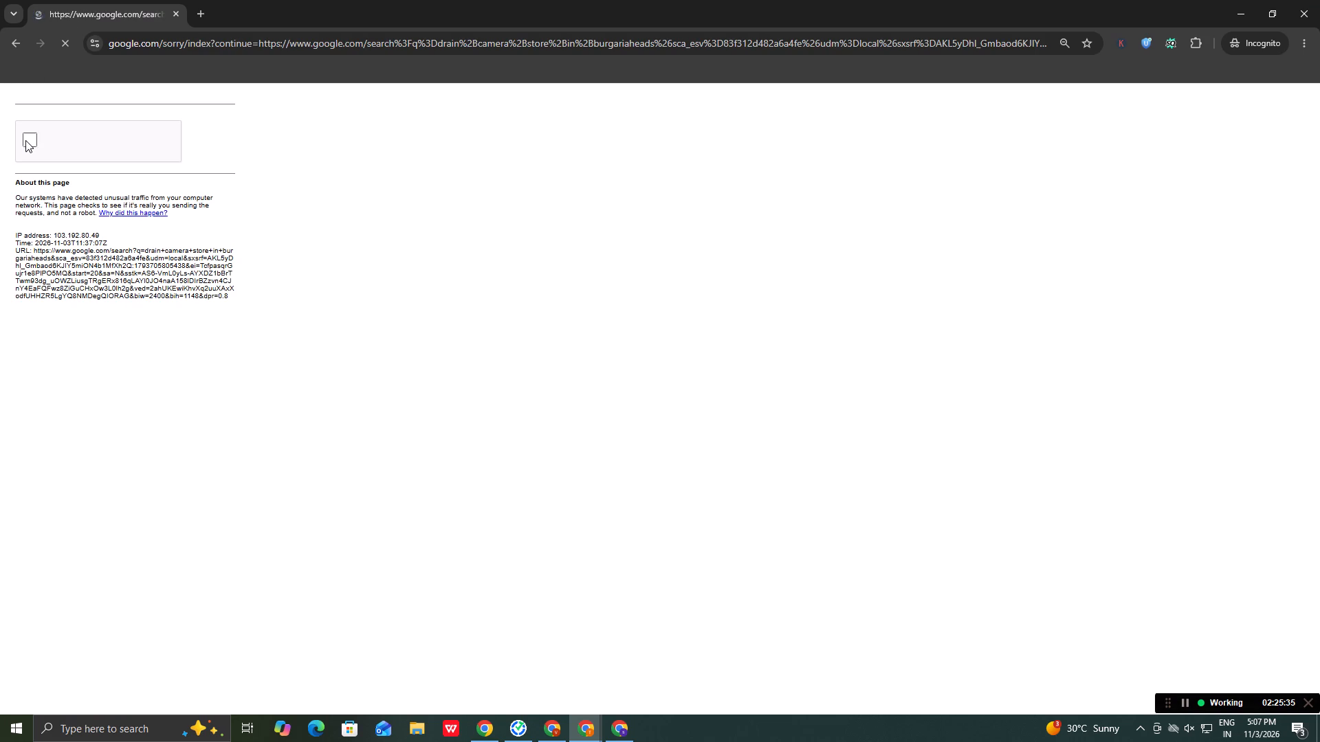
pyautogui.click(36, 144)
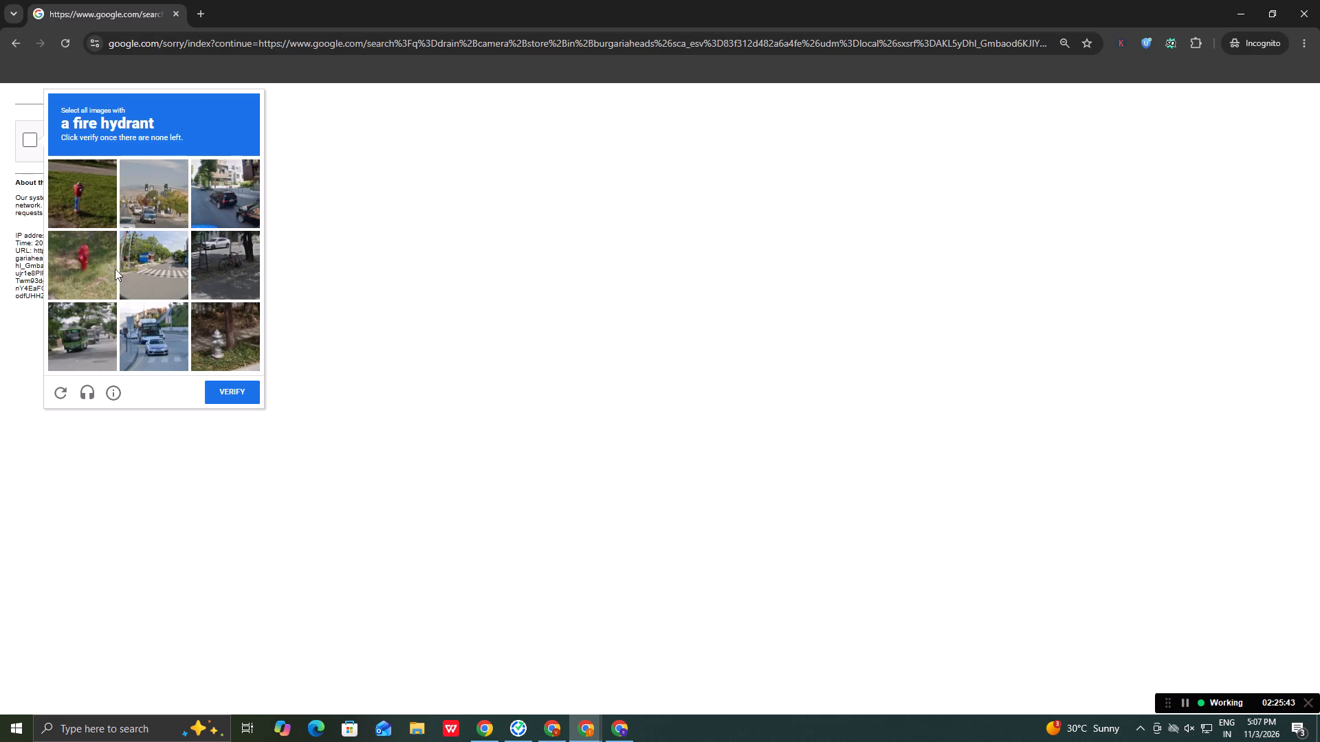
pyautogui.click(74, 209)
pyautogui.click(71, 253)
pyautogui.click(231, 335)
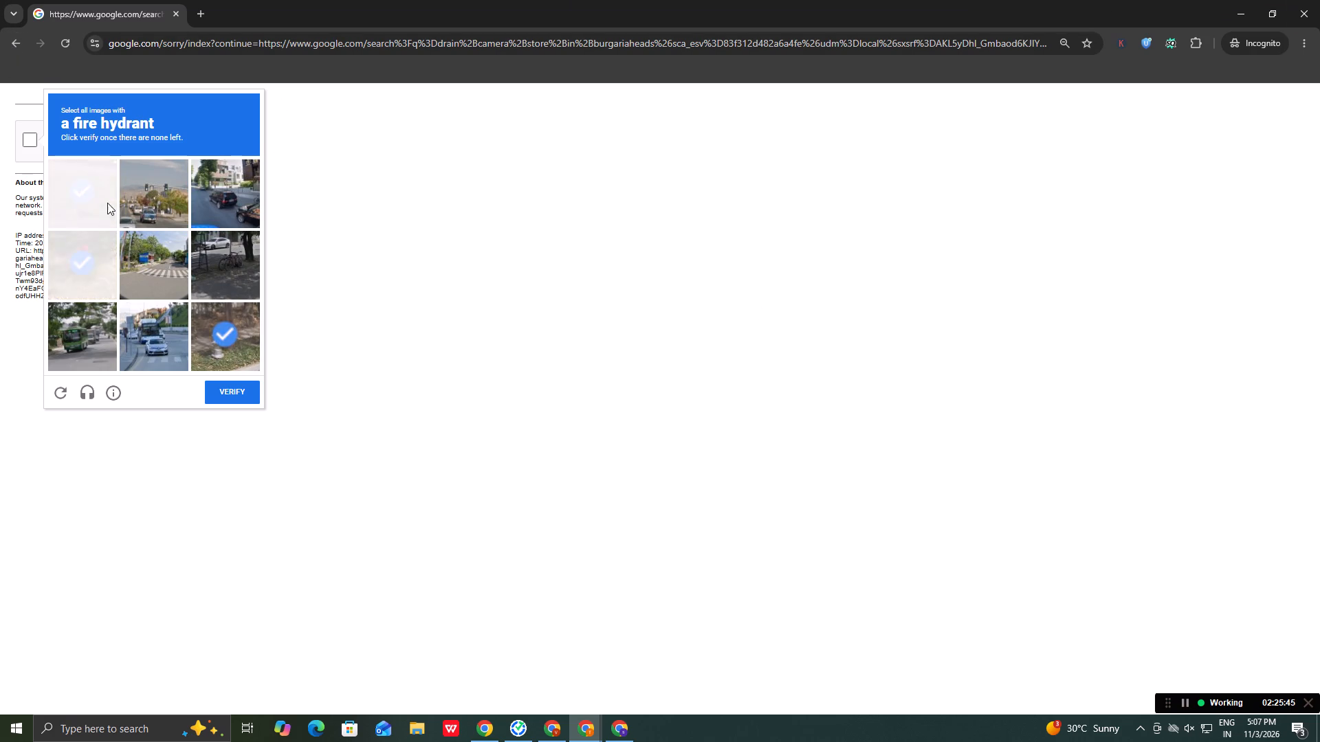
pyautogui.click(96, 262)
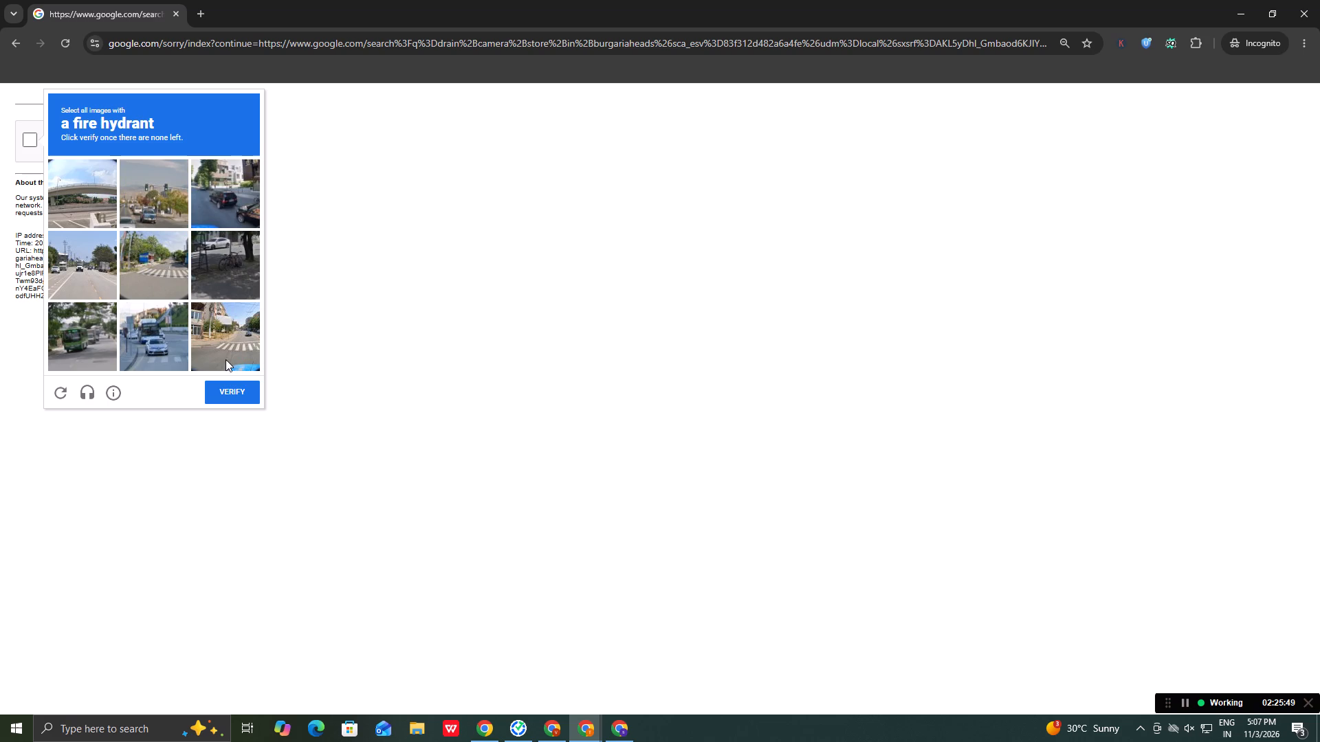
pyautogui.click(242, 391)
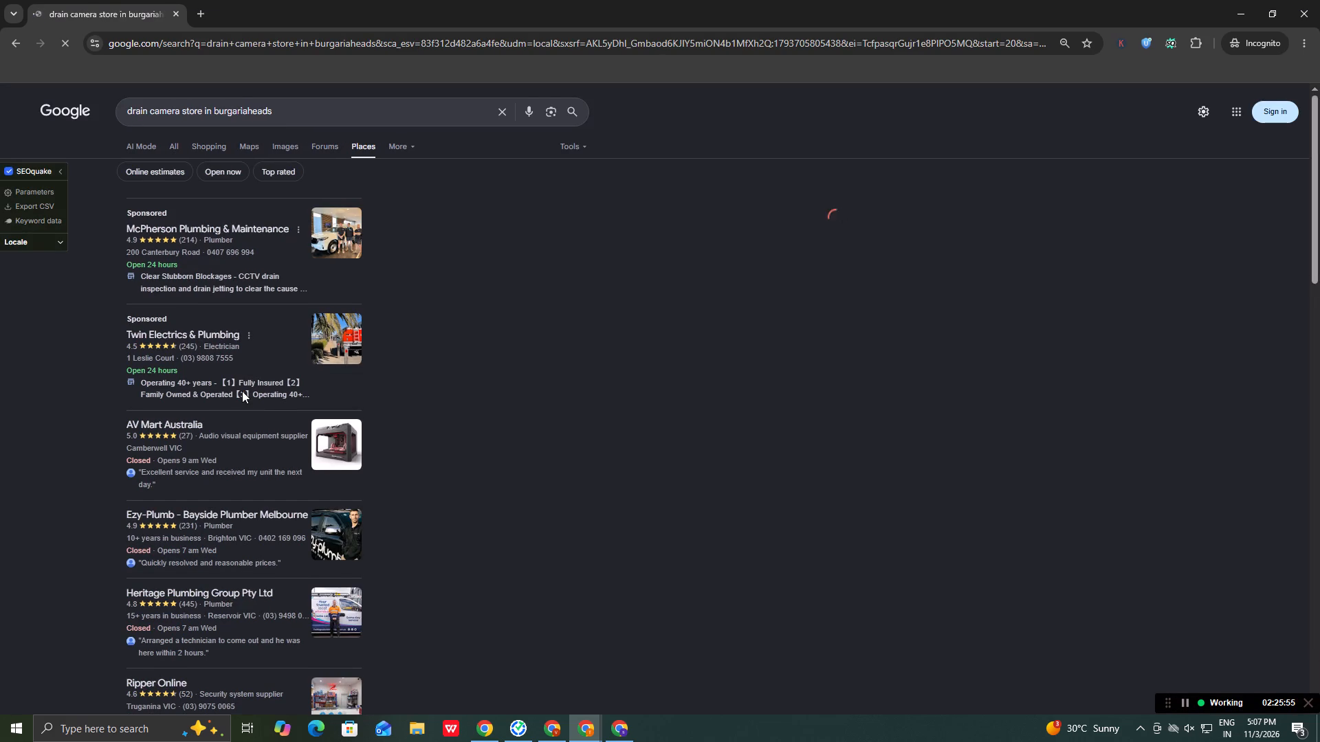
# Find Razorback Drain Pros among the second page of places and open its business listing.
pyautogui.scroll(-3, 242, 391)
pyautogui.scroll(2, 242, 391)
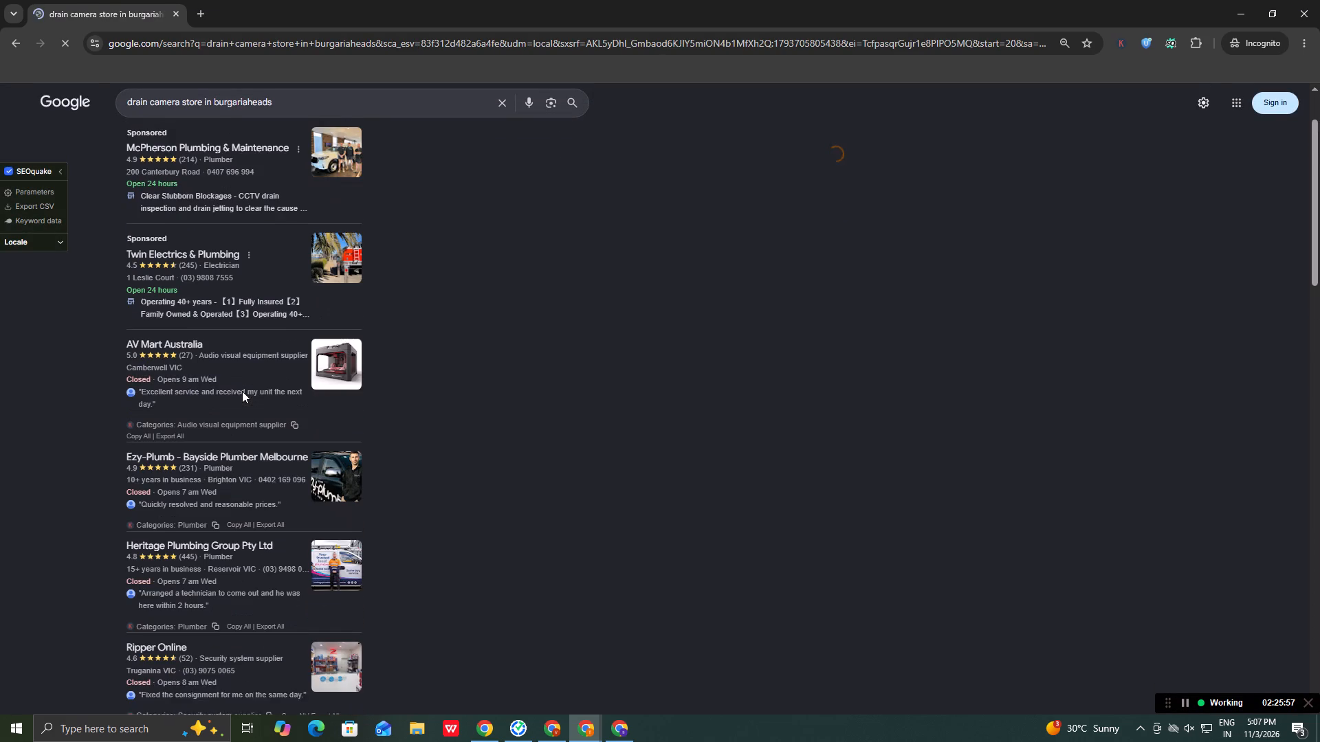
pyautogui.scroll(2, 242, 391)
pyautogui.scroll(-4, 242, 391)
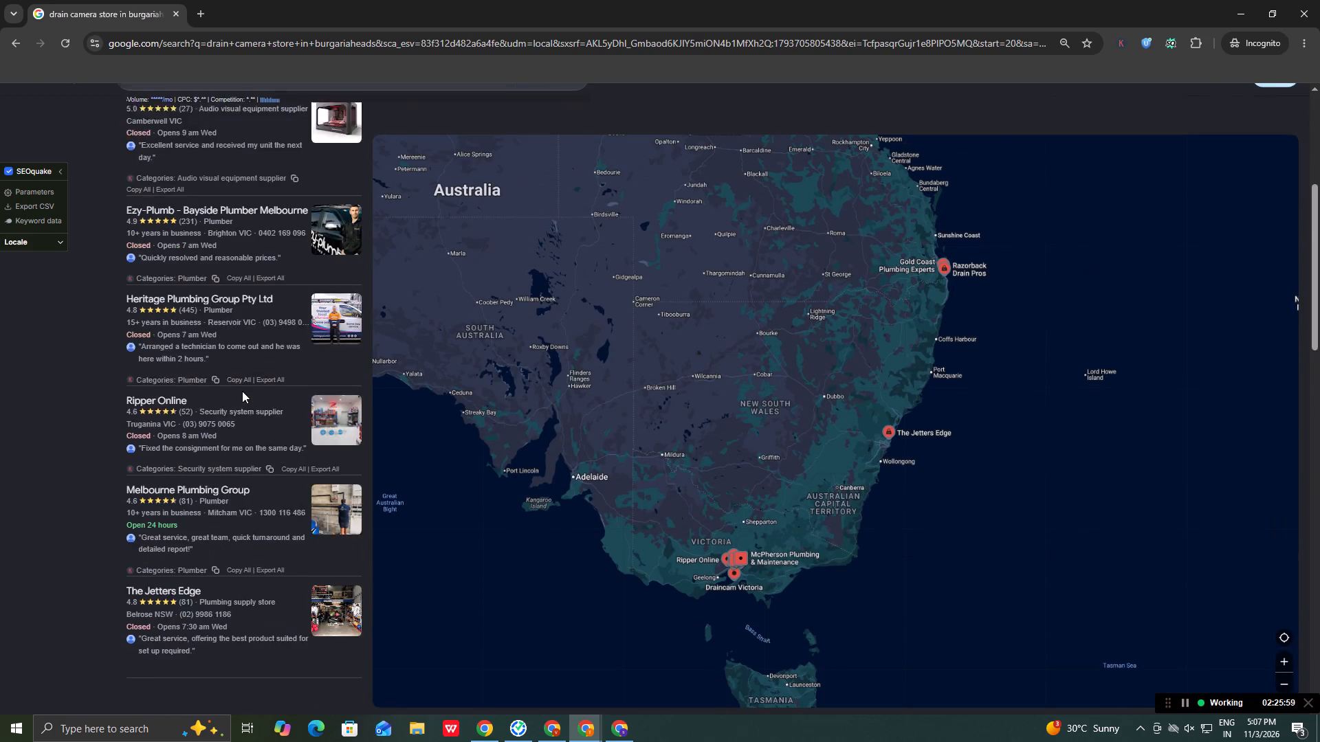
pyautogui.scroll(-7, 242, 391)
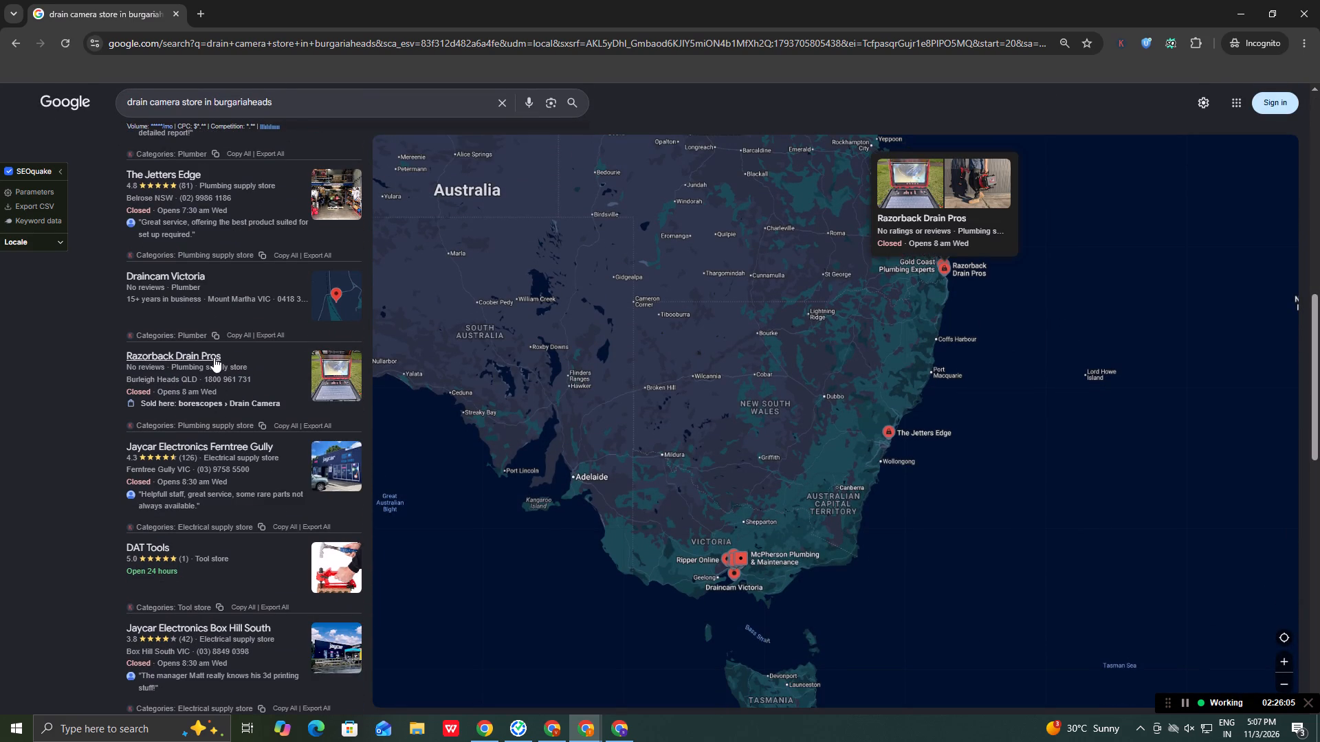
pyautogui.click(214, 357)
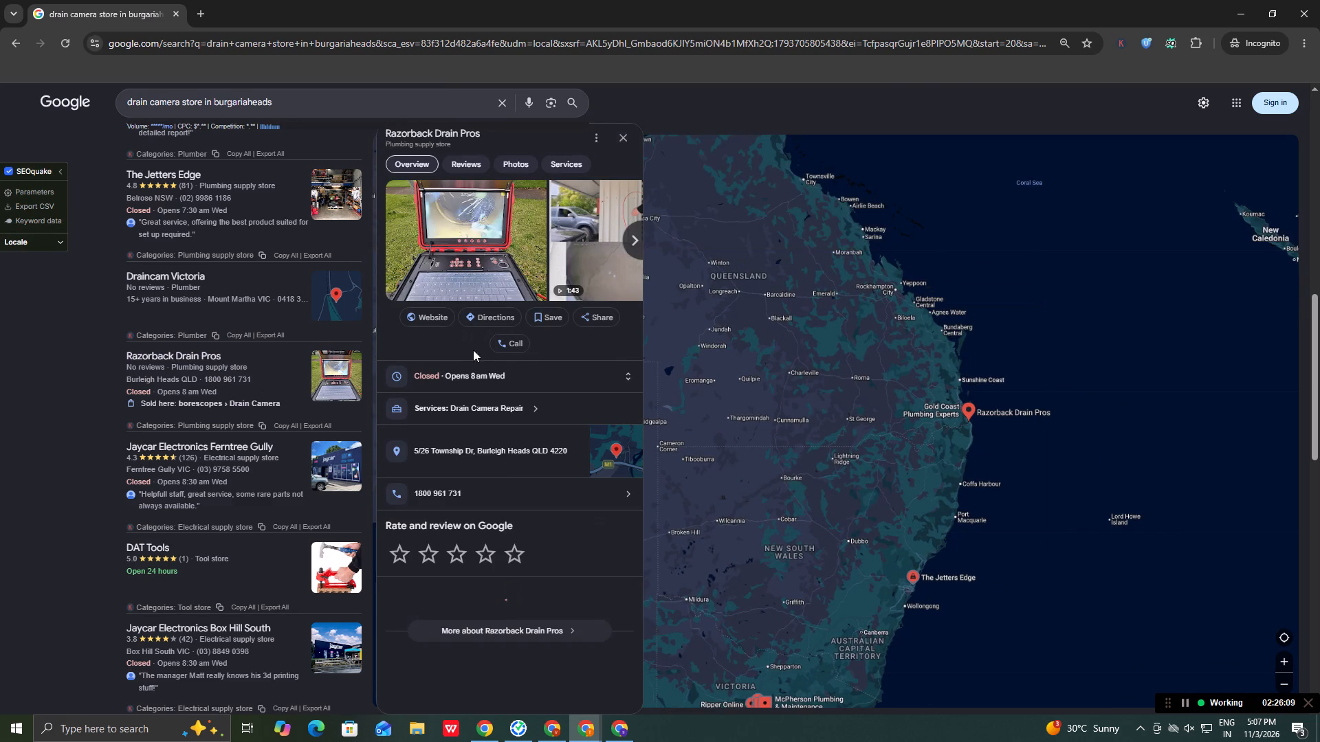
# Start a call from the Razorback Drain Pros listing and allow the phone link to open.
pyautogui.click(508, 345)
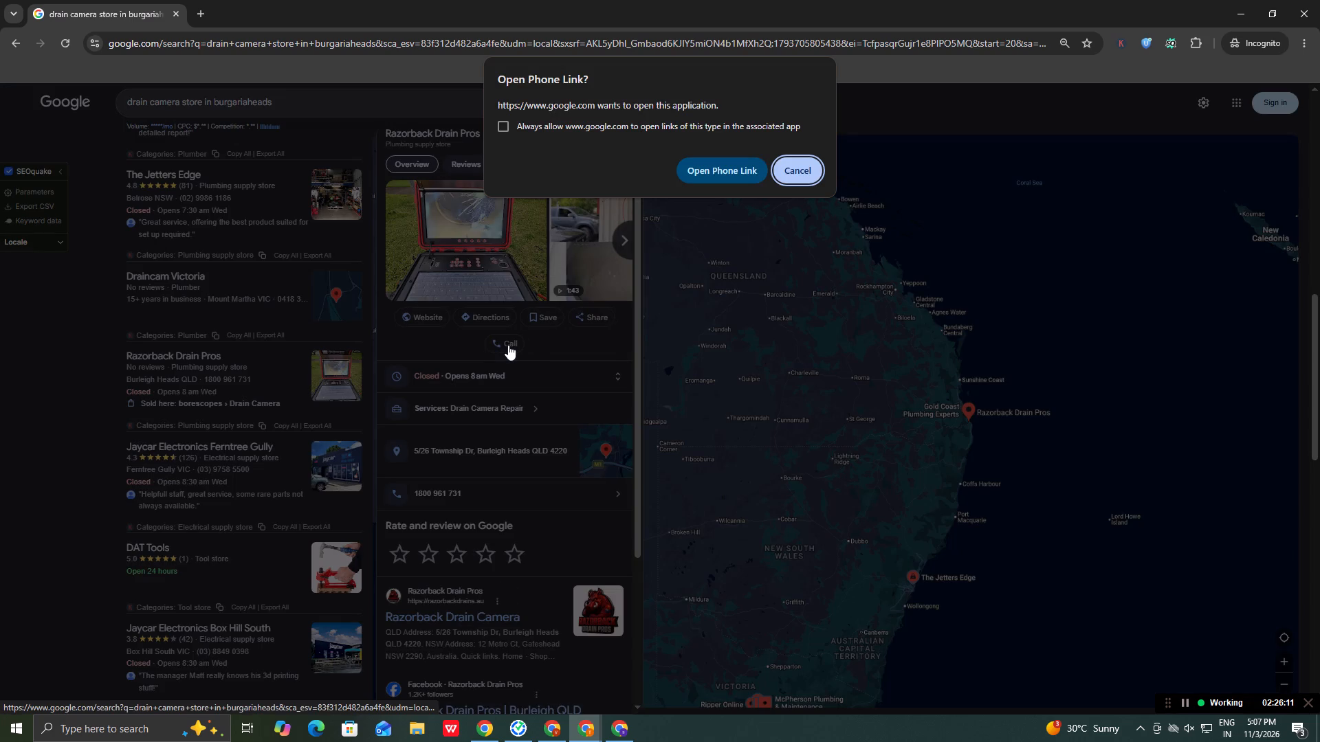
pyautogui.click(730, 166)
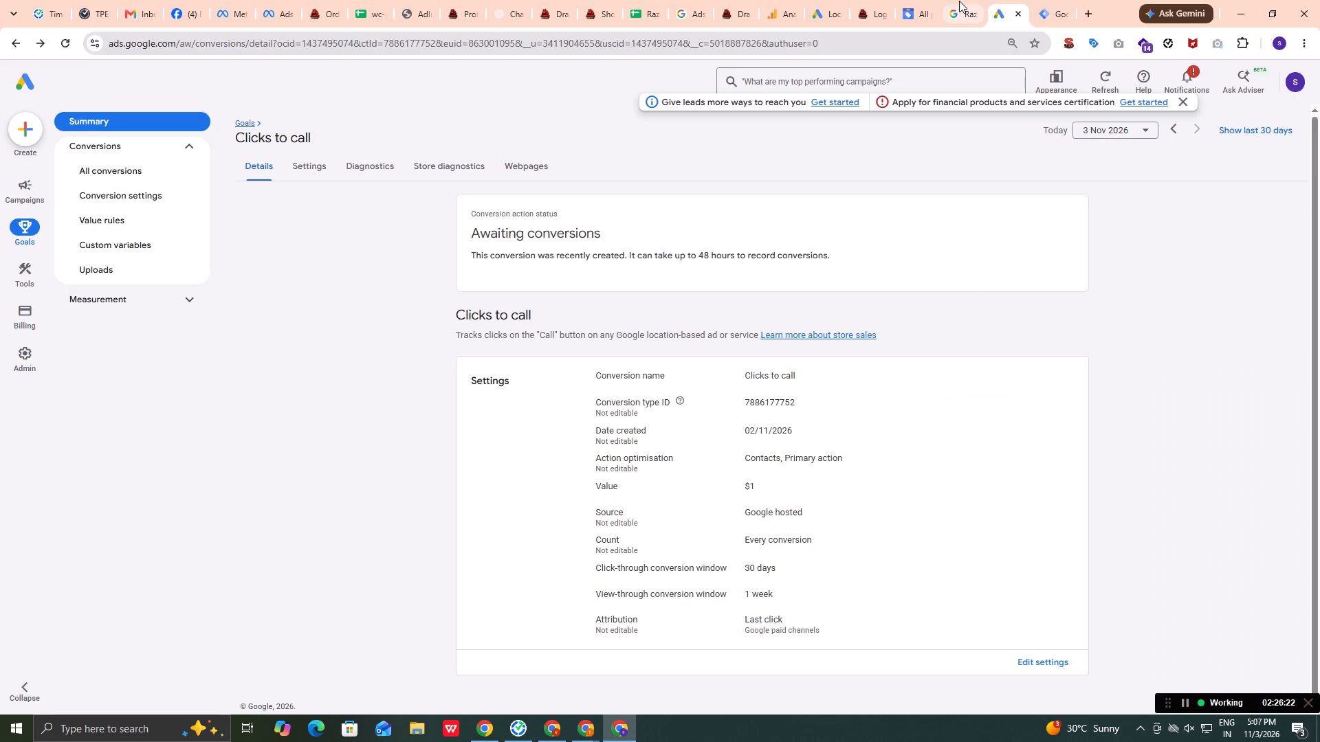
pyautogui.click(817, 0)
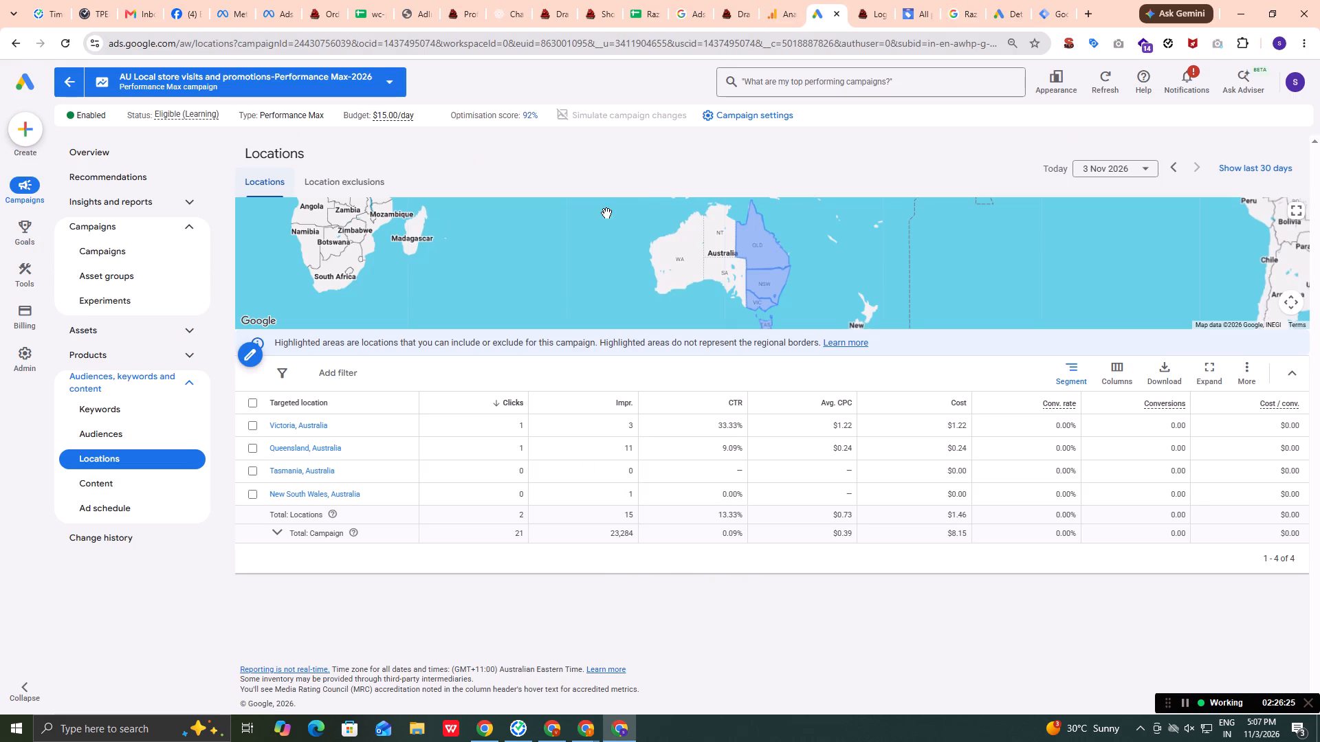
pyautogui.click(91, 234)
pyautogui.click(107, 226)
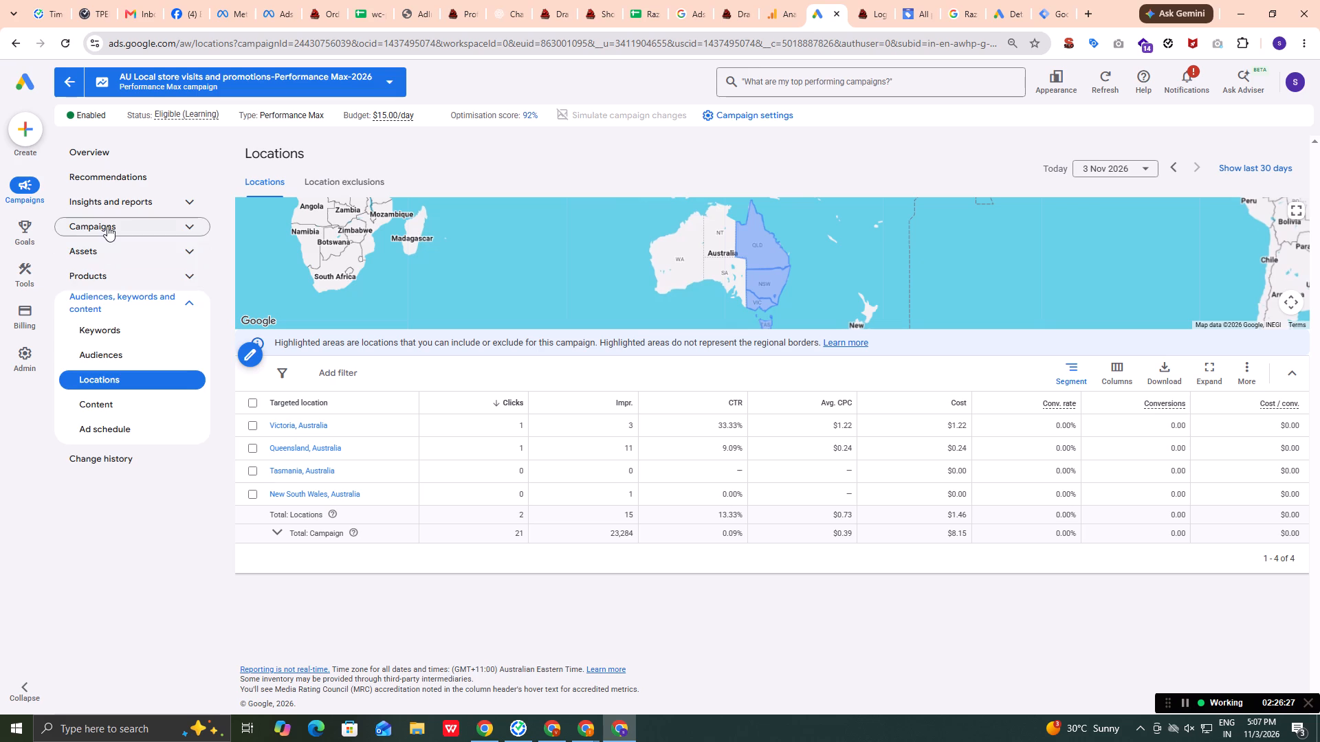
pyautogui.click(105, 254)
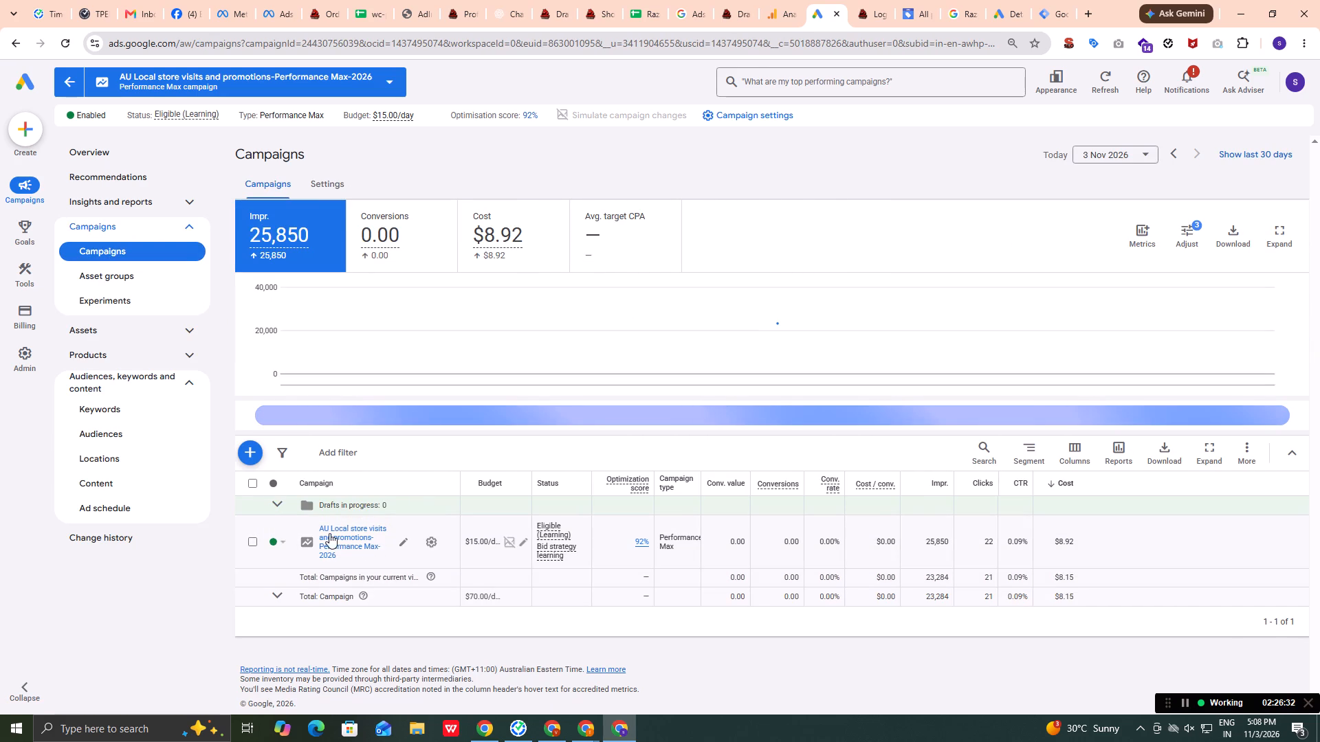
pyautogui.click(66, 45)
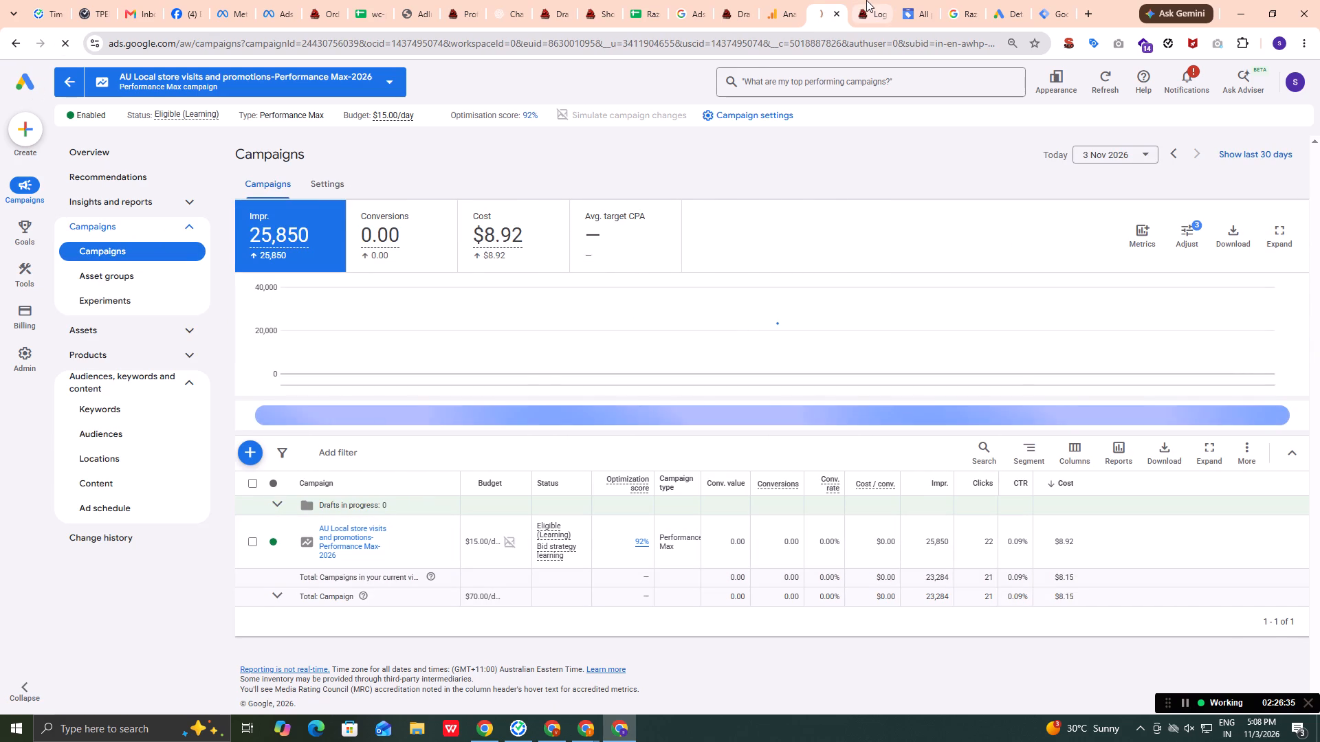
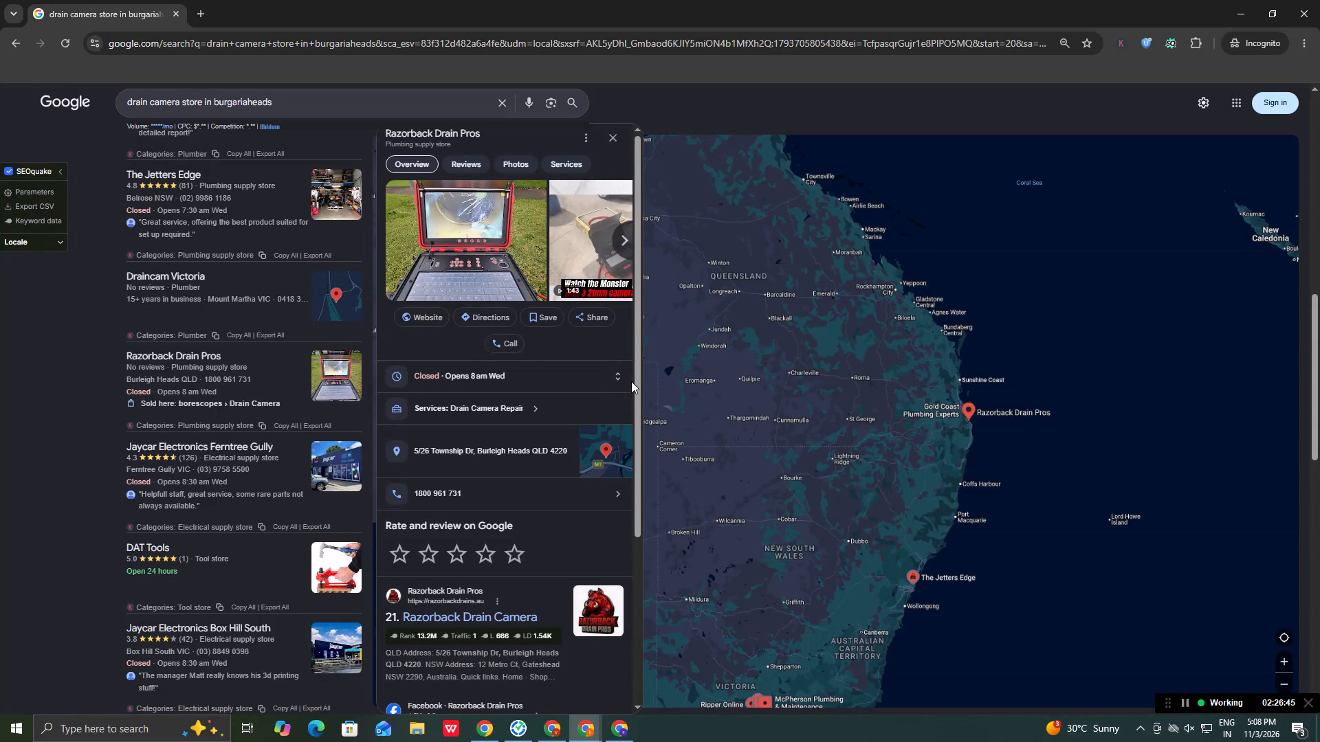
# Switch back to the Google Ads window and open the conversion goals Summary page.
pyautogui.hotkey('alt', 'Tab')
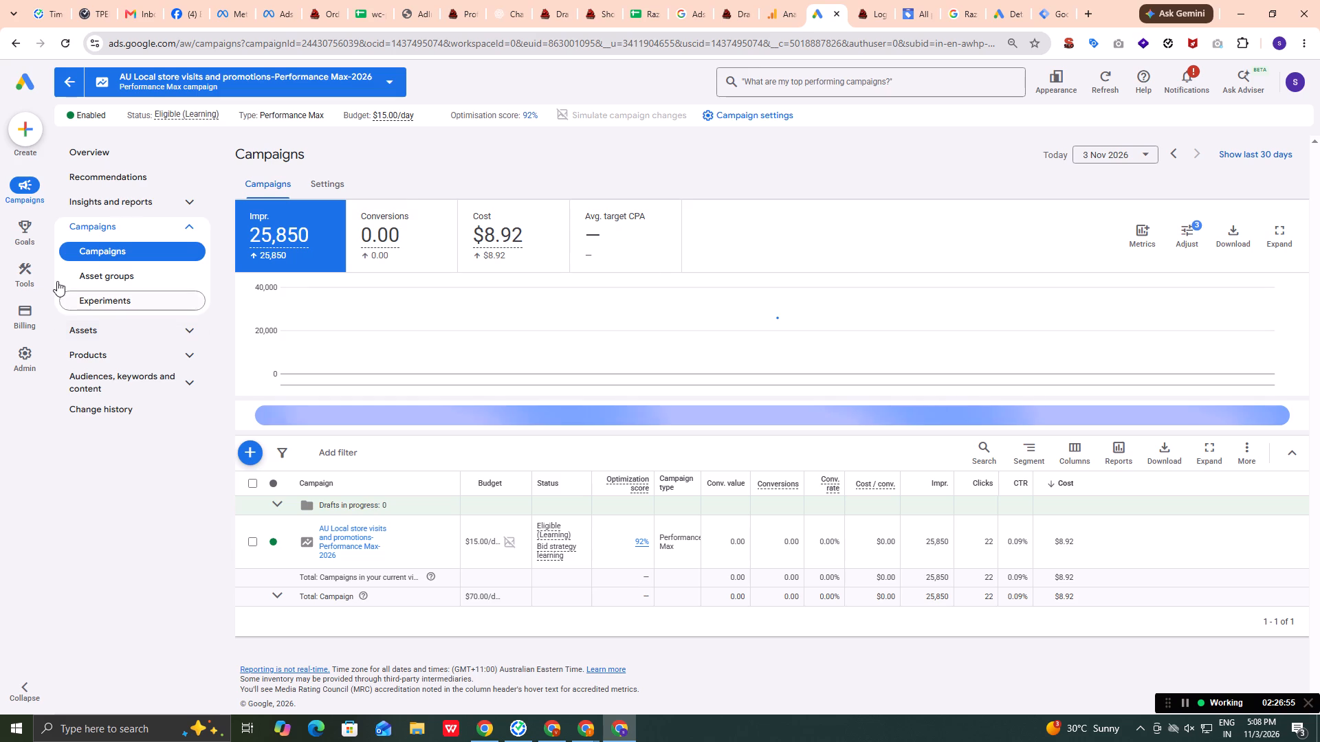
pyautogui.click(14, 229)
pyautogui.click(142, 153)
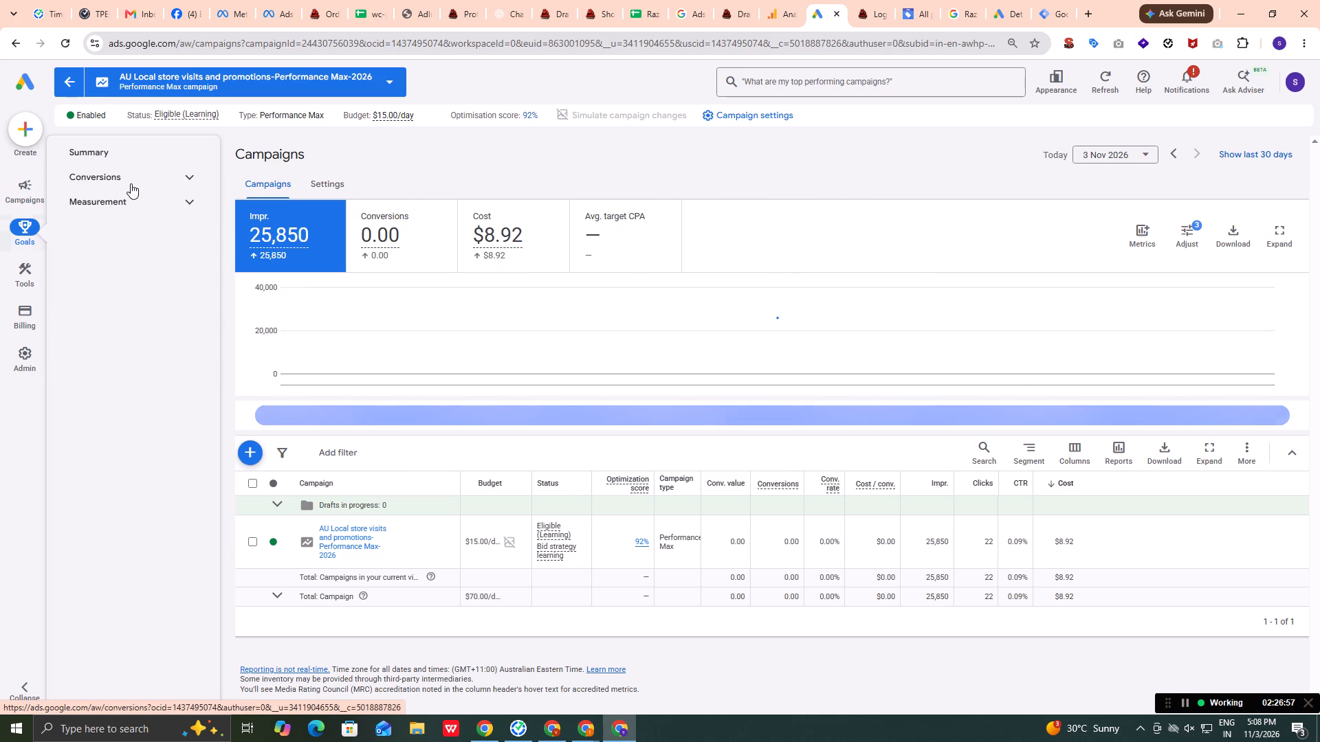
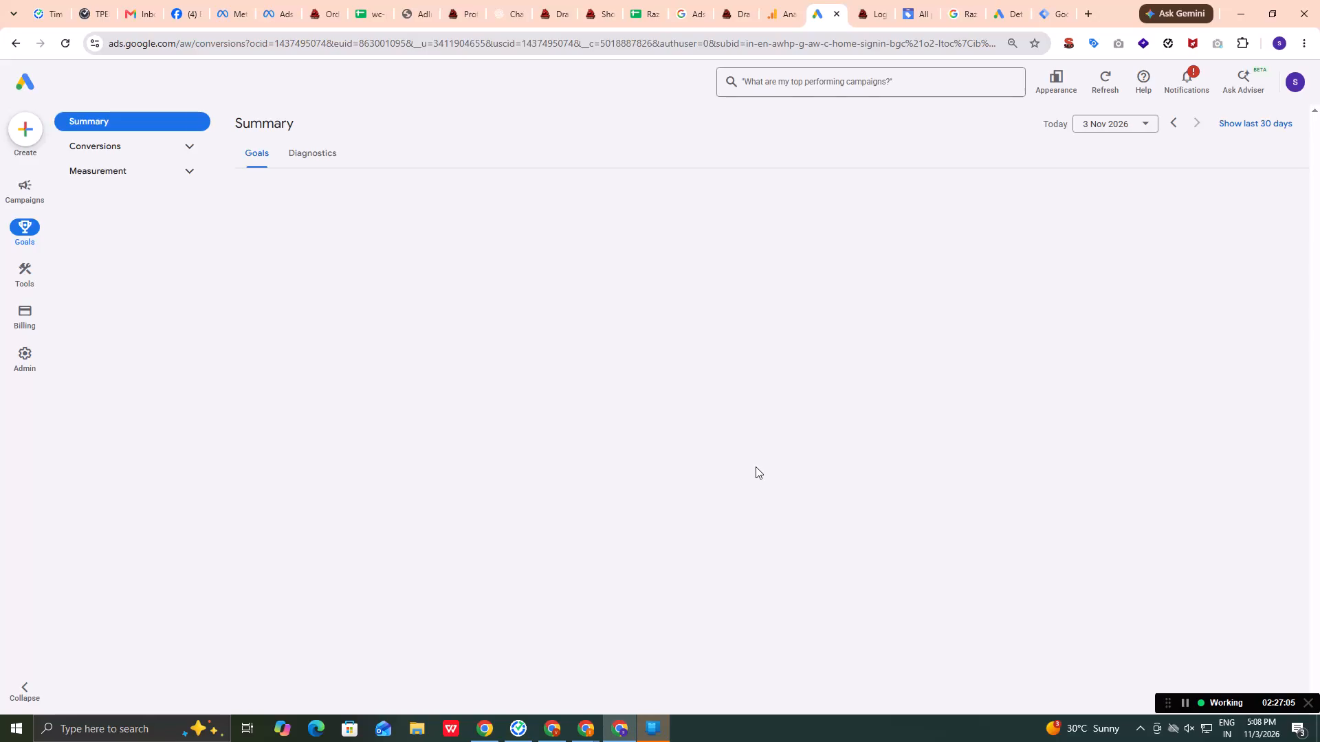
# Bring up the leftover Phone Link window and close it.
pyautogui.click(654, 727)
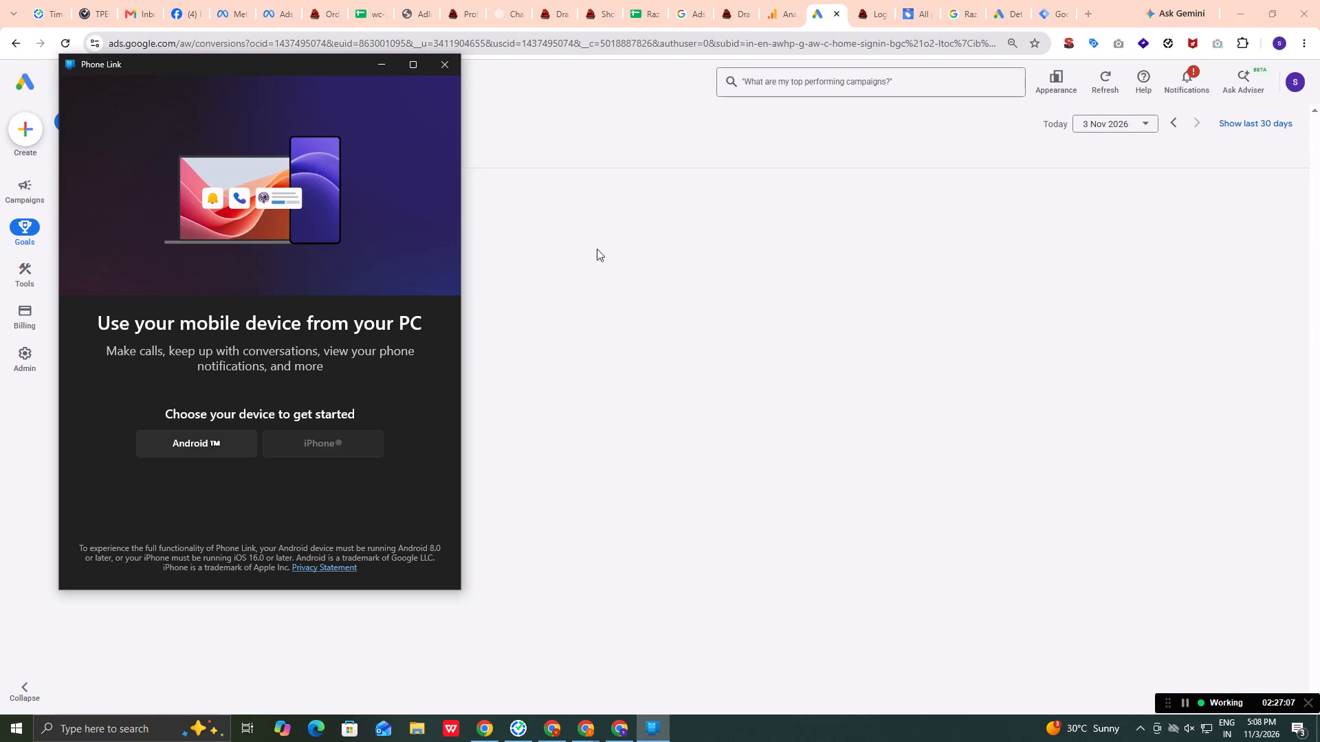
pyautogui.click(452, 62)
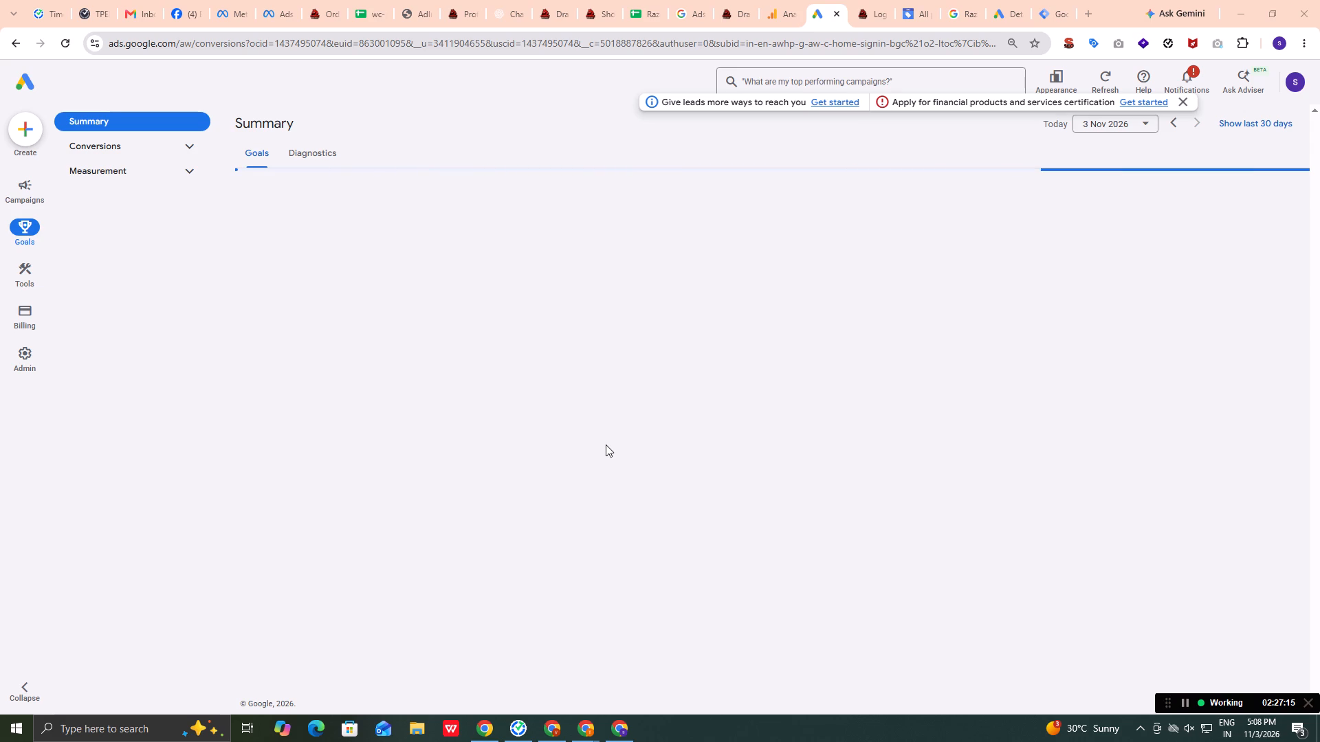
# Expand the Contact goal on the conversion Summary page to check its Clicks to call action.
pyautogui.scroll(-14, 606, 445)
pyautogui.scroll(1, 606, 445)
pyautogui.scroll(-1, 606, 445)
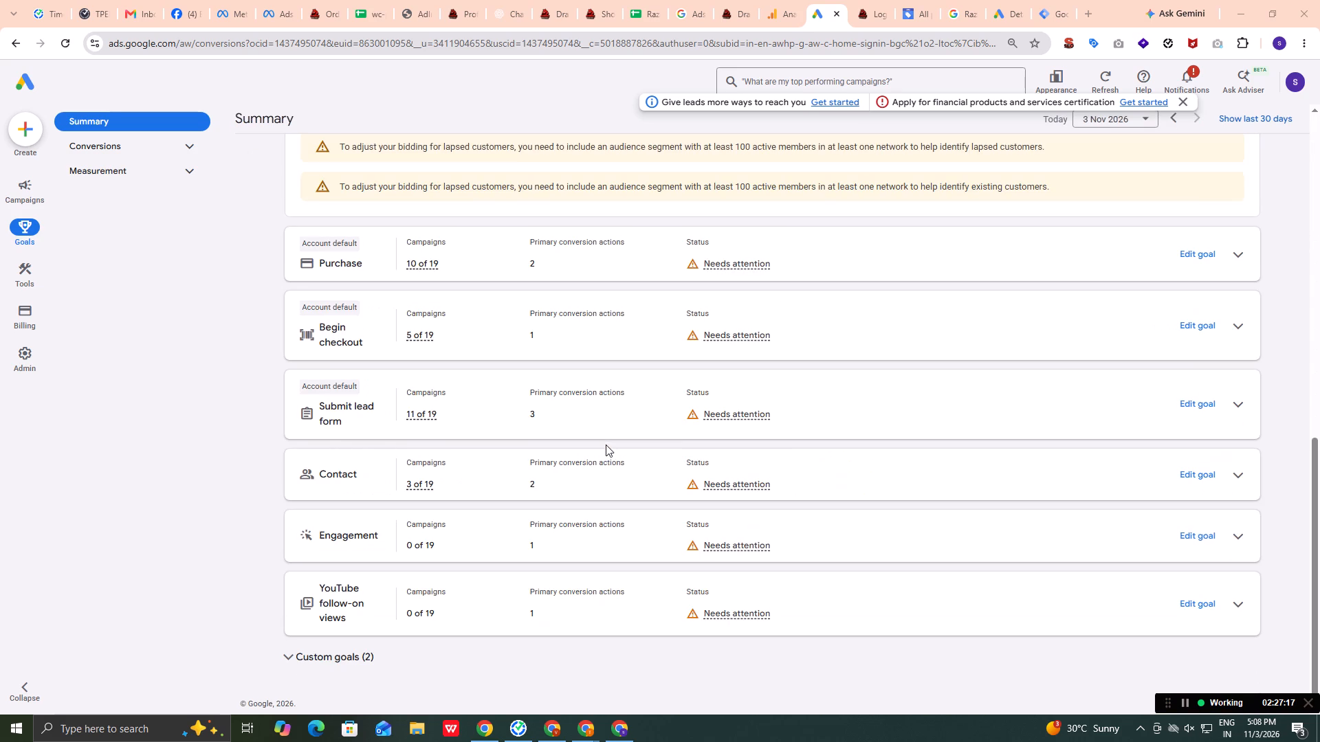
pyautogui.click(1239, 473)
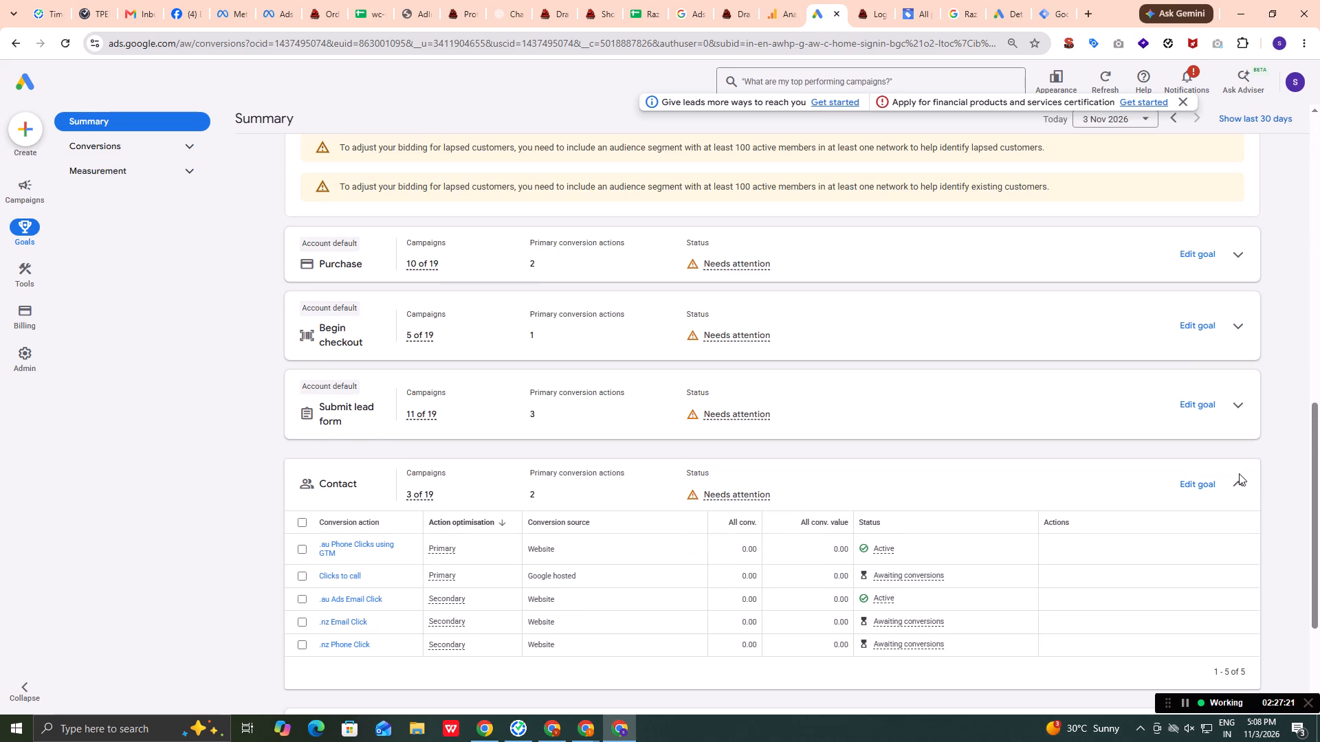
# Switch to the incognito search window, look over the Razorback Drain Pros listing and close its details.
pyautogui.hotkey('alt', 'Tab')
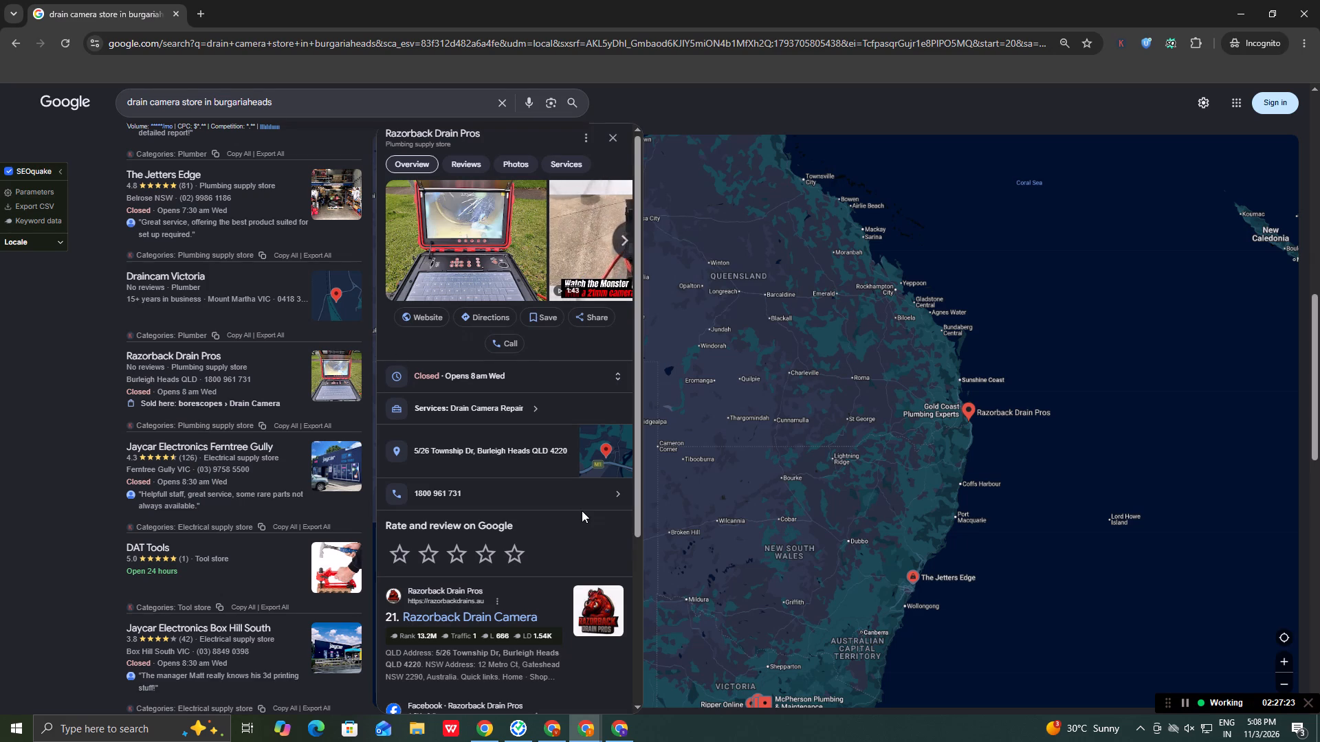
pyautogui.scroll(-4, 582, 510)
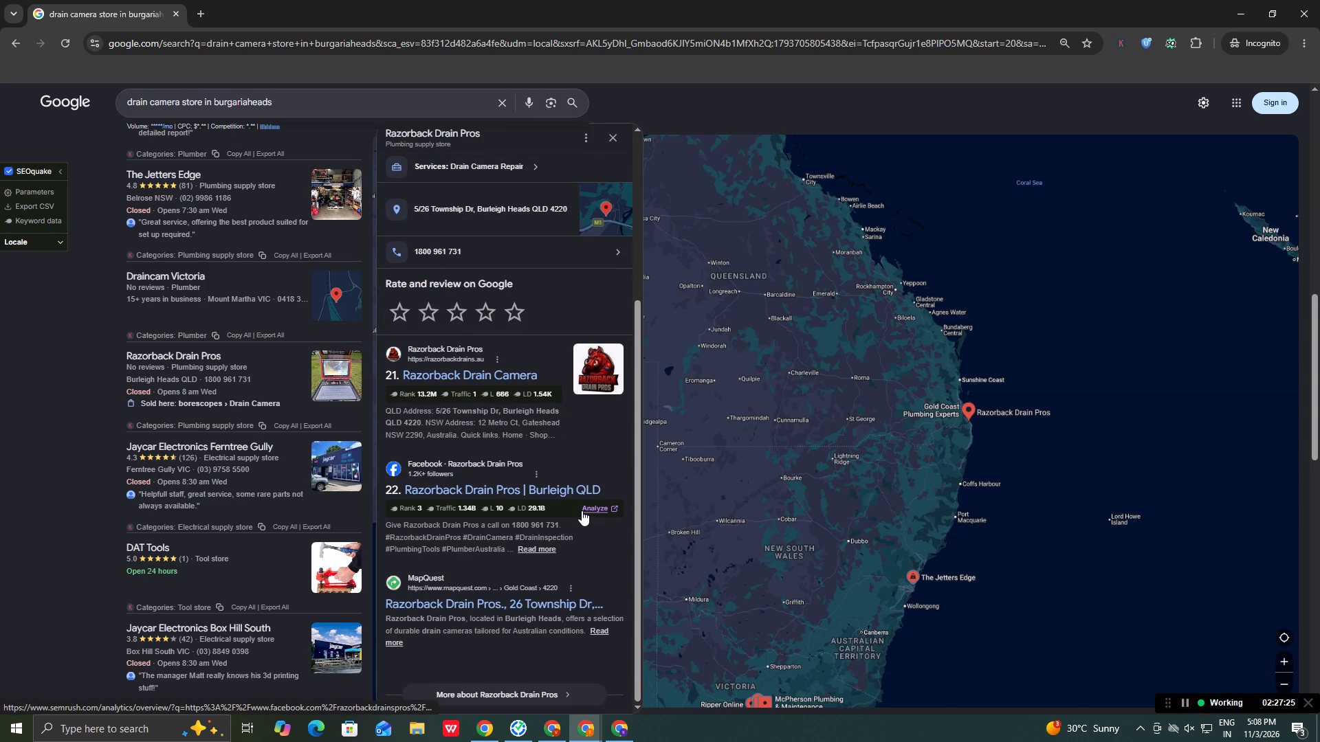
pyautogui.scroll(8, 582, 510)
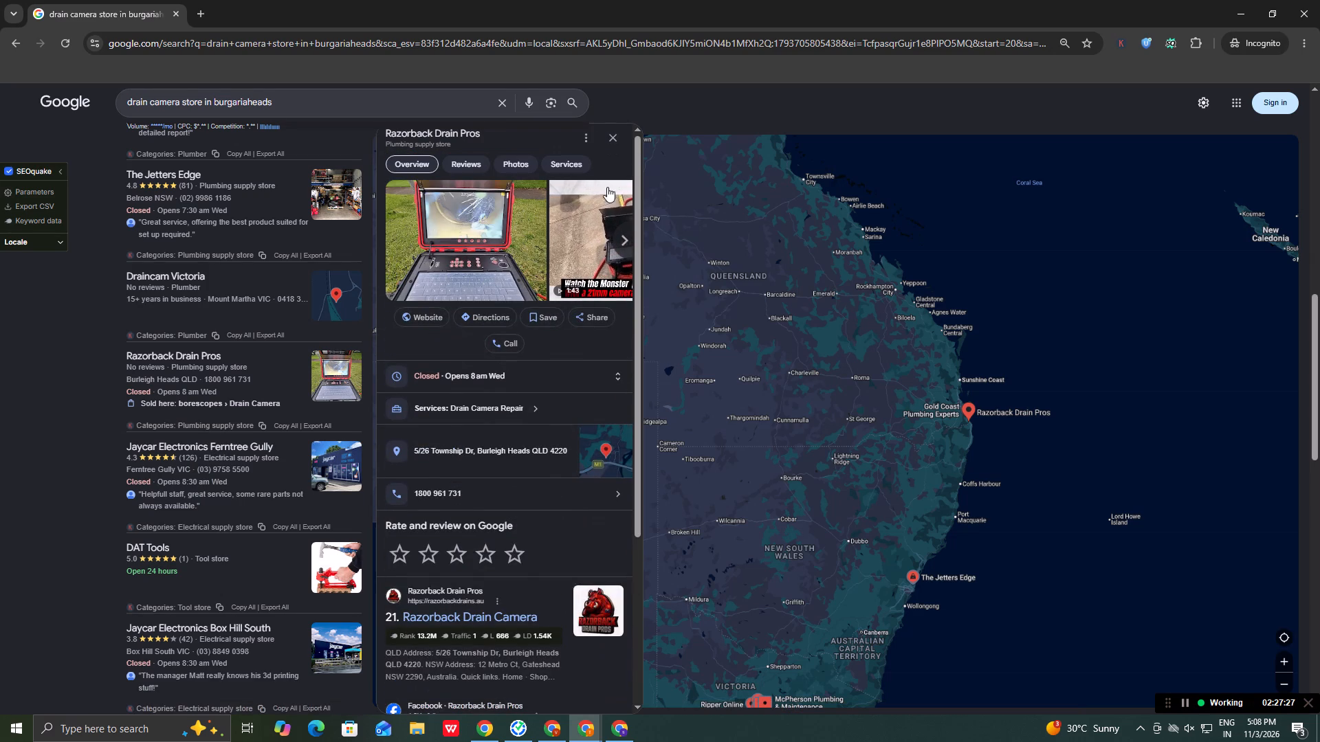
pyautogui.click(609, 134)
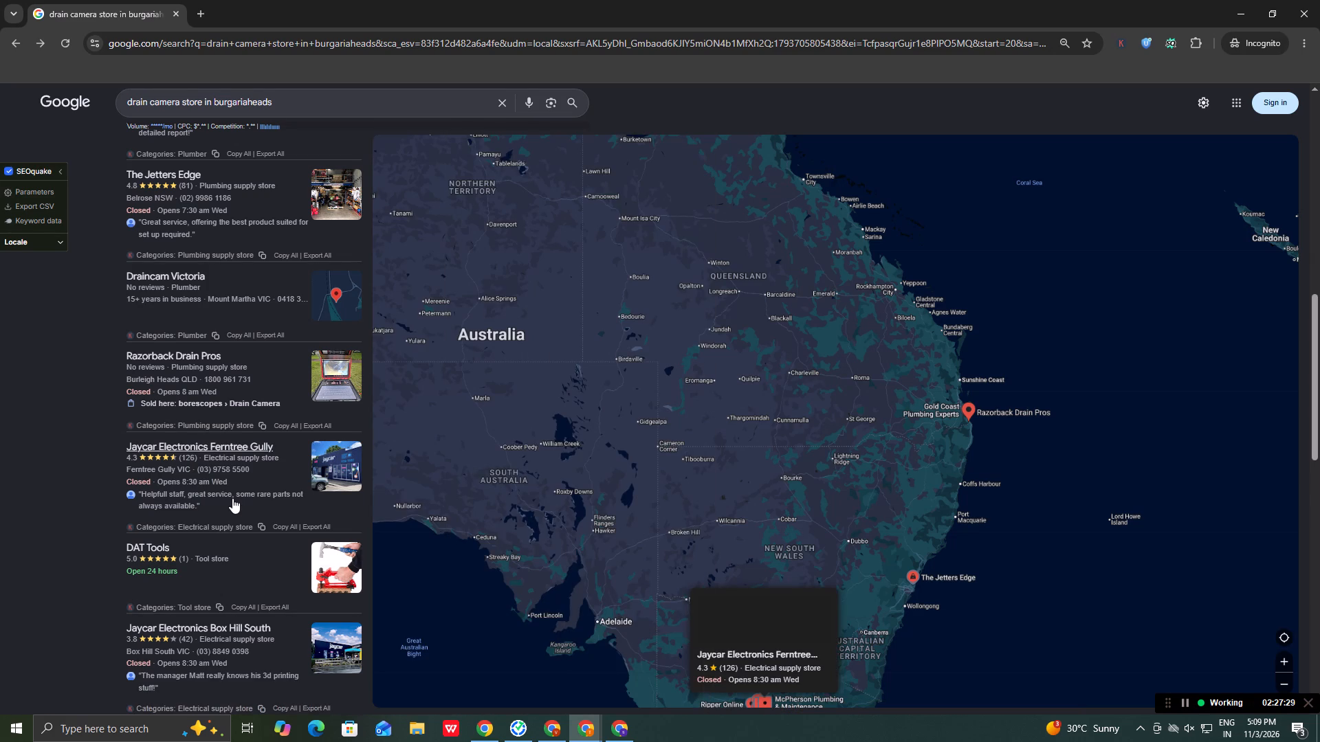
pyautogui.scroll(-2, 232, 498)
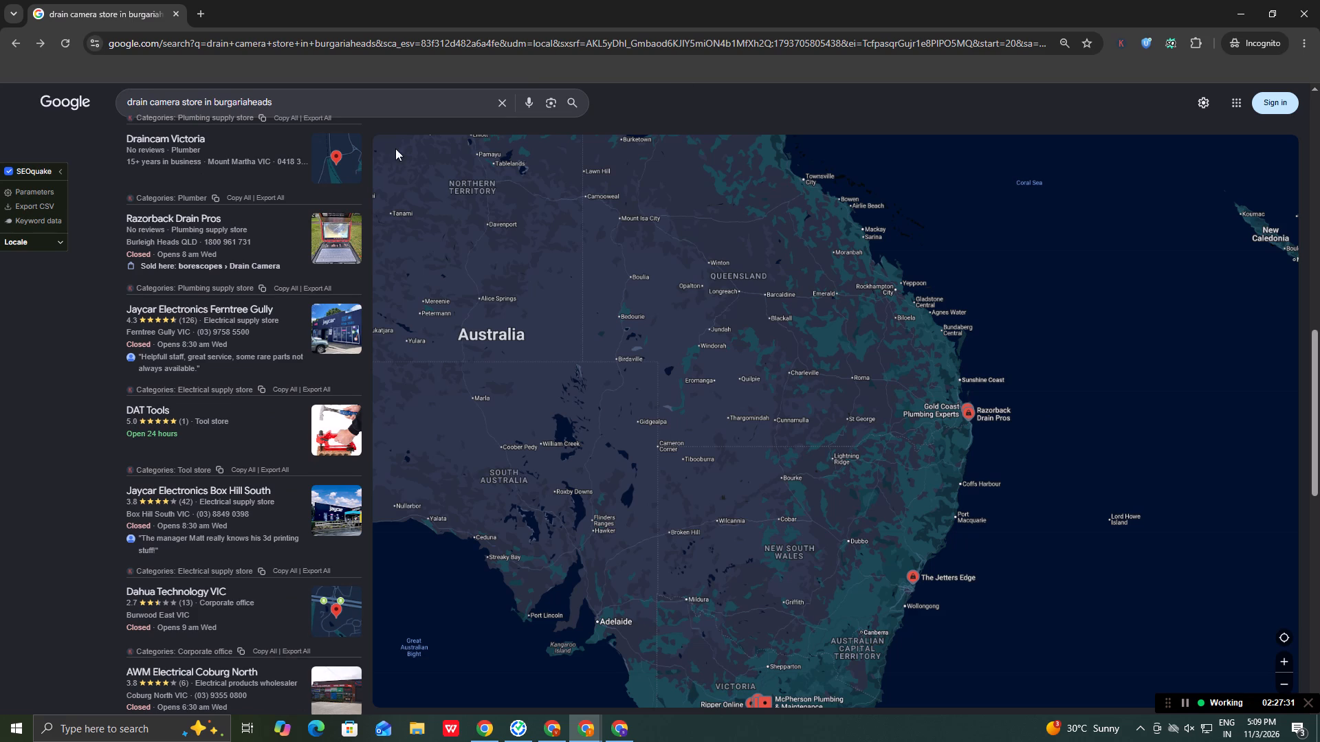
# Search Google in a new incognito tab for "drain camera stores in australia".
pyautogui.click(203, 14)
pyautogui.write('drain camera stores')
pyautogui.press('space')
pyautogui.write('in australia')
pyautogui.press('Return')
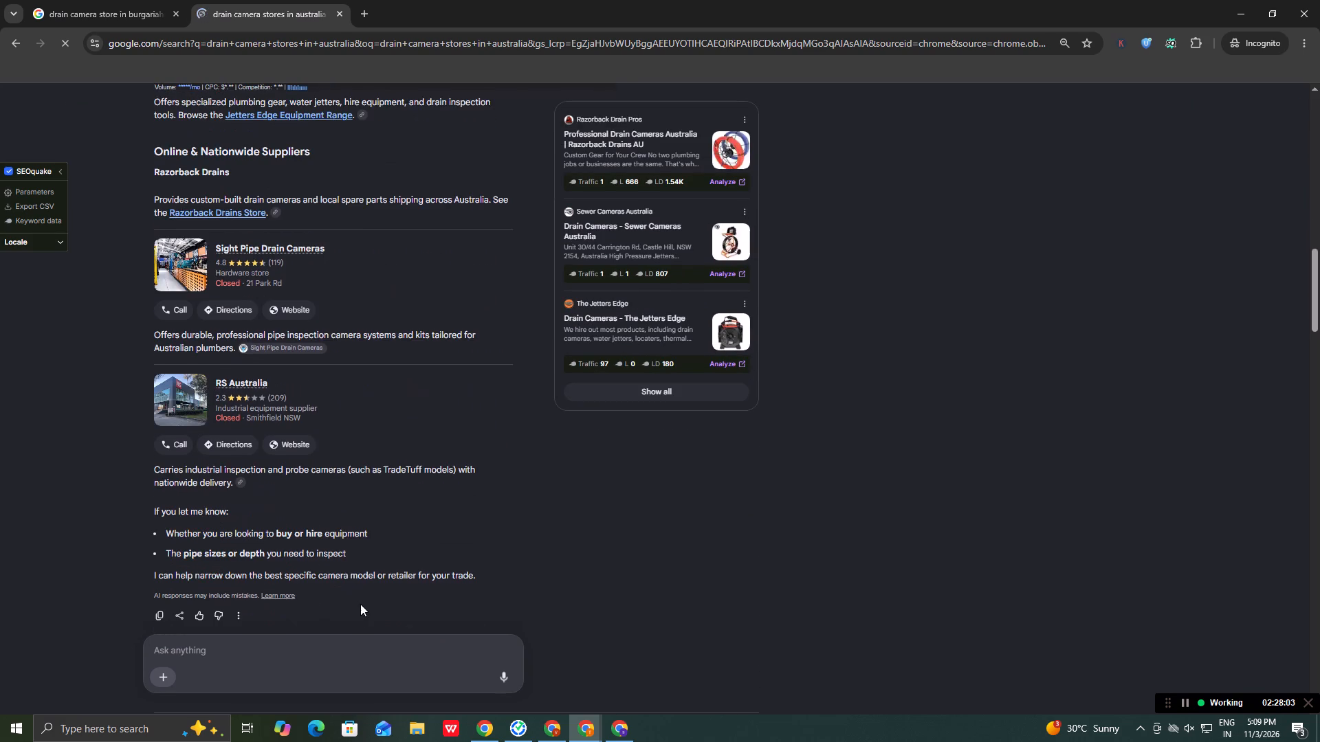
pyautogui.scroll(-7, 360, 604)
pyautogui.scroll(1, 360, 604)
pyautogui.scroll(-1, 360, 604)
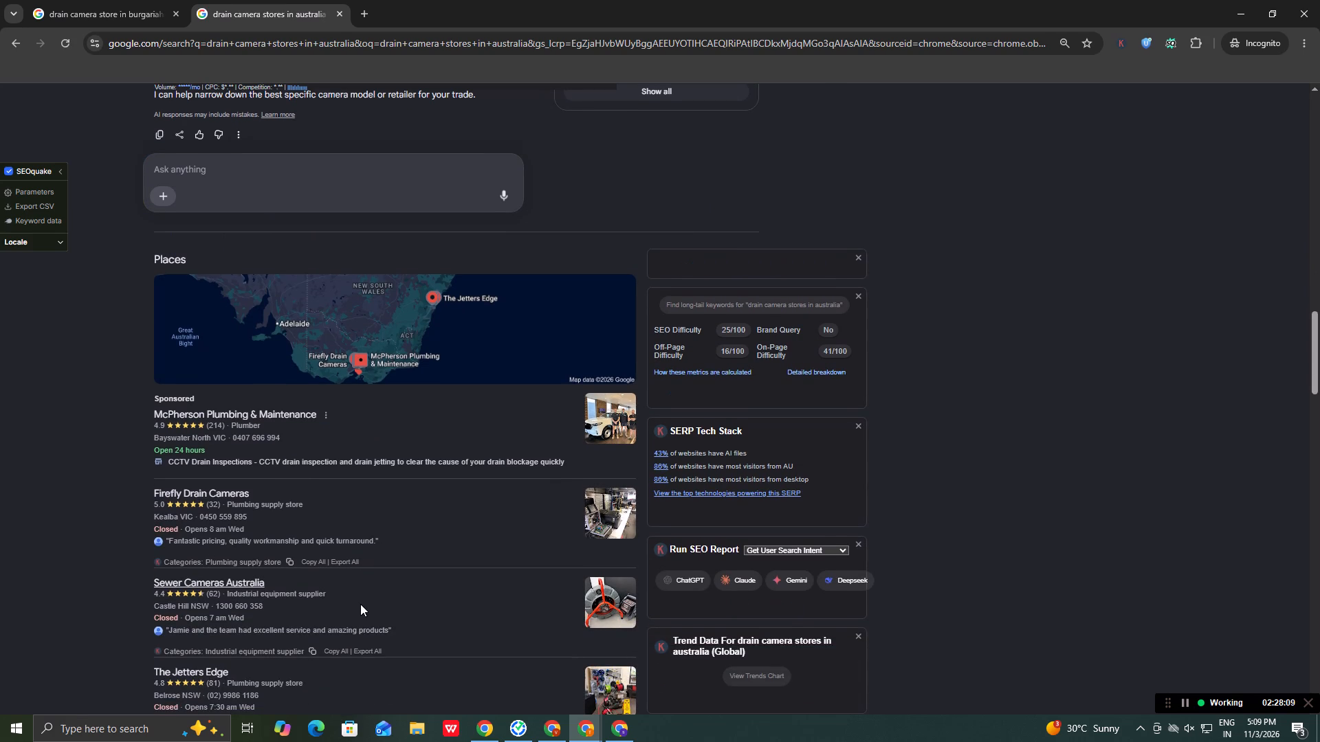
# Open the full list of places and look through its first page for the Razorback Drain Pros listing.
pyautogui.scroll(-2, 360, 604)
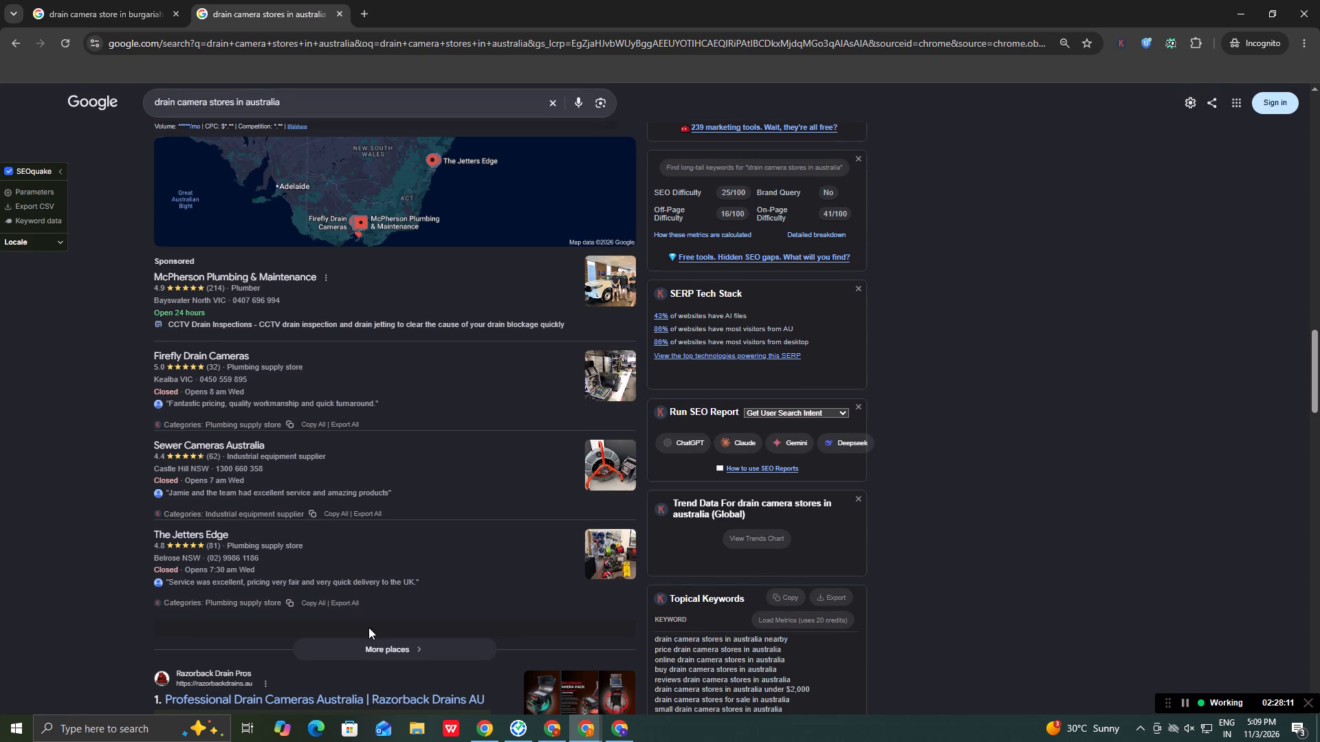
pyautogui.click(378, 649)
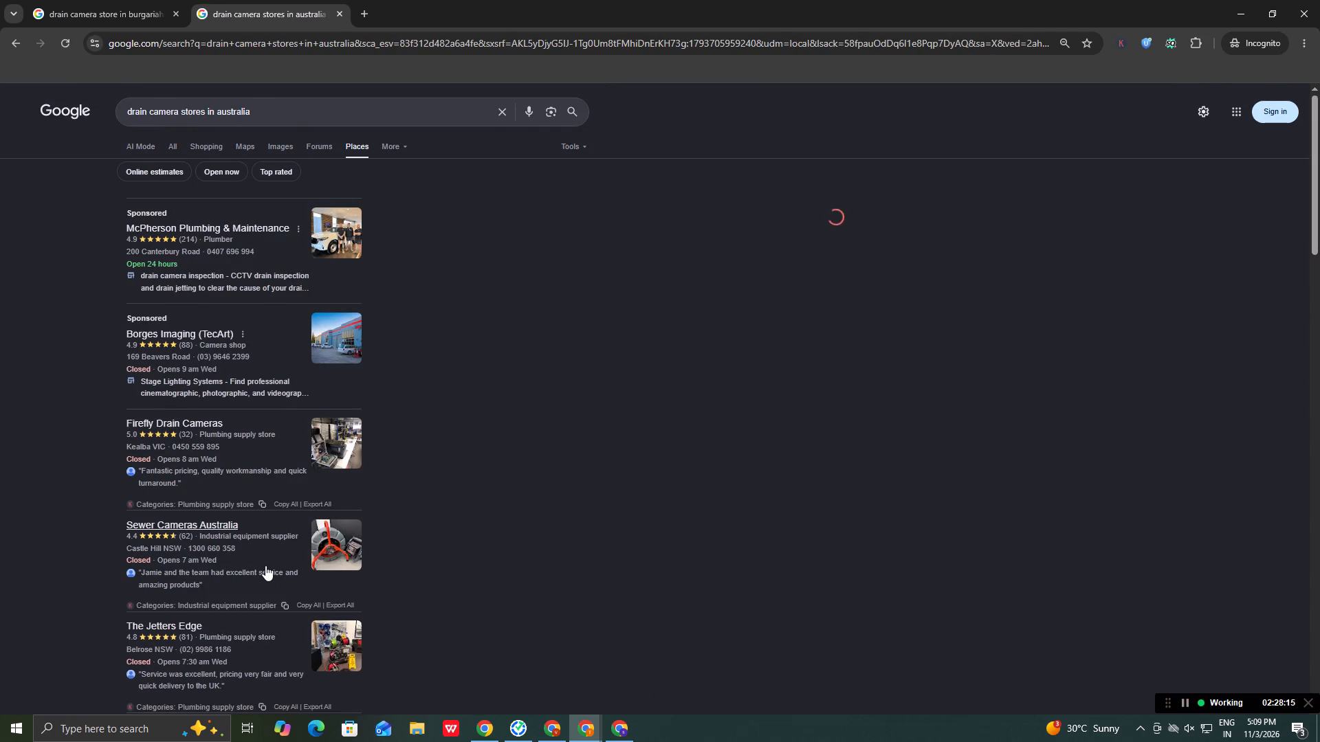
pyautogui.scroll(-1, 265, 565)
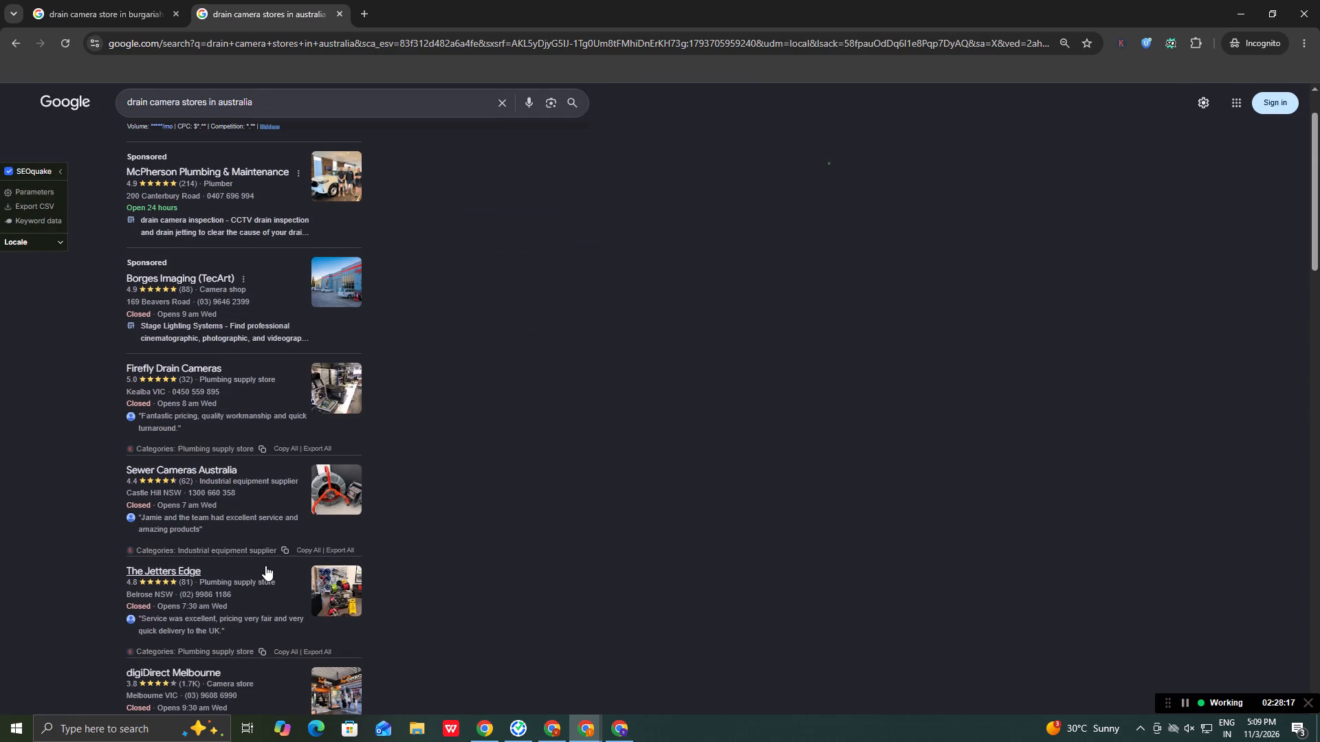
pyautogui.scroll(1, 265, 565)
pyautogui.scroll(-1, 265, 565)
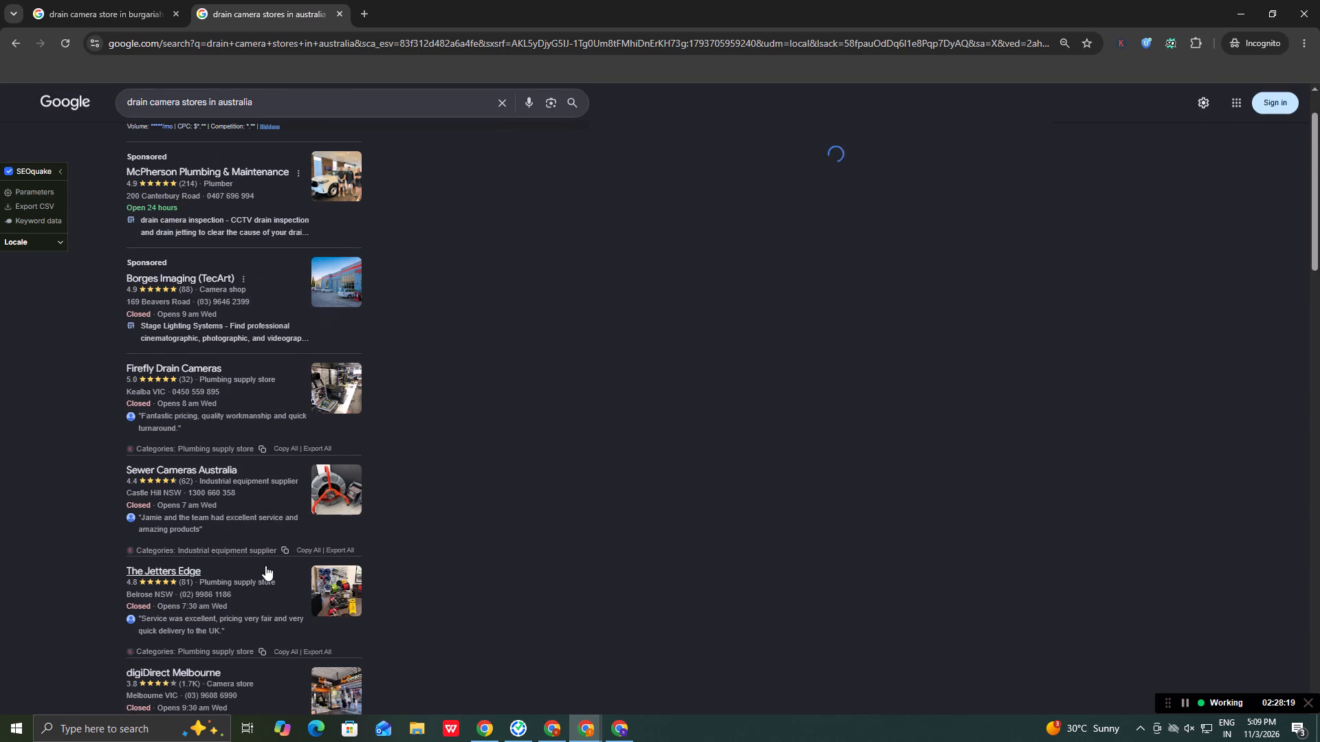
pyautogui.scroll(-4, 265, 565)
pyautogui.scroll(1, 265, 565)
pyautogui.scroll(-5, 265, 565)
pyautogui.scroll(1, 265, 565)
pyautogui.scroll(-1, 265, 565)
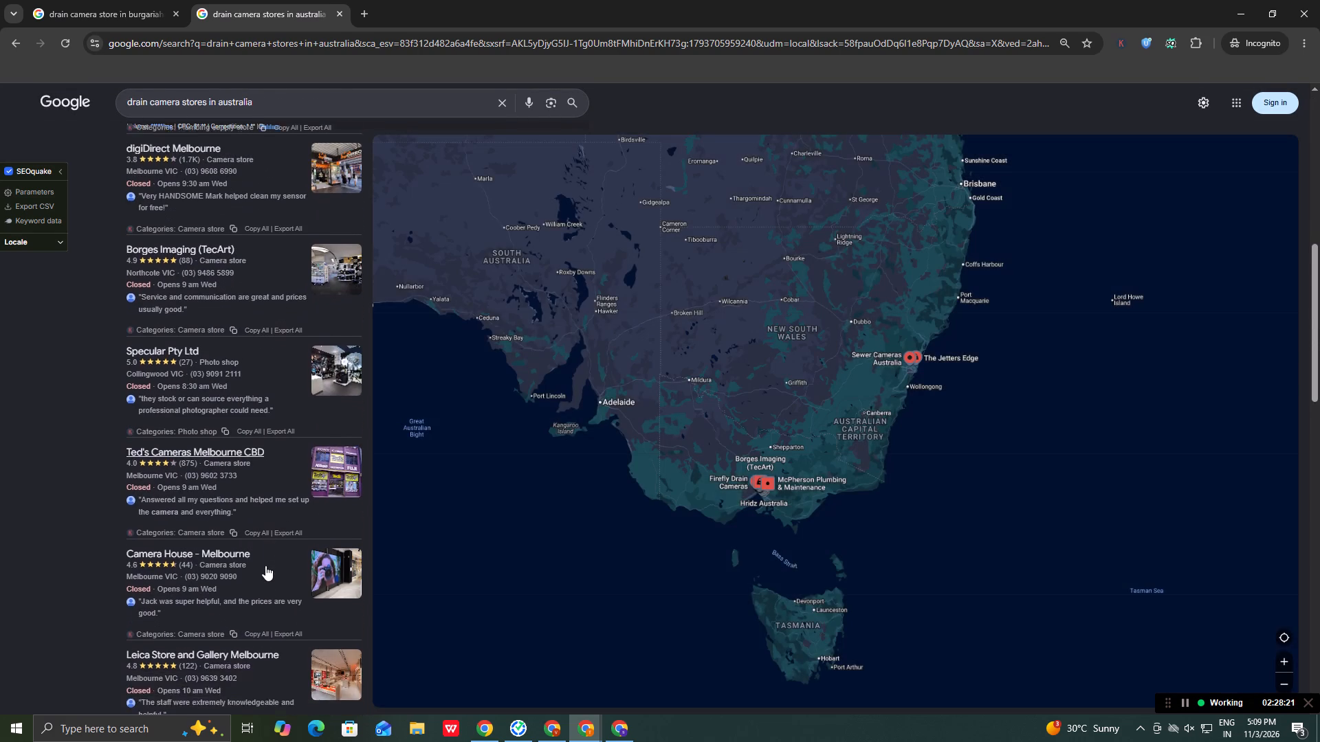
pyautogui.scroll(-8, 265, 565)
pyautogui.scroll(1, 265, 565)
pyautogui.scroll(-1, 265, 565)
pyautogui.scroll(1, 265, 565)
pyautogui.scroll(-1, 265, 565)
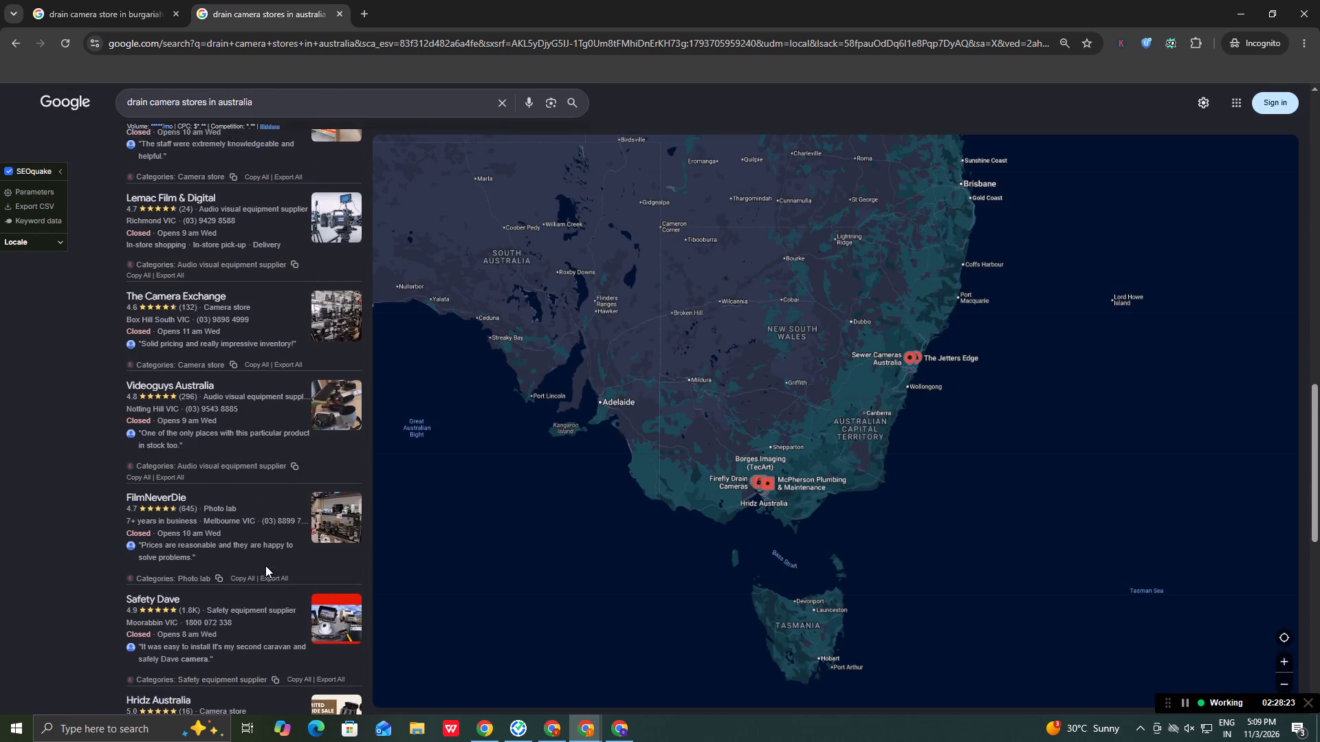
pyautogui.scroll(-4, 265, 565)
pyautogui.scroll(1, 265, 565)
pyautogui.scroll(-6, 265, 565)
pyautogui.scroll(1, 265, 565)
pyautogui.scroll(-1, 265, 565)
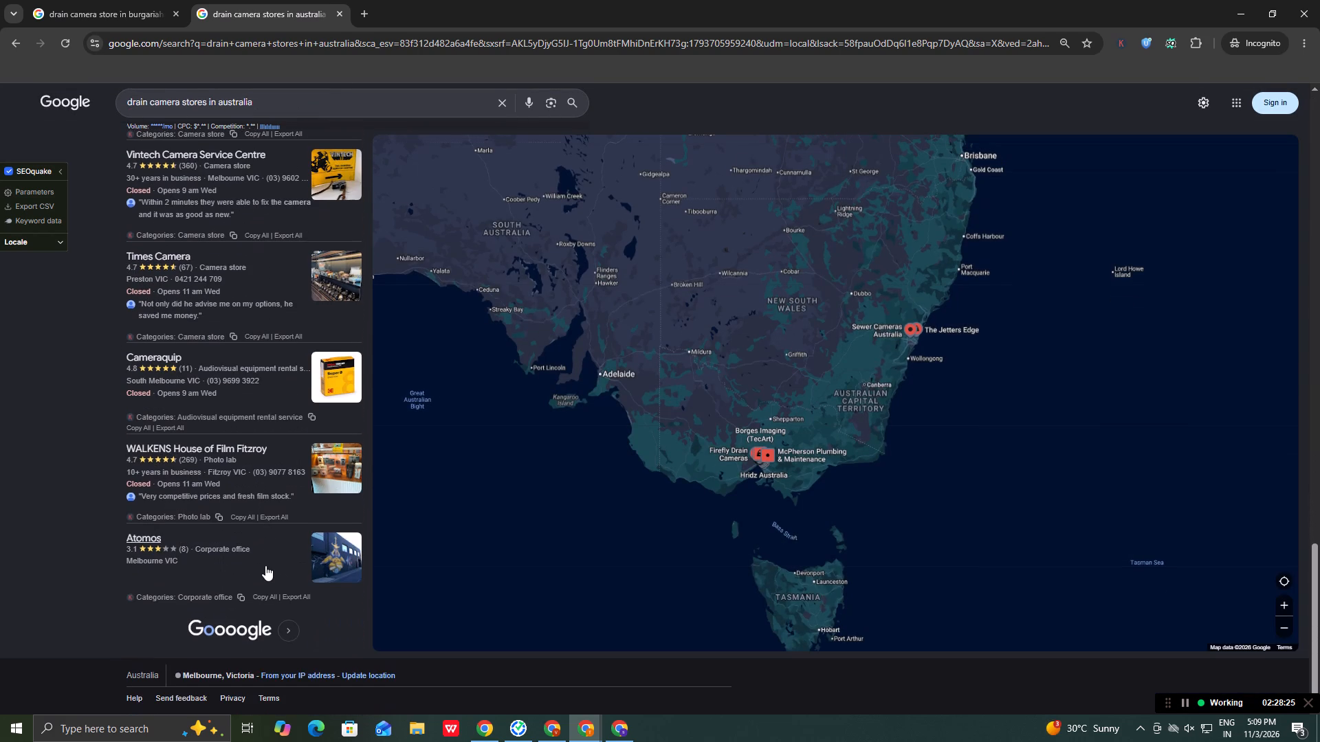
pyautogui.scroll(-5, 265, 565)
# Look through the second page of places for the Razorback Drain Pros listing.
pyautogui.click(293, 634)
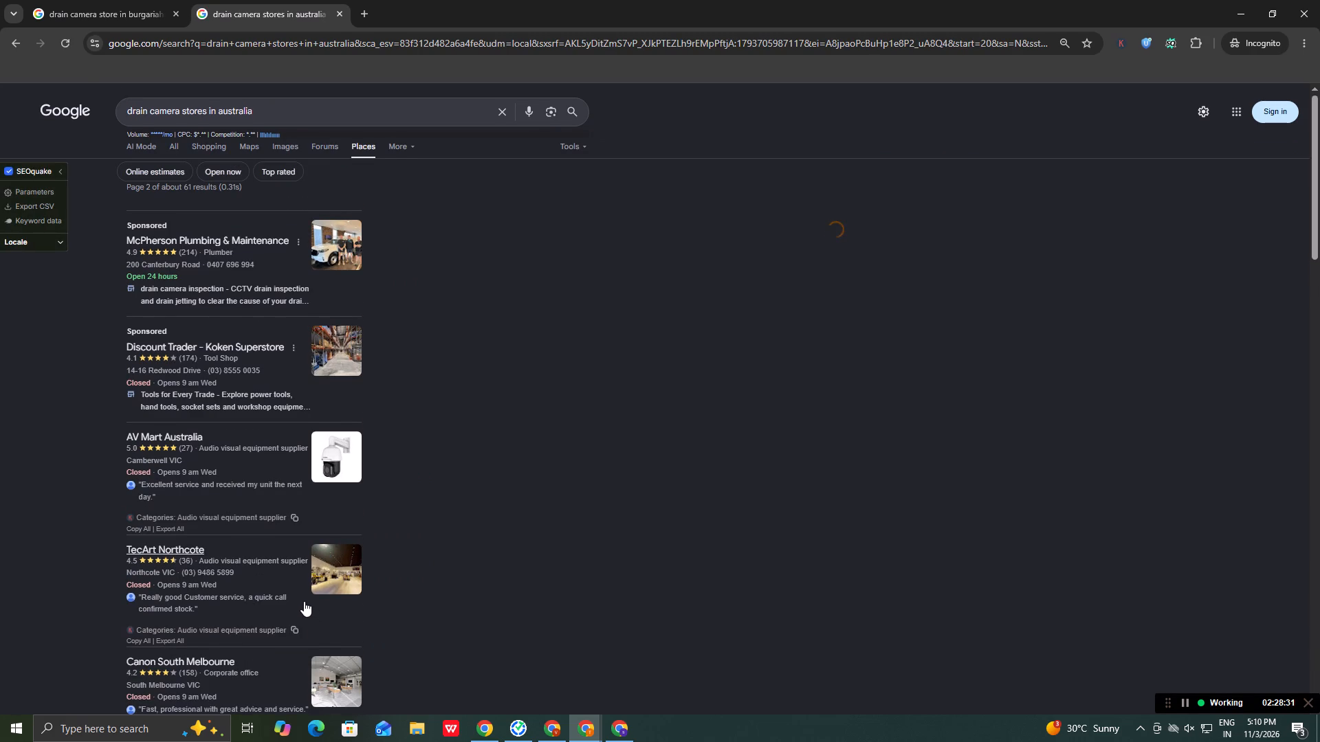
pyautogui.scroll(-3, 304, 601)
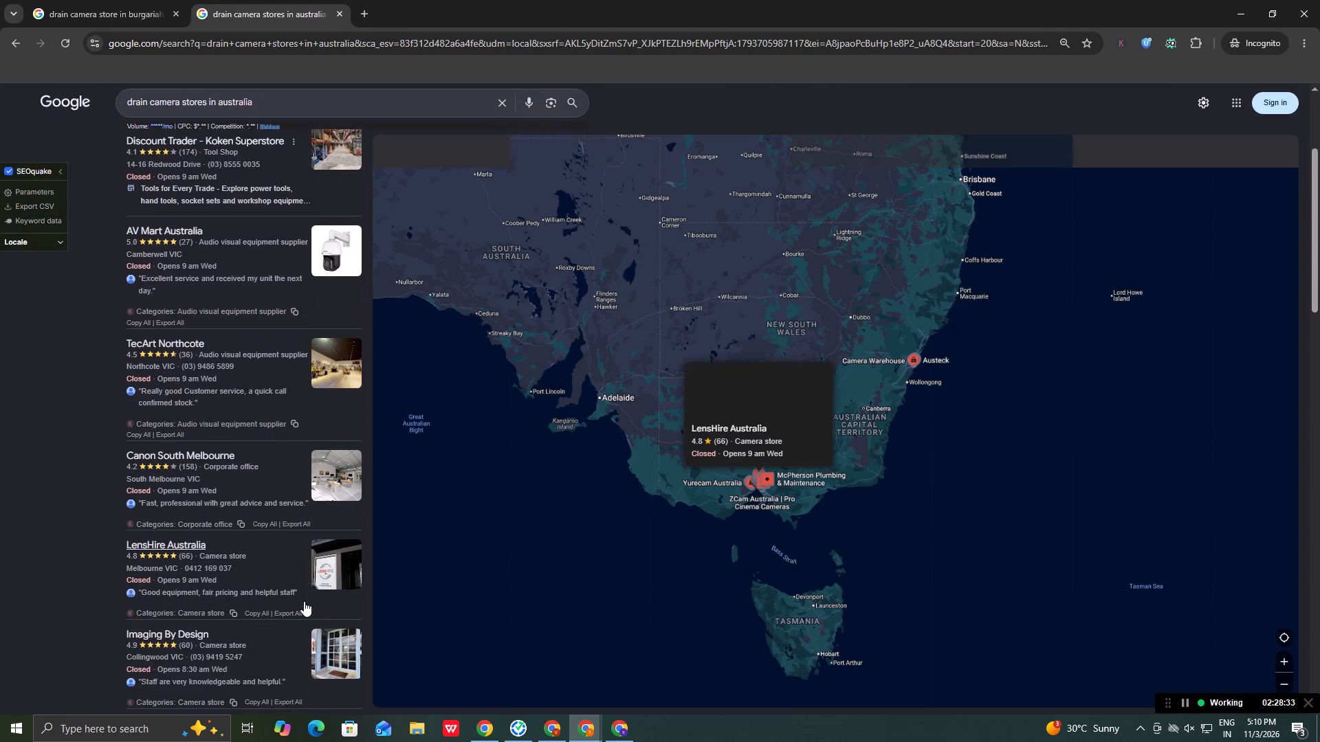
pyautogui.scroll(-9, 304, 601)
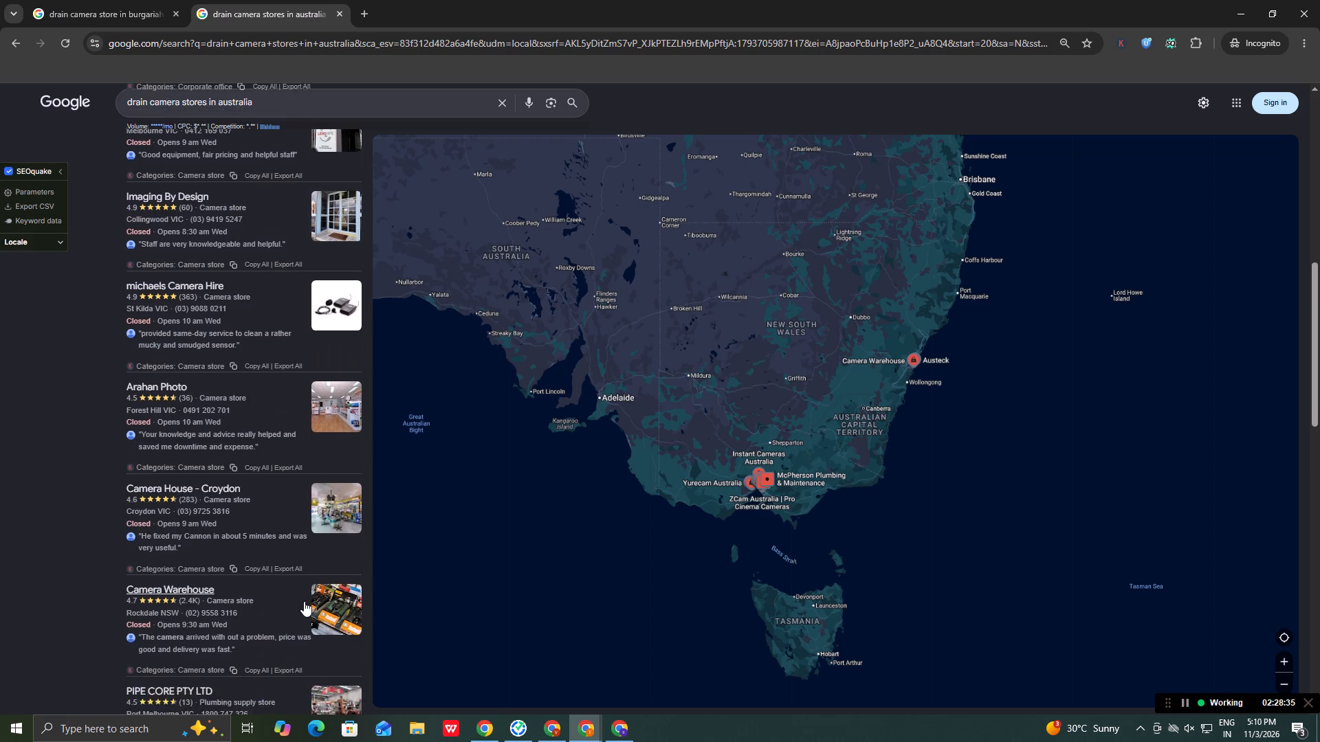
pyautogui.scroll(-8, 304, 601)
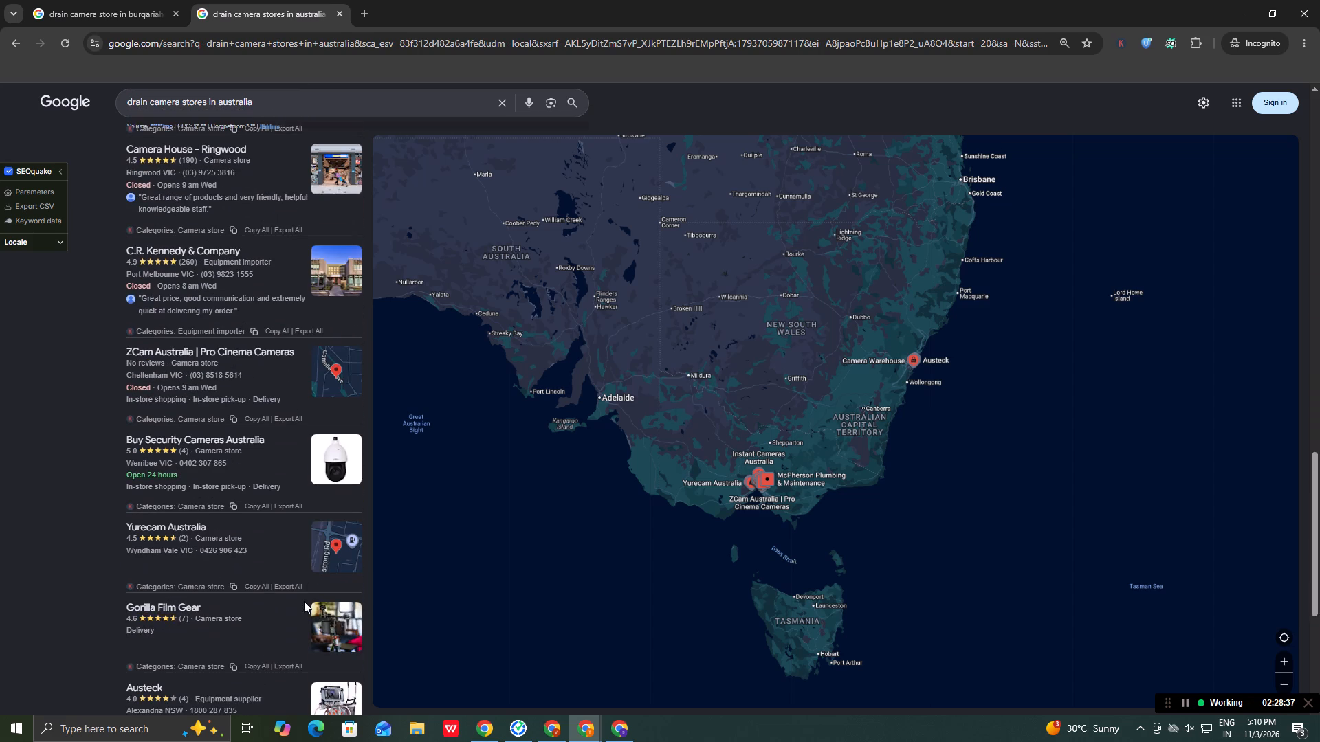
pyautogui.scroll(-8, 304, 601)
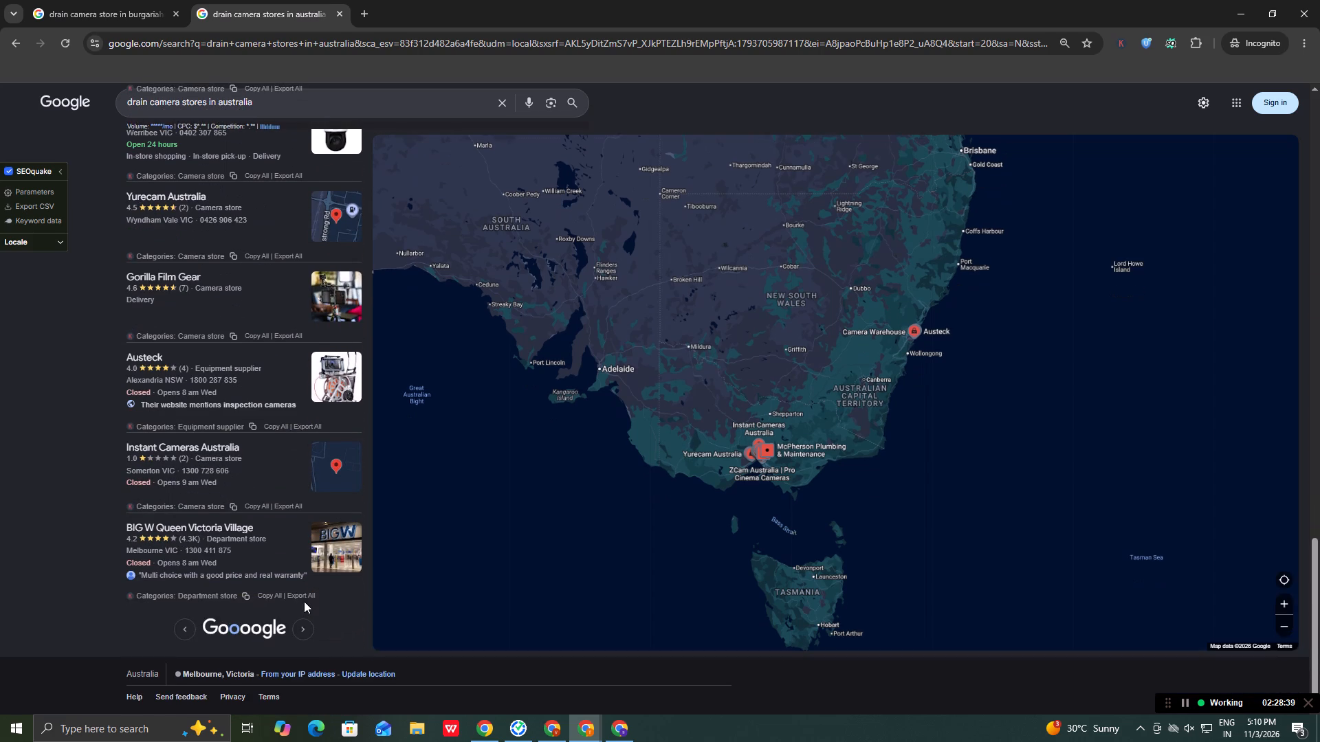
pyautogui.scroll(-1, 304, 601)
pyautogui.scroll(1, 304, 601)
pyautogui.scroll(-1, 304, 601)
# Look through the third and fourth pages of places for the Razorback Drain Pros listing.
pyautogui.click(305, 625)
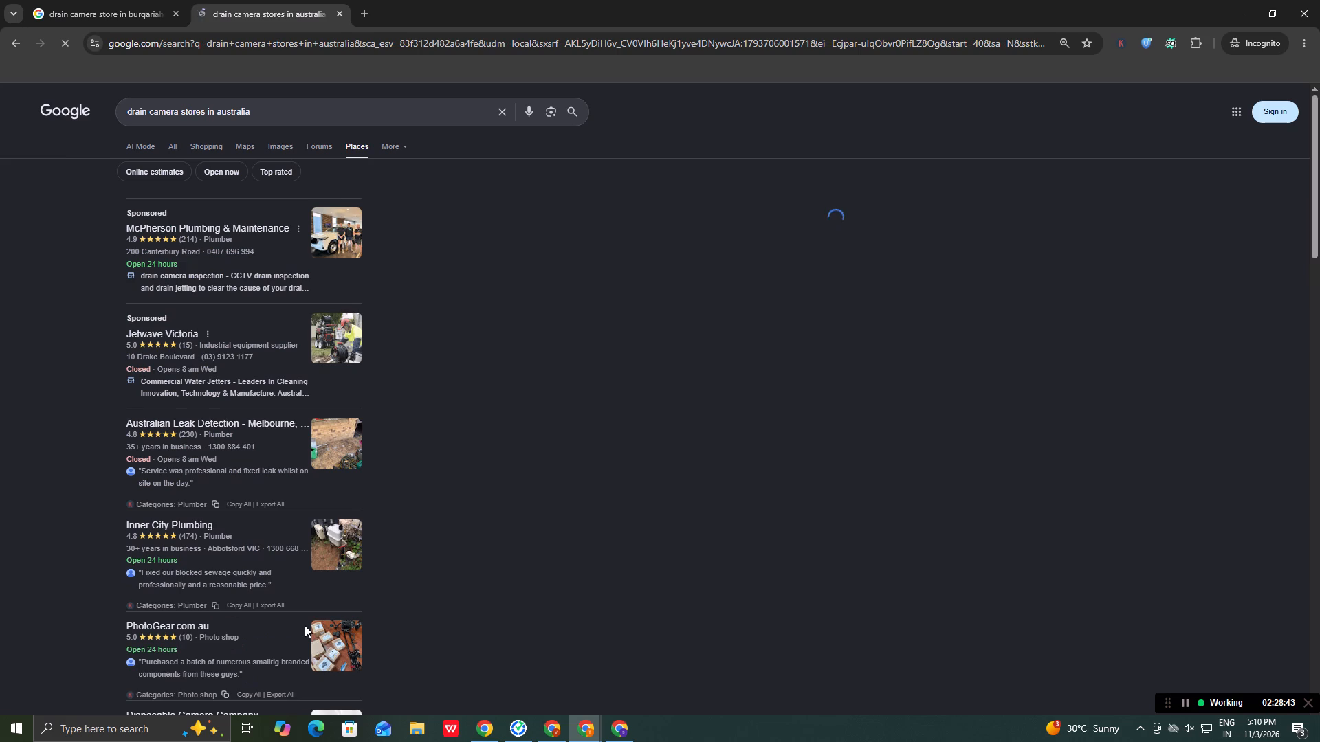
pyautogui.scroll(-6, 305, 625)
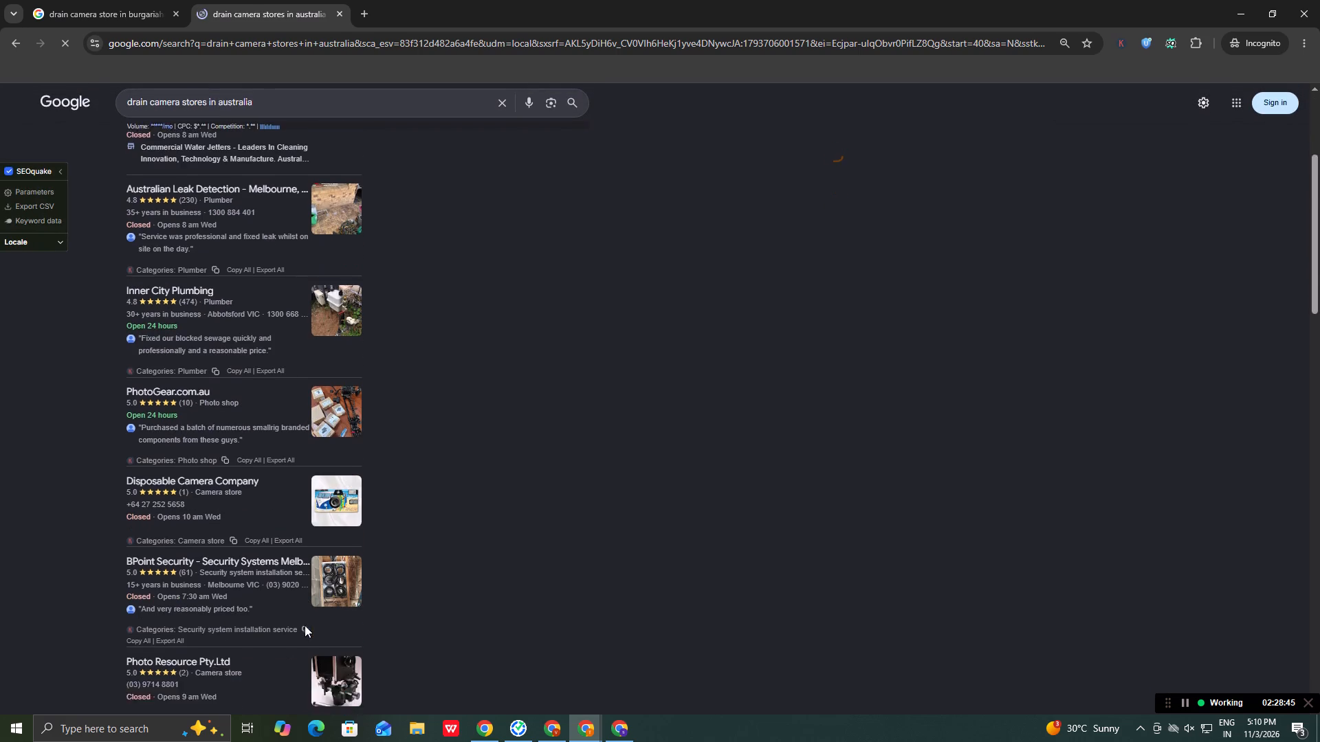
pyautogui.scroll(-11, 305, 625)
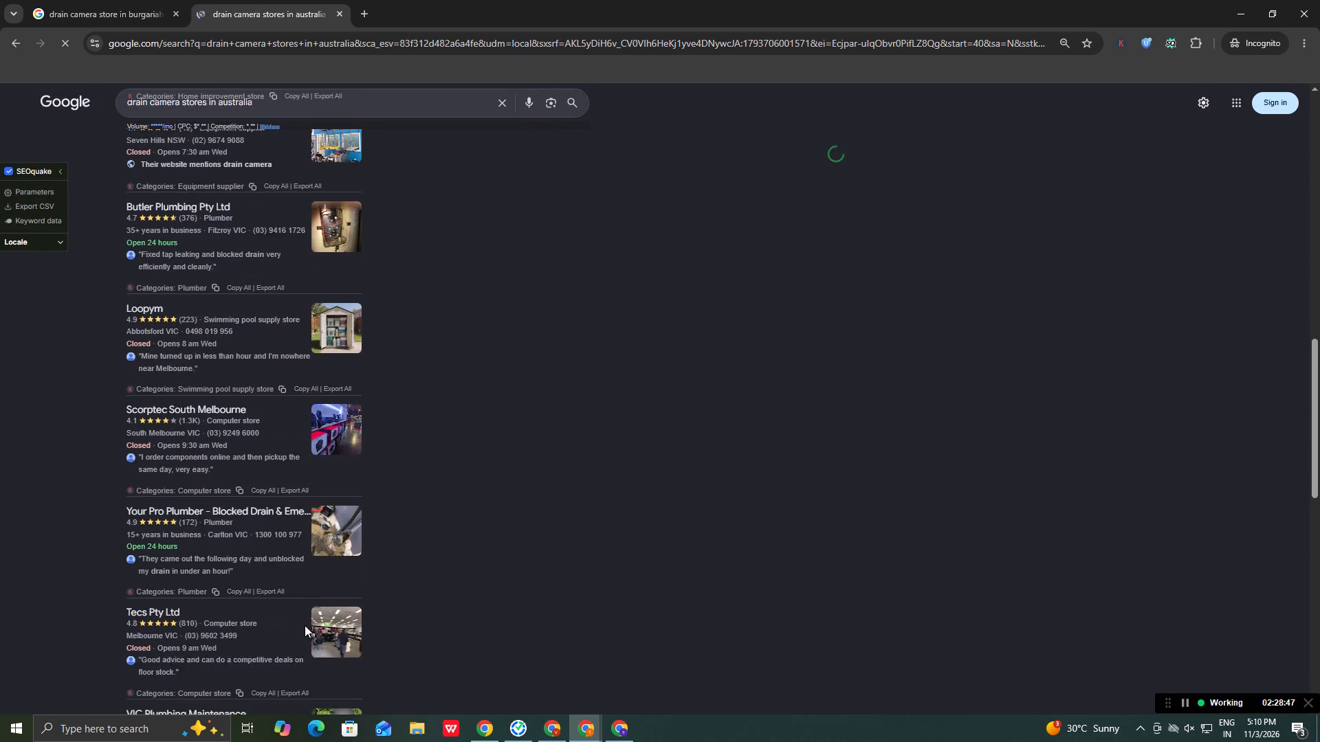
pyautogui.scroll(-8, 305, 625)
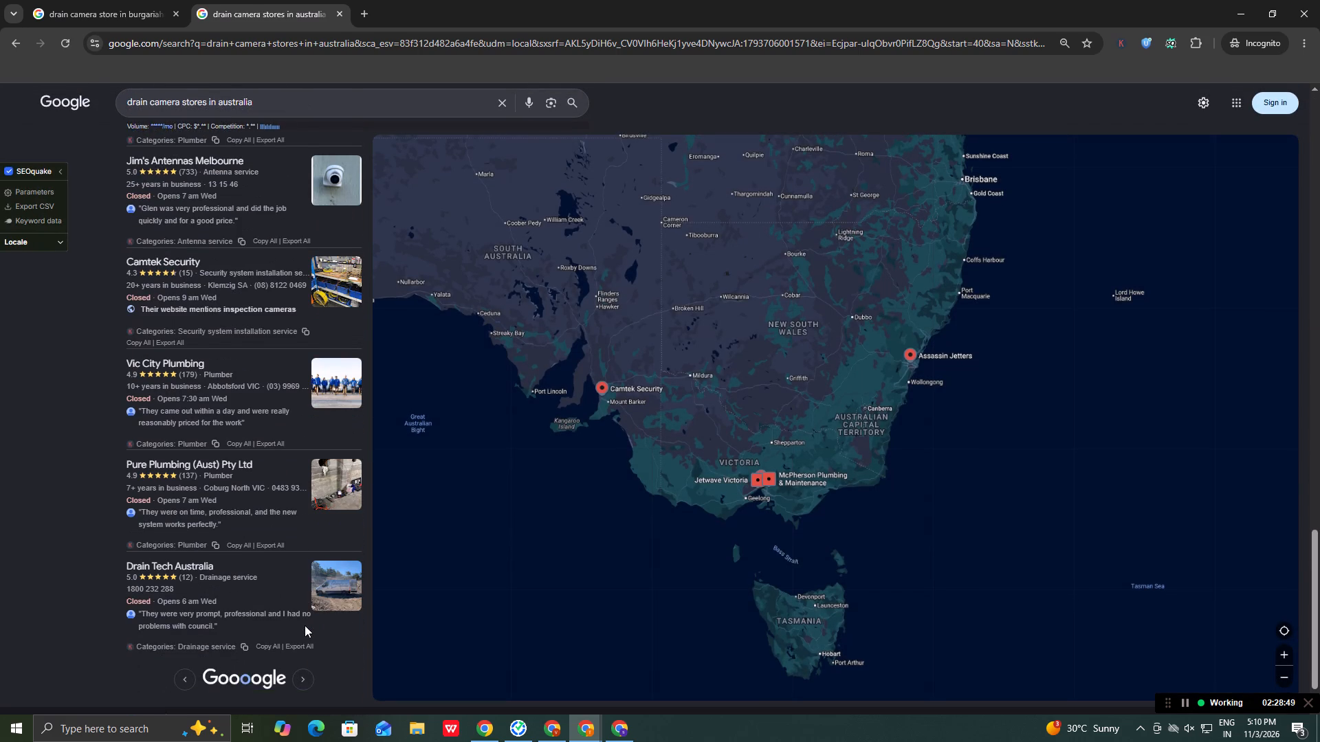
pyautogui.scroll(-3, 305, 625)
pyautogui.click(307, 623)
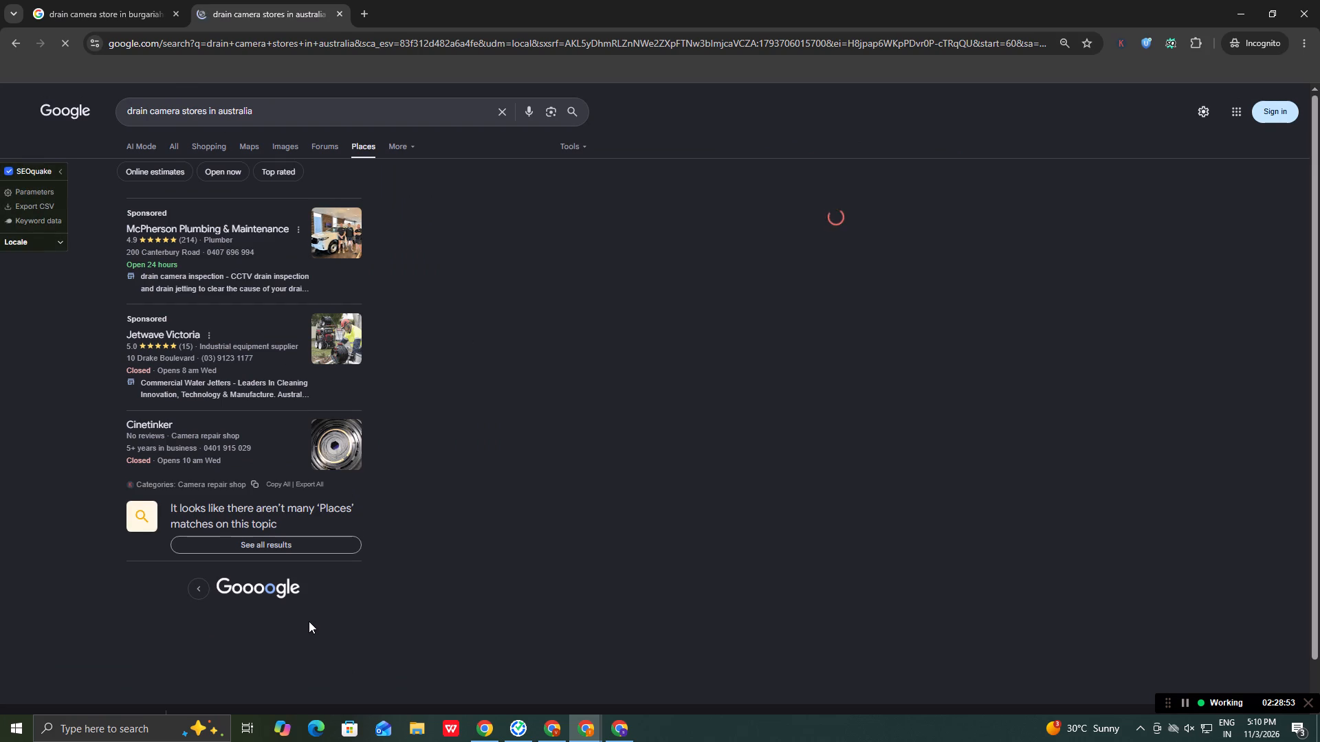
# Return to all search results and open the sponsored "Razorback Drain AU | Discover Camera Offers Today" ad.
pyautogui.click(281, 548)
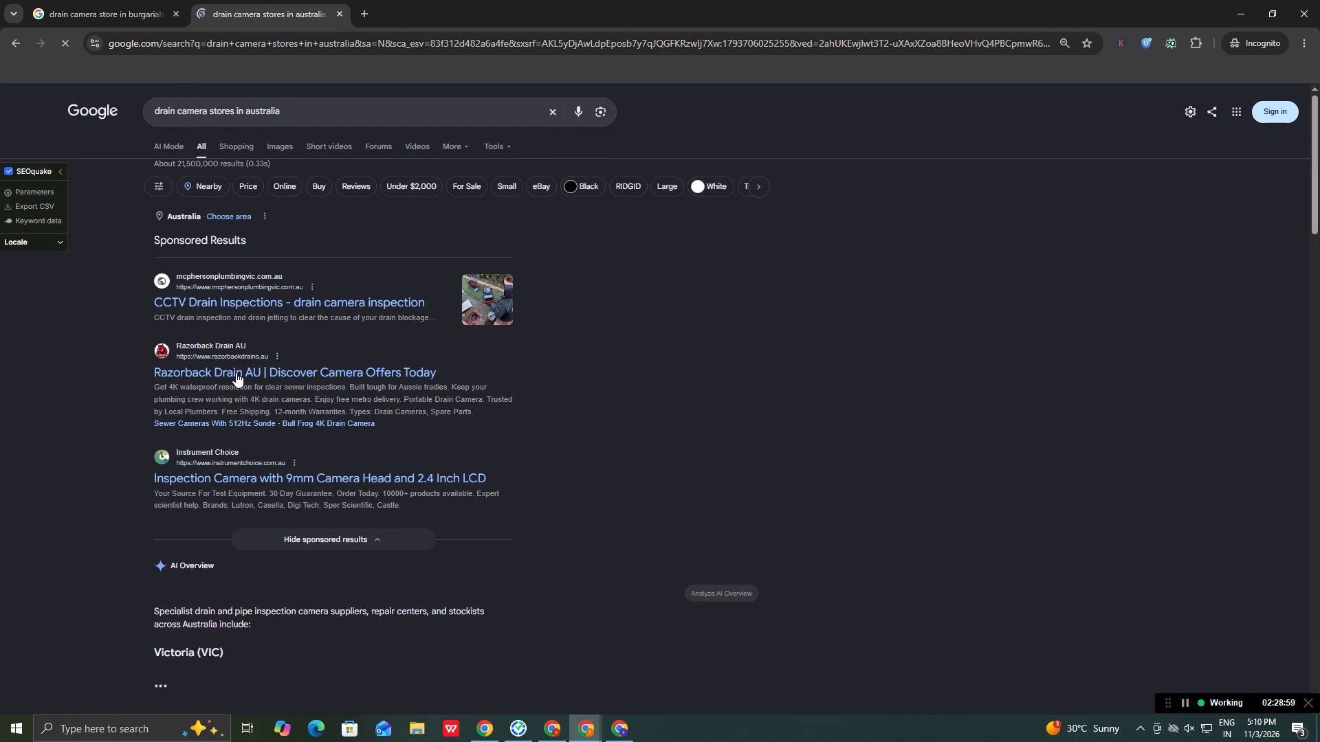
pyautogui.click(175, 370)
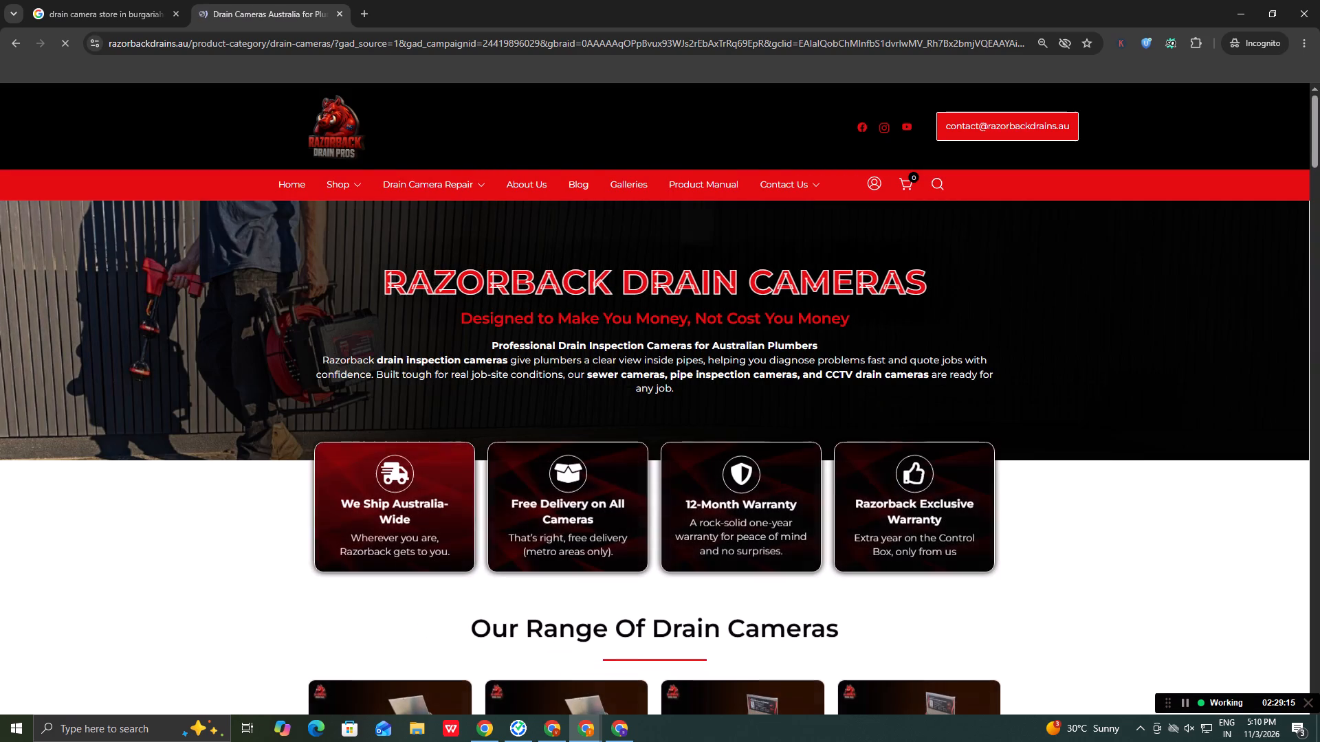
# Activate the call link on the phone number in the footer of Razorback's drain cameras page and dismiss any resulting prompt.
pyautogui.scroll(-1, 525, 547)
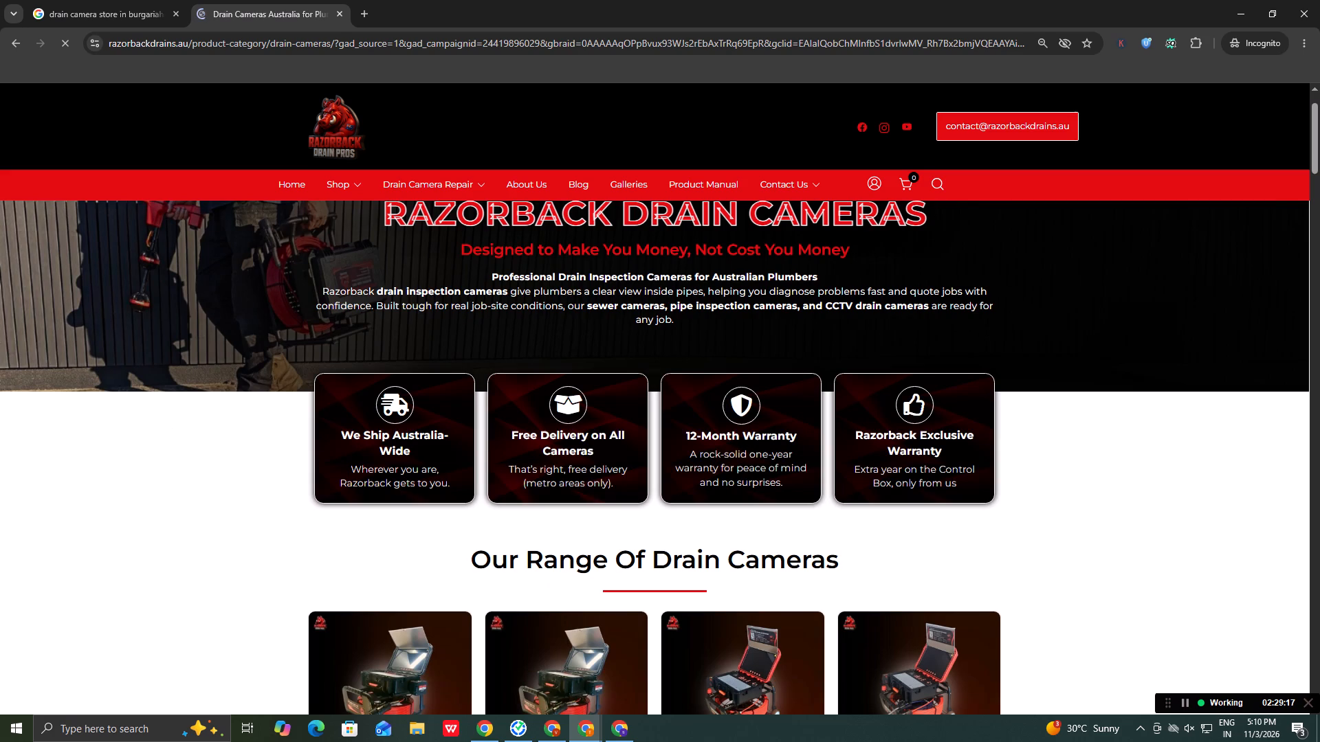
pyautogui.scroll(-8, 761, 271)
pyautogui.scroll(-12, 772, 411)
pyautogui.scroll(1, 772, 411)
pyautogui.scroll(-1, 772, 411)
pyautogui.scroll(1, 772, 411)
pyautogui.scroll(-8, 772, 411)
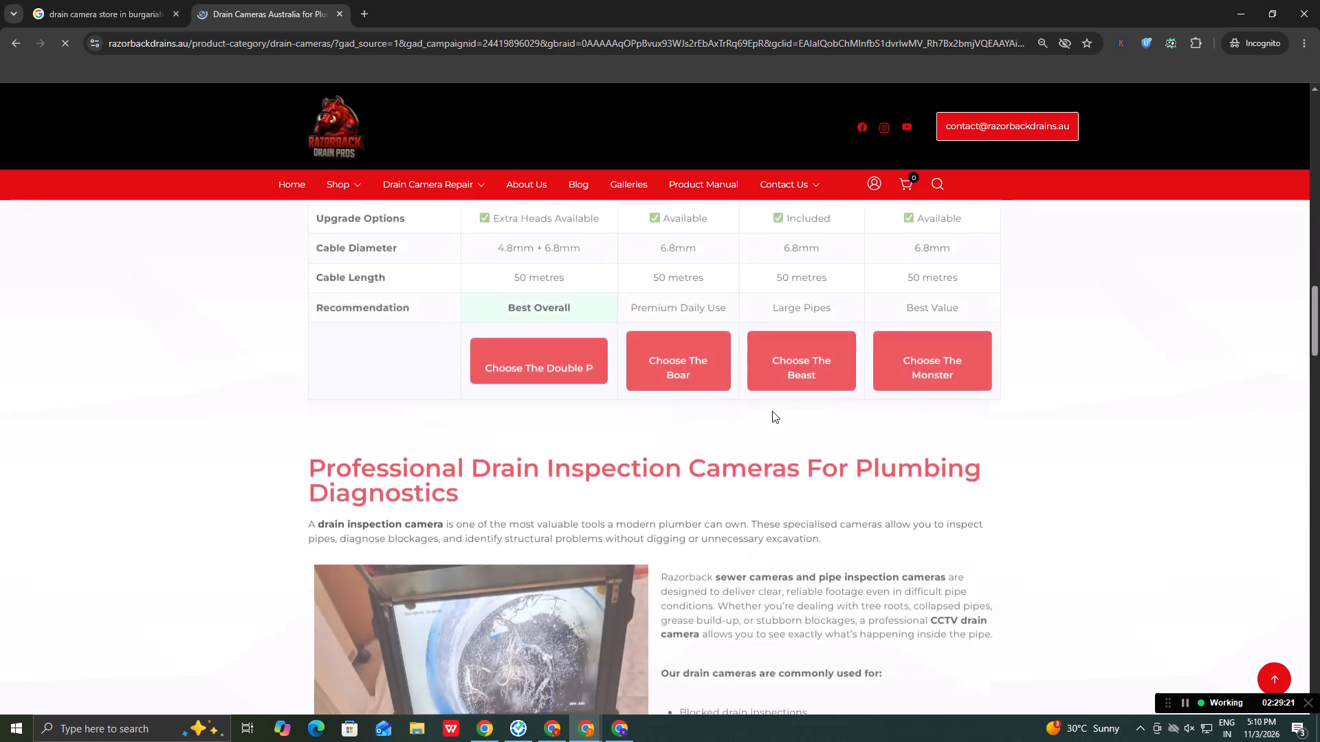
pyautogui.scroll(-4, 772, 411)
pyautogui.scroll(1, 772, 411)
pyautogui.scroll(-5, 772, 411)
pyautogui.scroll(1, 772, 411)
pyautogui.scroll(-7, 772, 411)
pyautogui.scroll(1, 772, 411)
pyautogui.scroll(-3, 772, 411)
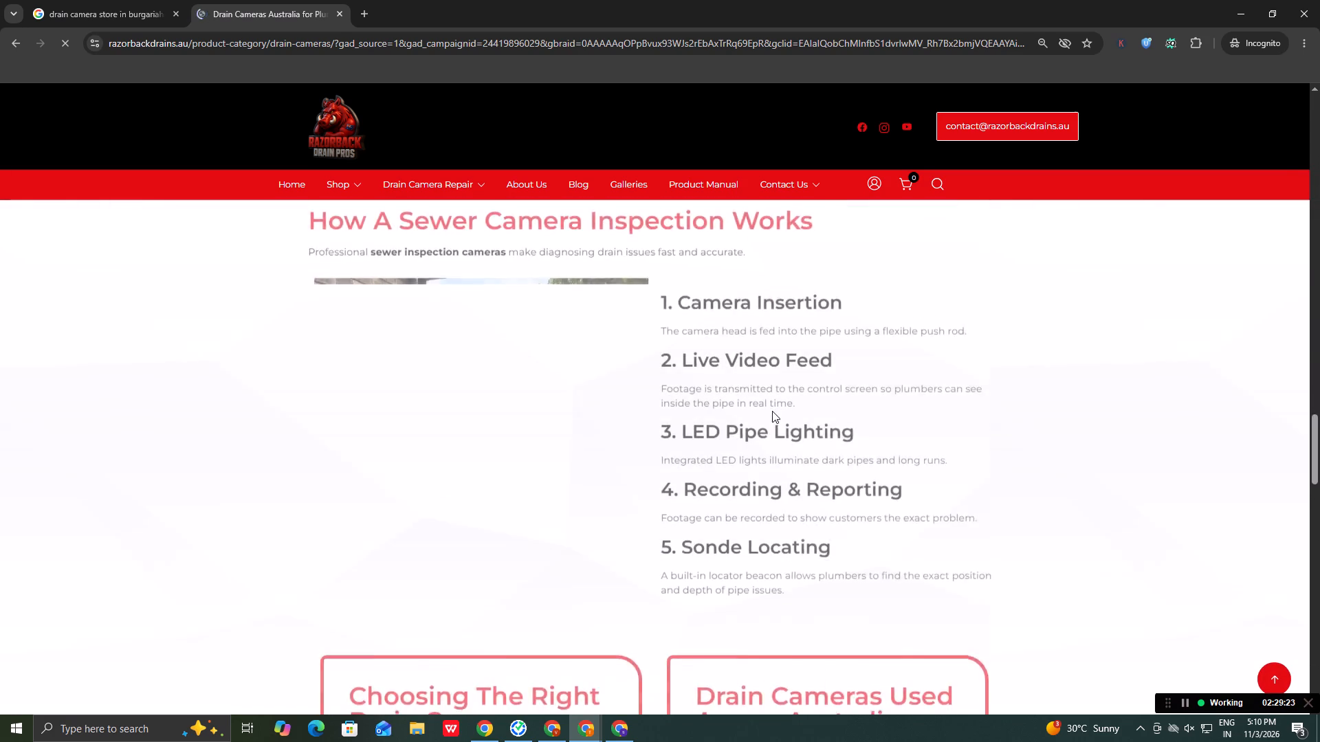
pyautogui.scroll(1, 772, 411)
pyautogui.scroll(-15, 772, 411)
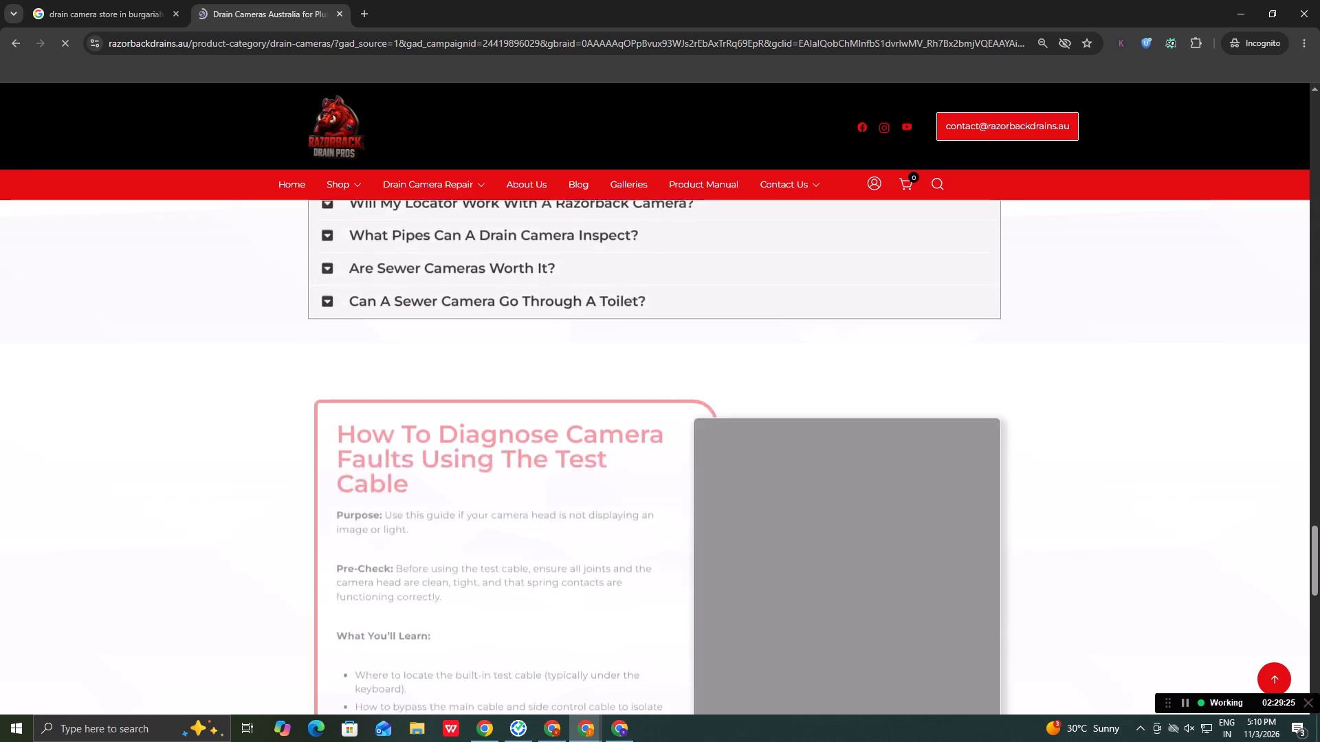
pyautogui.scroll(-7, 772, 411)
pyautogui.scroll(1, 772, 411)
pyautogui.scroll(-7, 772, 411)
pyautogui.scroll(1, 772, 411)
pyautogui.scroll(-1, 772, 411)
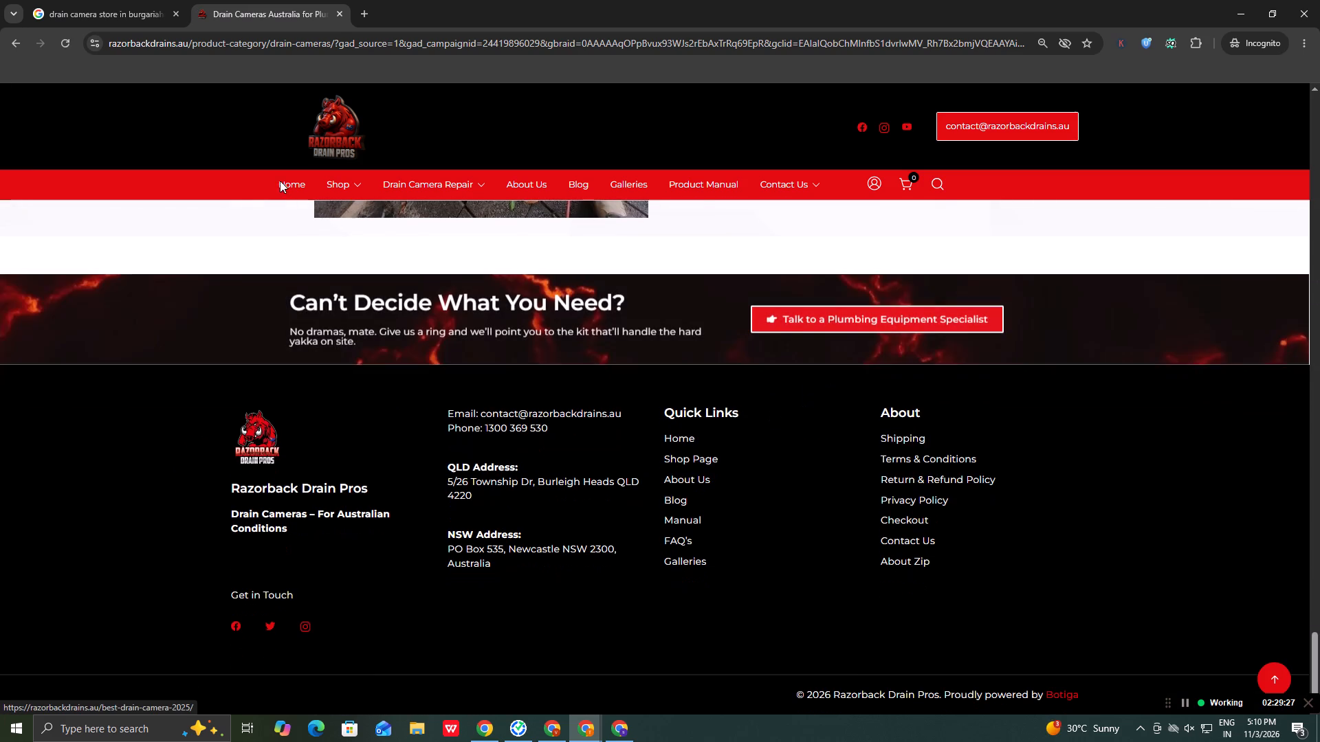
pyautogui.click(510, 431)
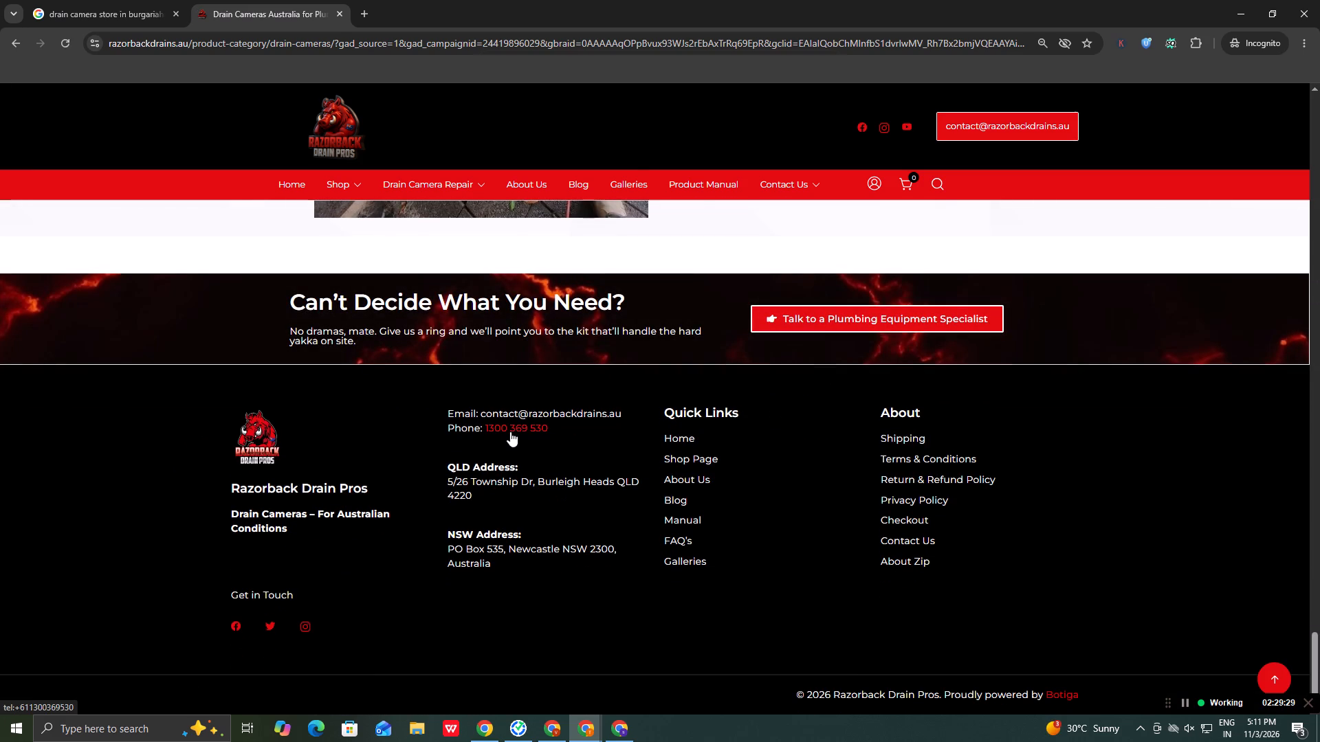
pyautogui.click(745, 173)
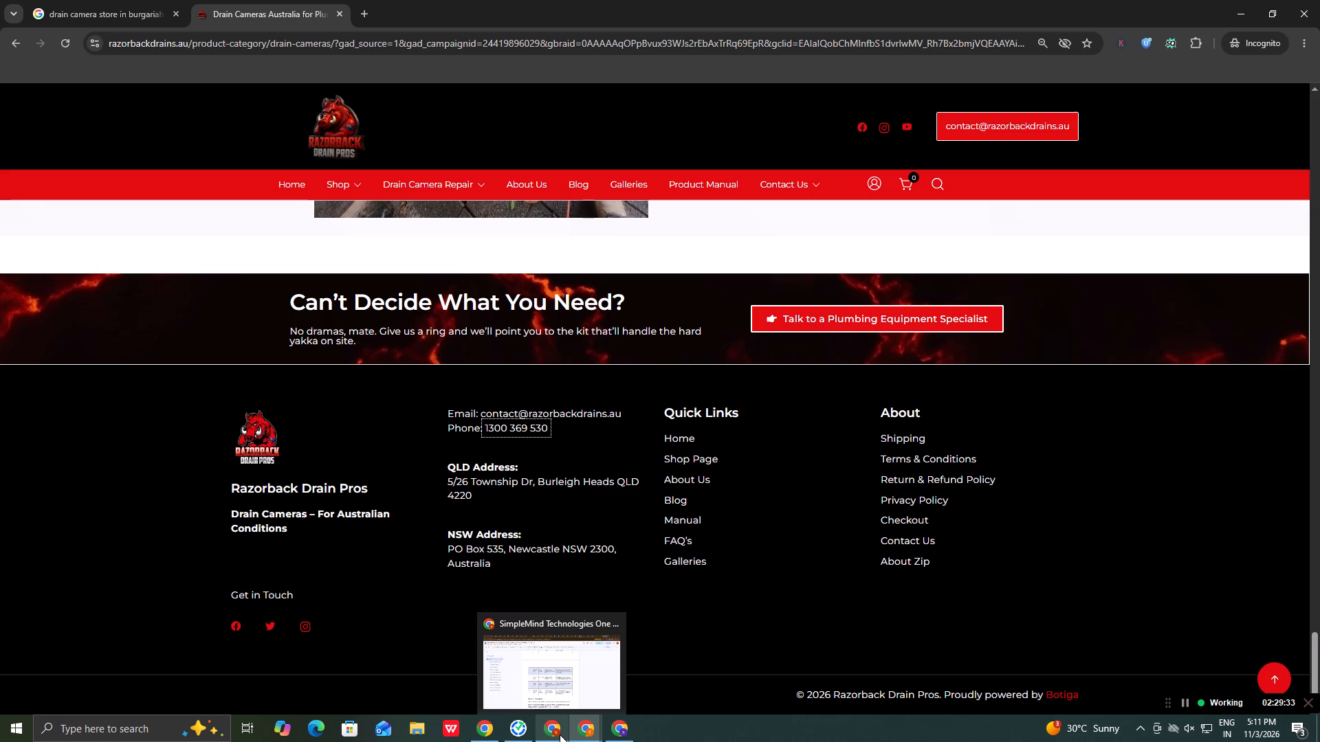
# Switch to the Google Ads window showing Razorback's Conversion actions.
pyautogui.click(620, 695)
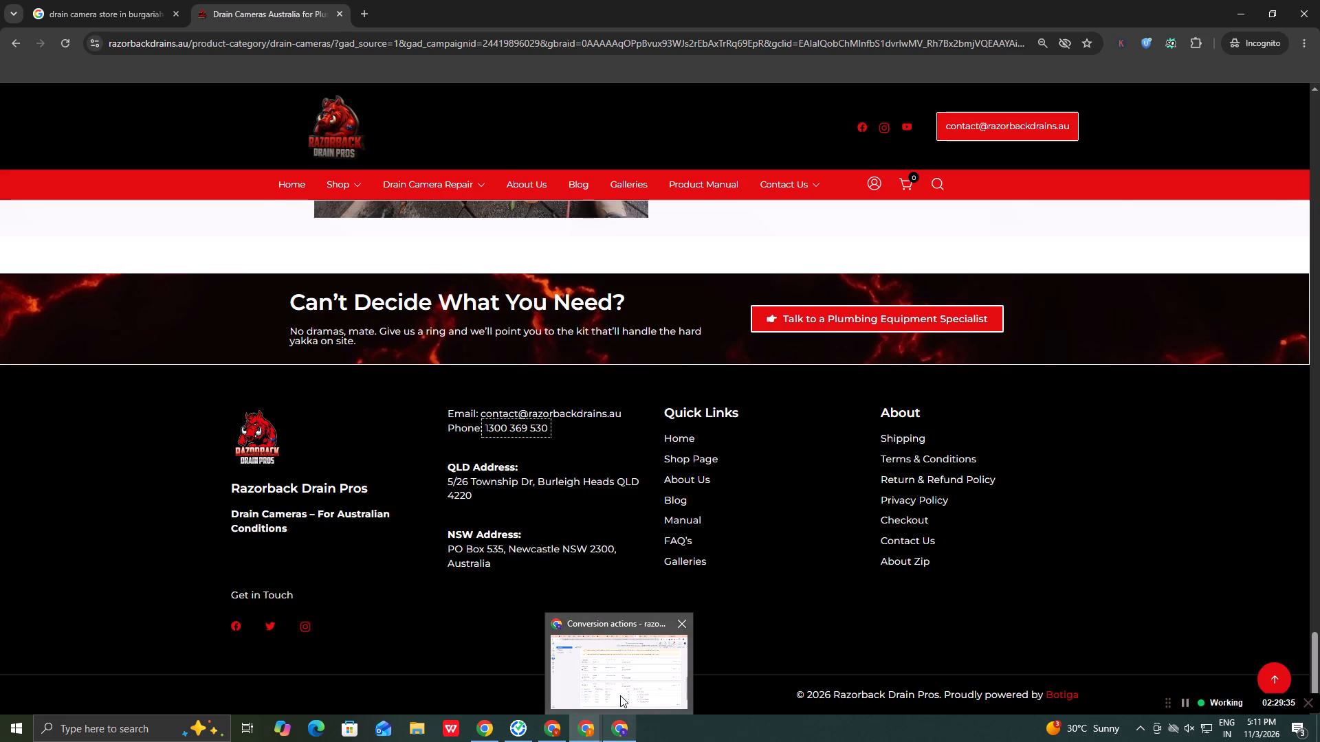
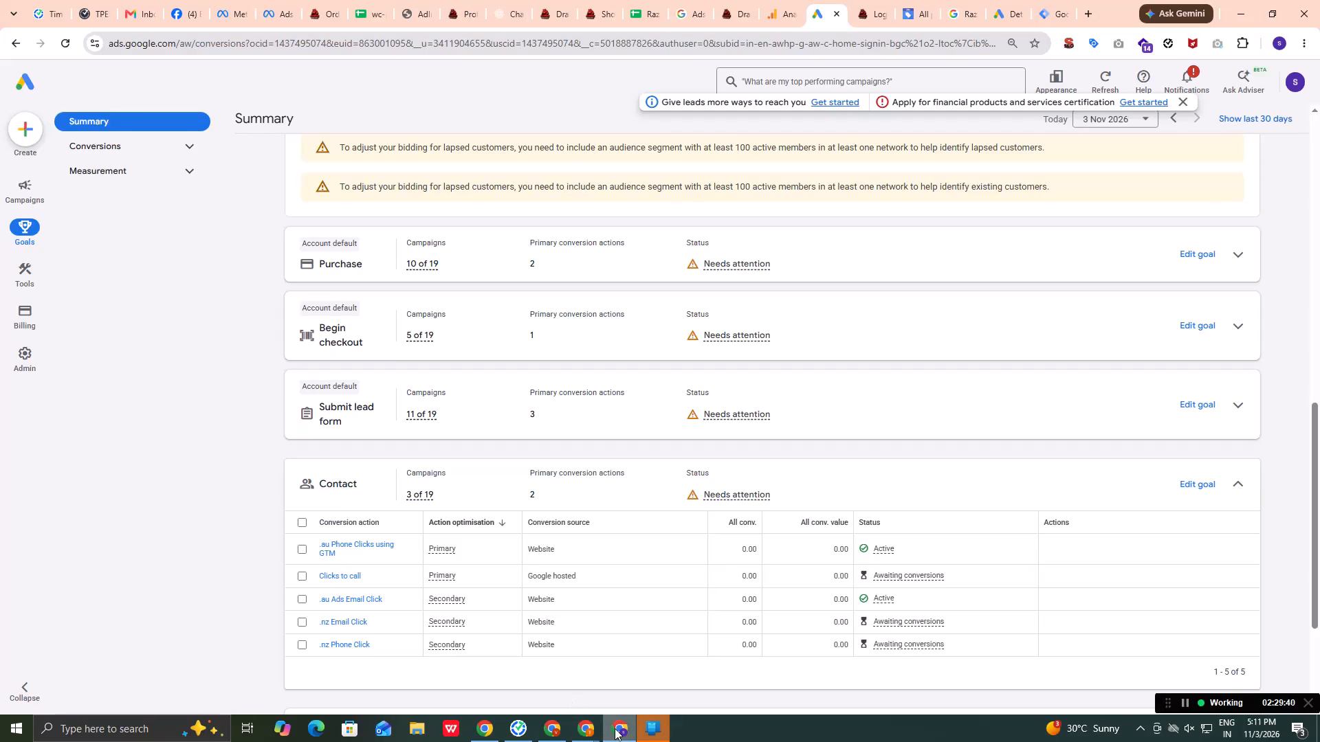
# Return to Razorback's drain cameras page in the incognito window and activate the contact email link in the footer.
pyautogui.click(615, 728)
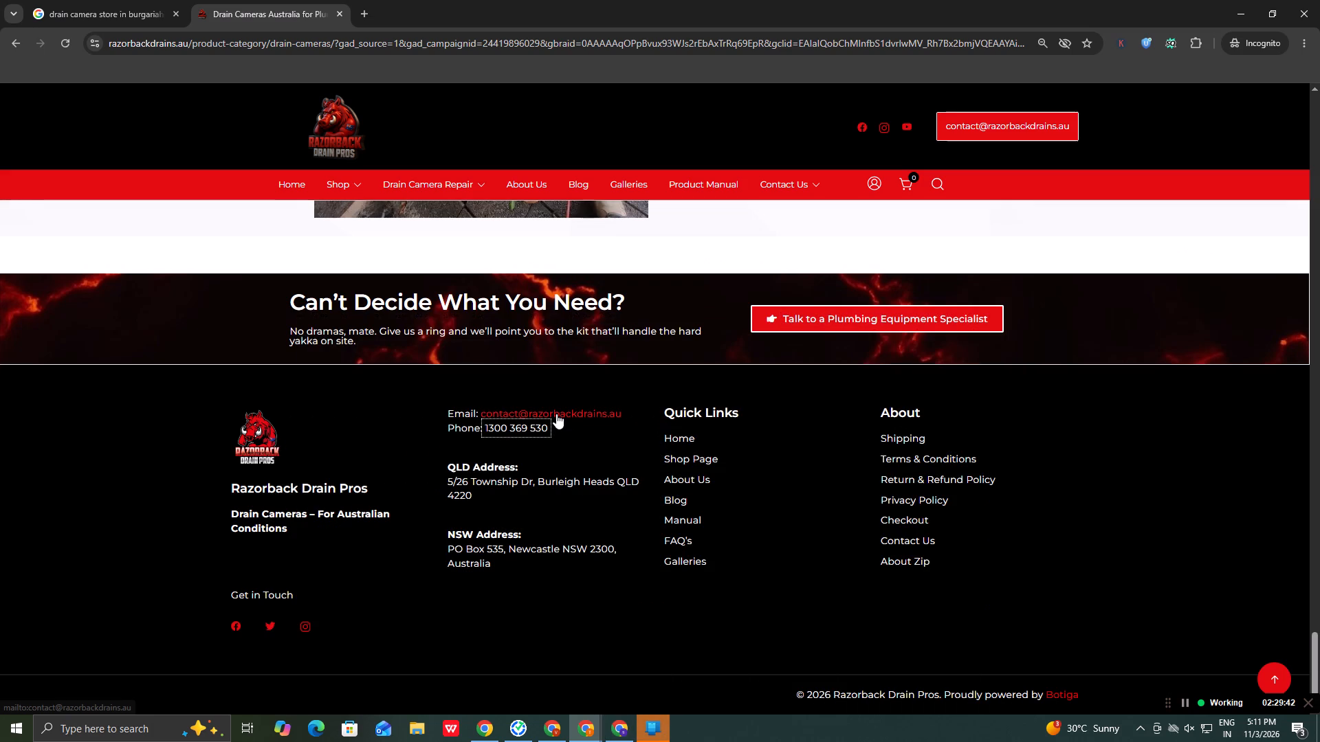
pyautogui.click(556, 414)
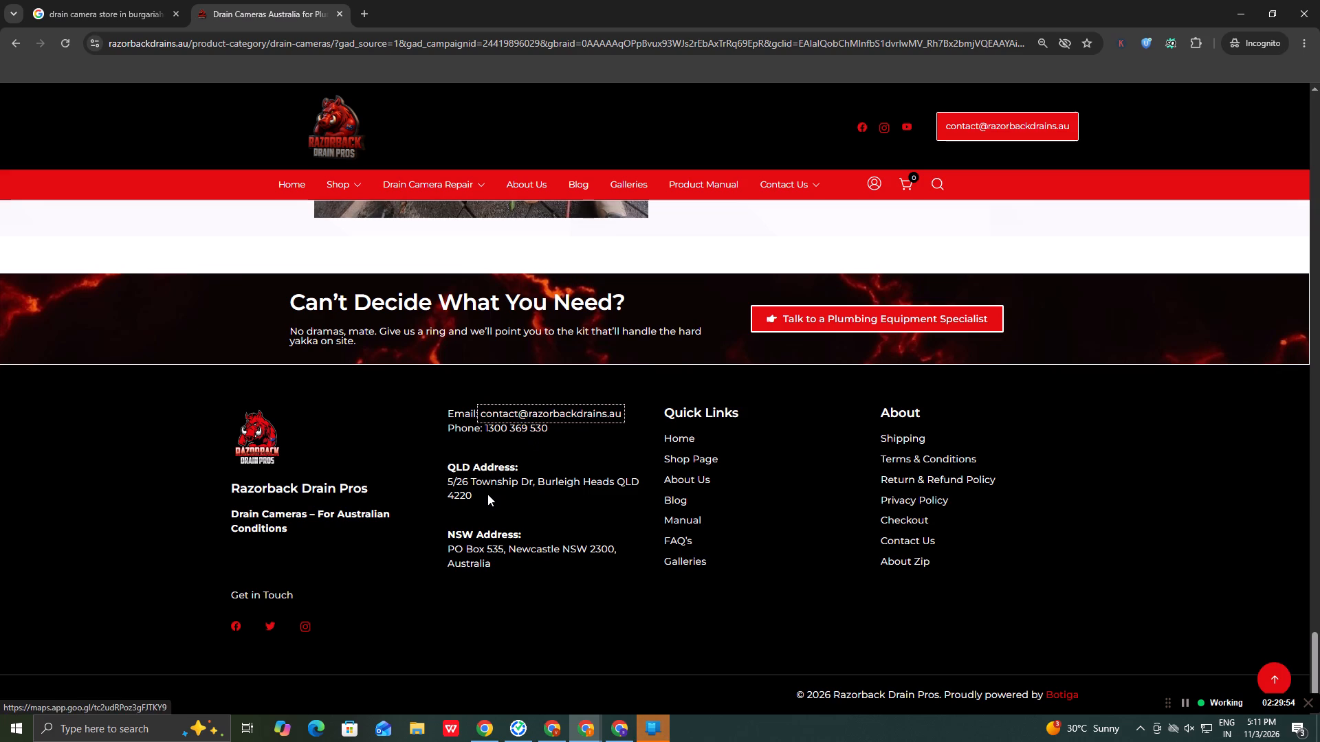
pyautogui.scroll(16, 487, 494)
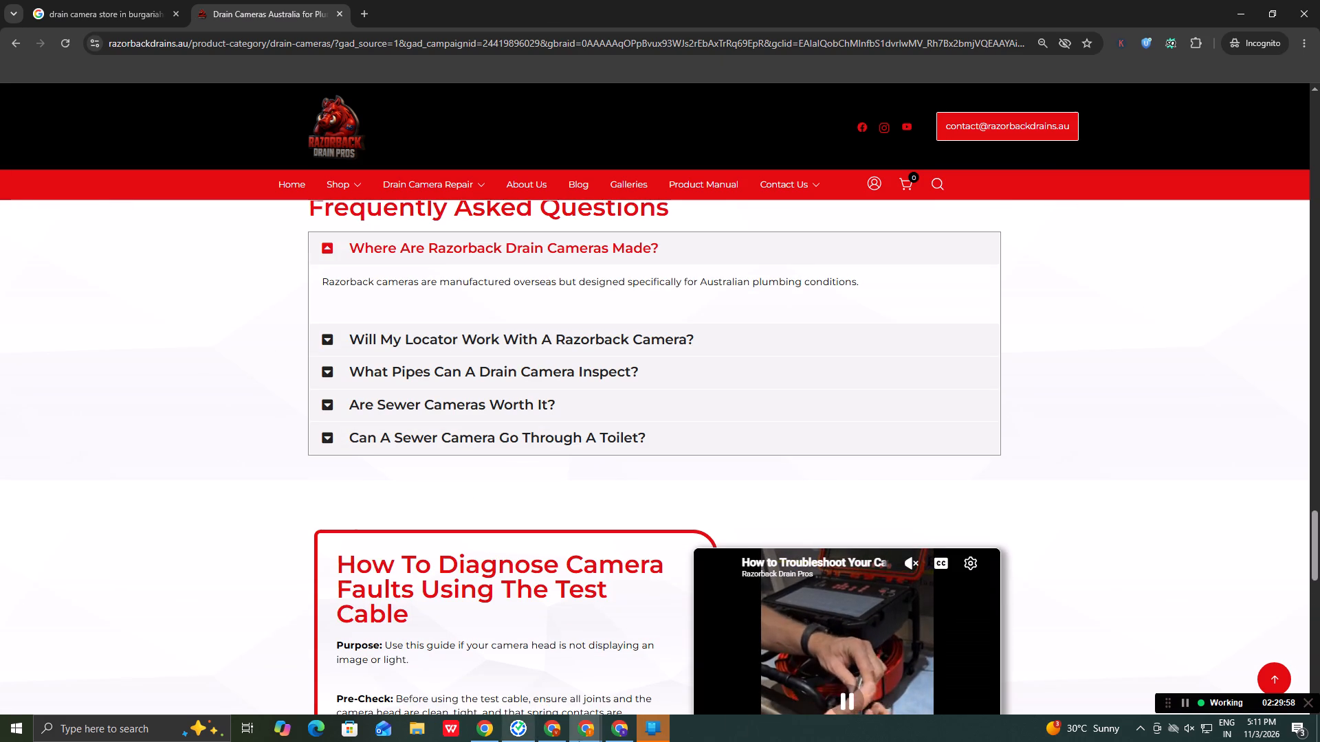
# Switch back to the Google Ads window and reload the conversion goals summary.
pyautogui.click(626, 732)
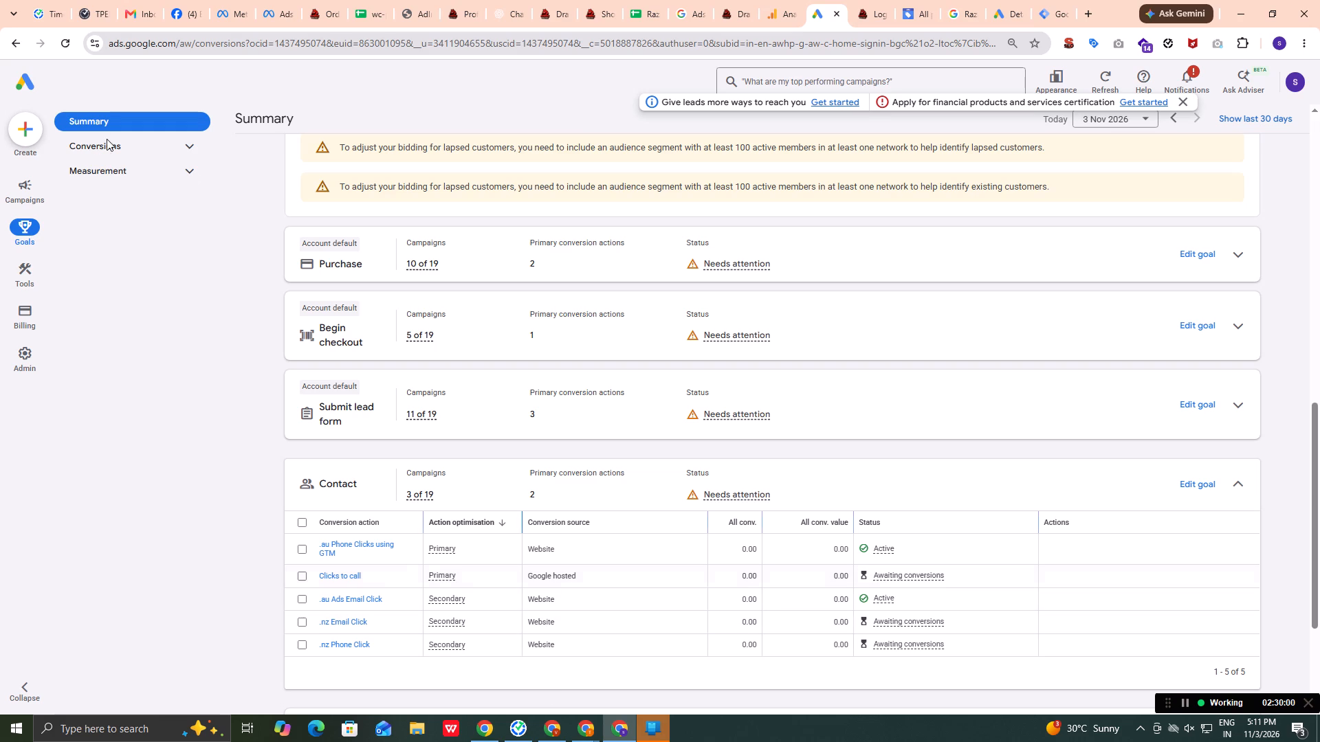
pyautogui.click(57, 36)
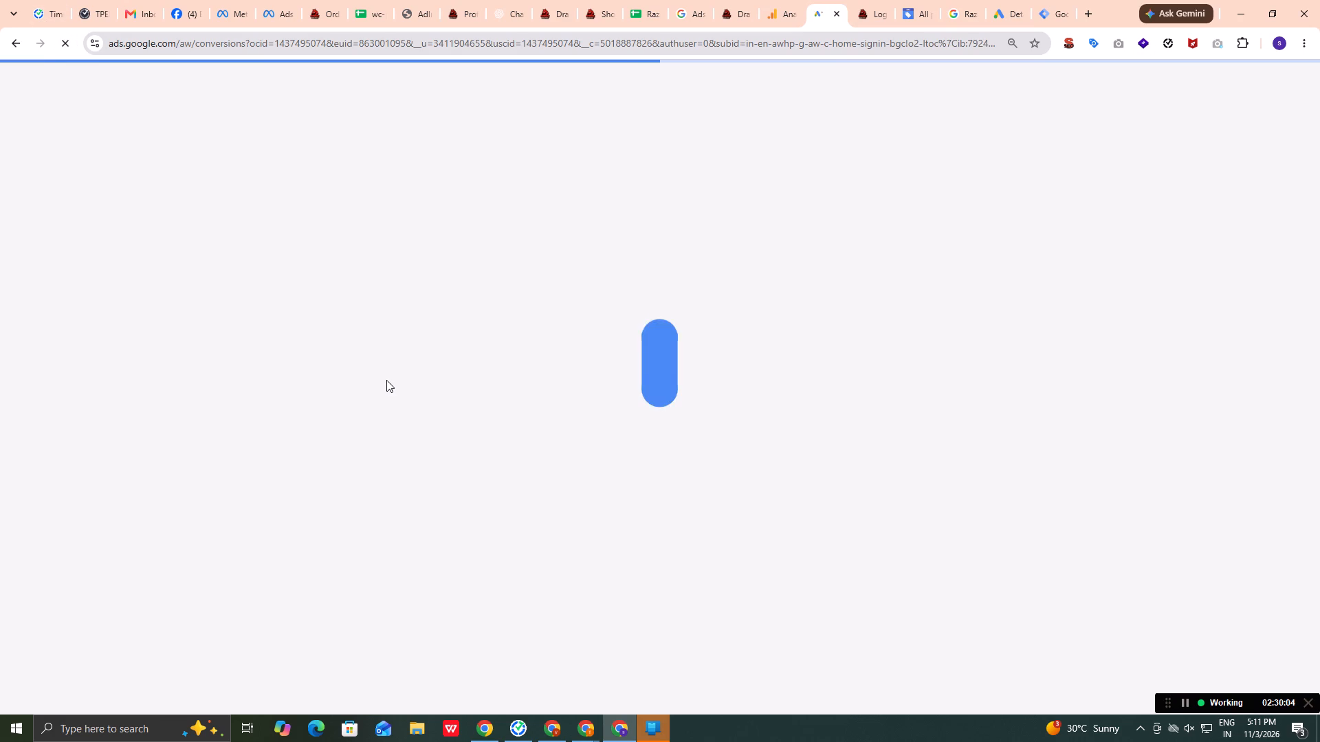
# From the Clicks to call conversion page, open the campaigns table for the "AU Local store visits and promotions-Performance Max-2026" campaign.
pyautogui.click(1007, 10)
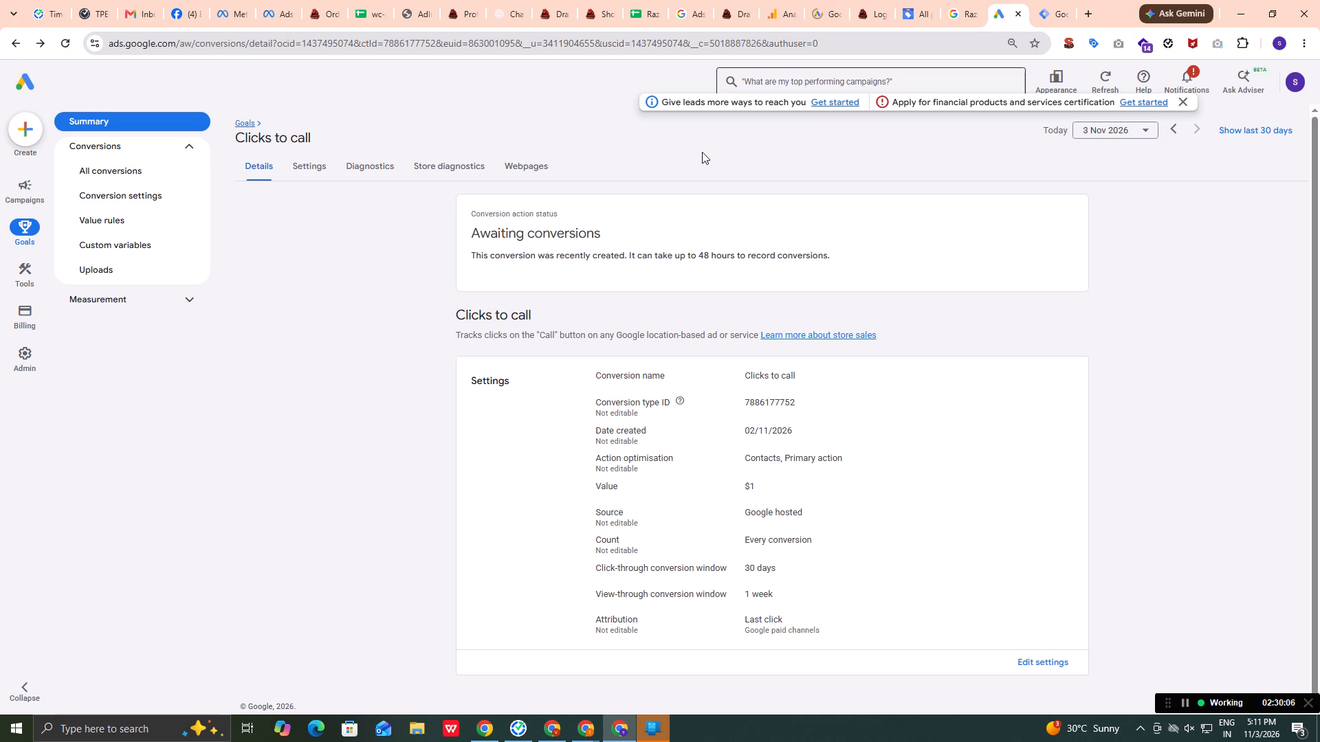
pyautogui.click(31, 190)
pyautogui.click(124, 199)
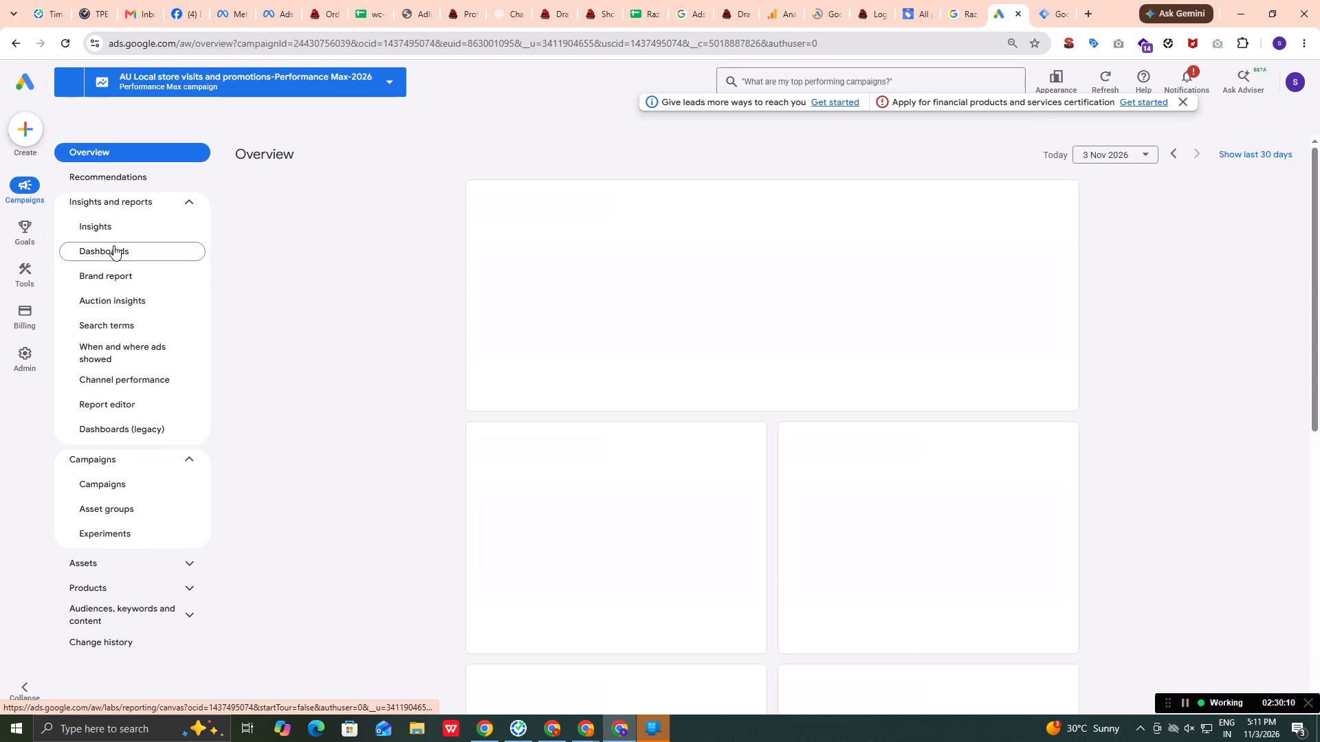
pyautogui.click(102, 477)
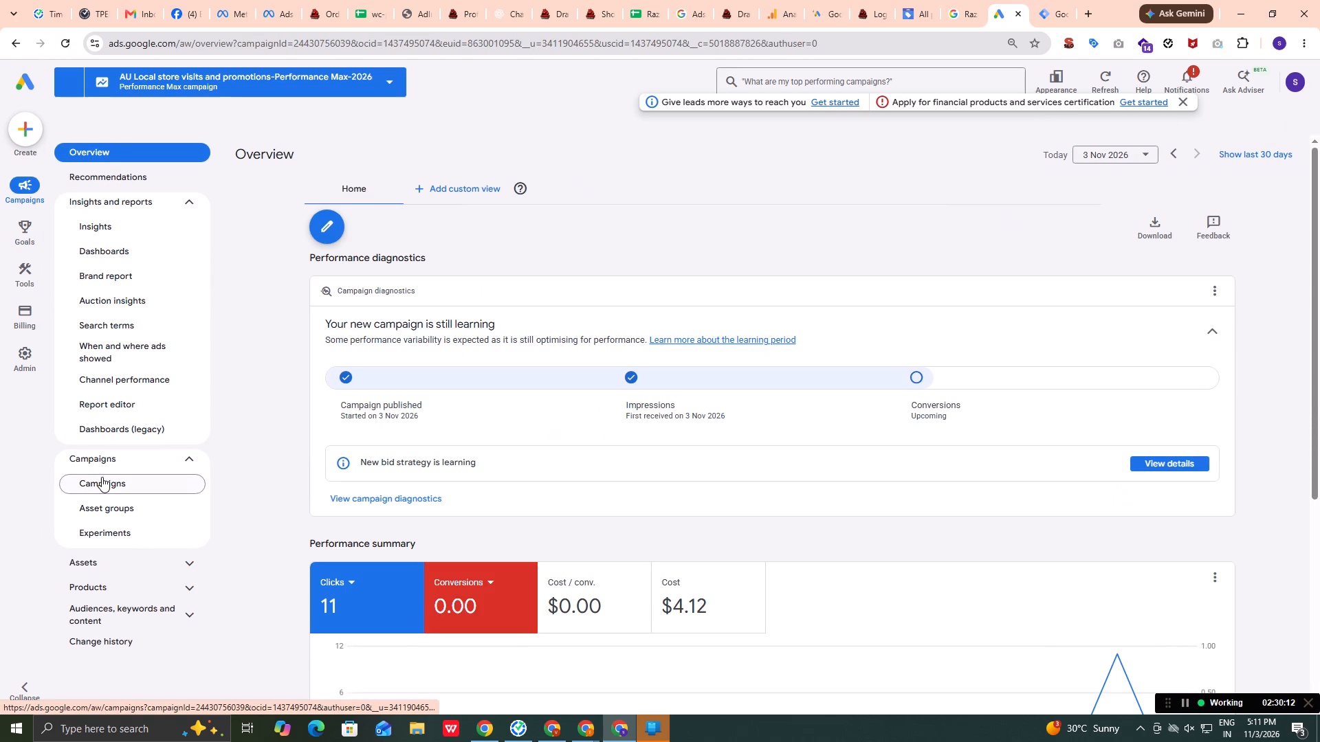
pyautogui.scroll(-4, 800, 440)
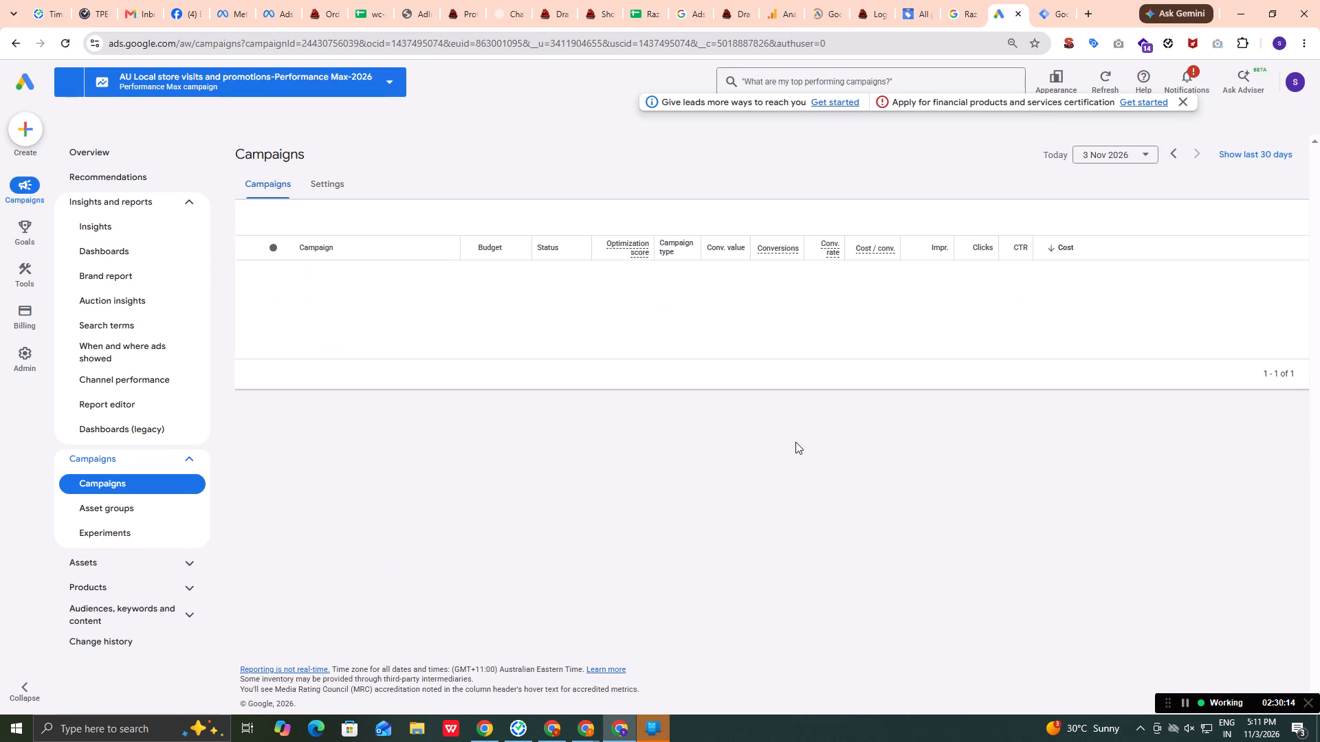
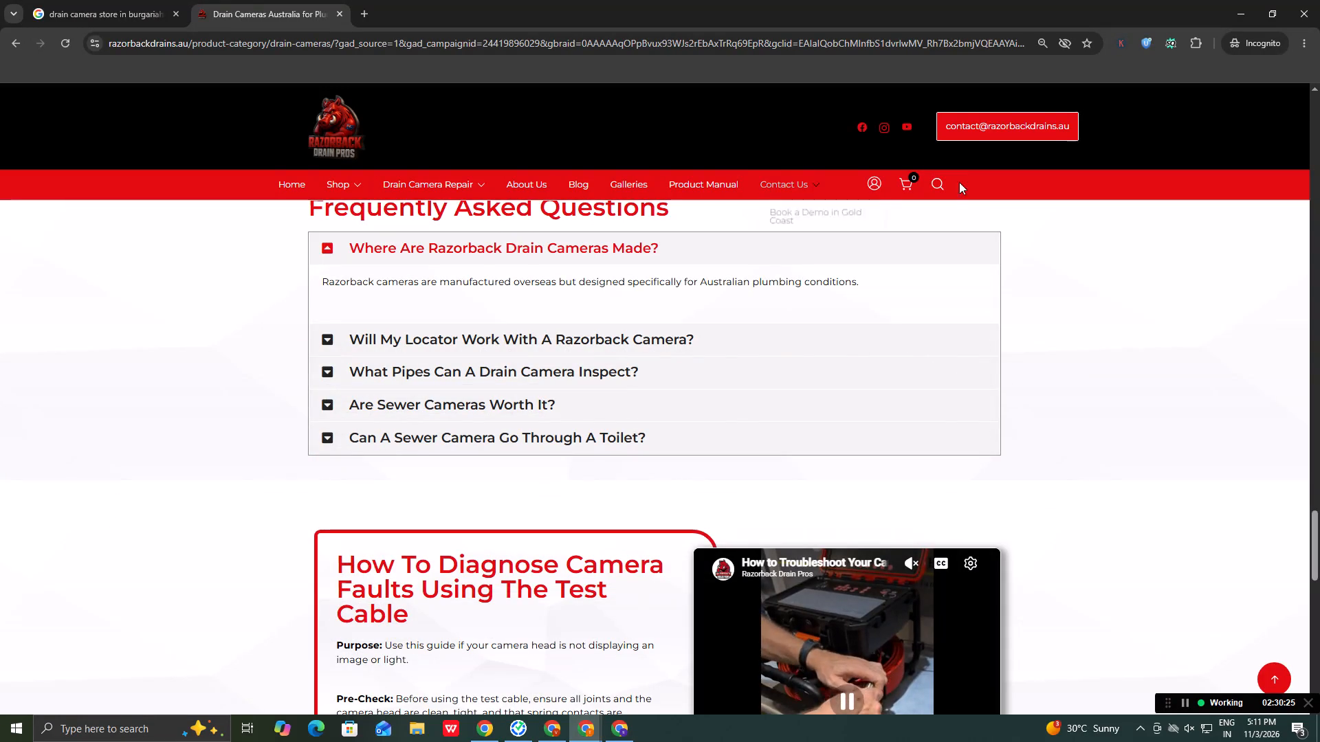
# Open the My Account page on Razorback's site in the incognito window.
pyautogui.click(872, 180)
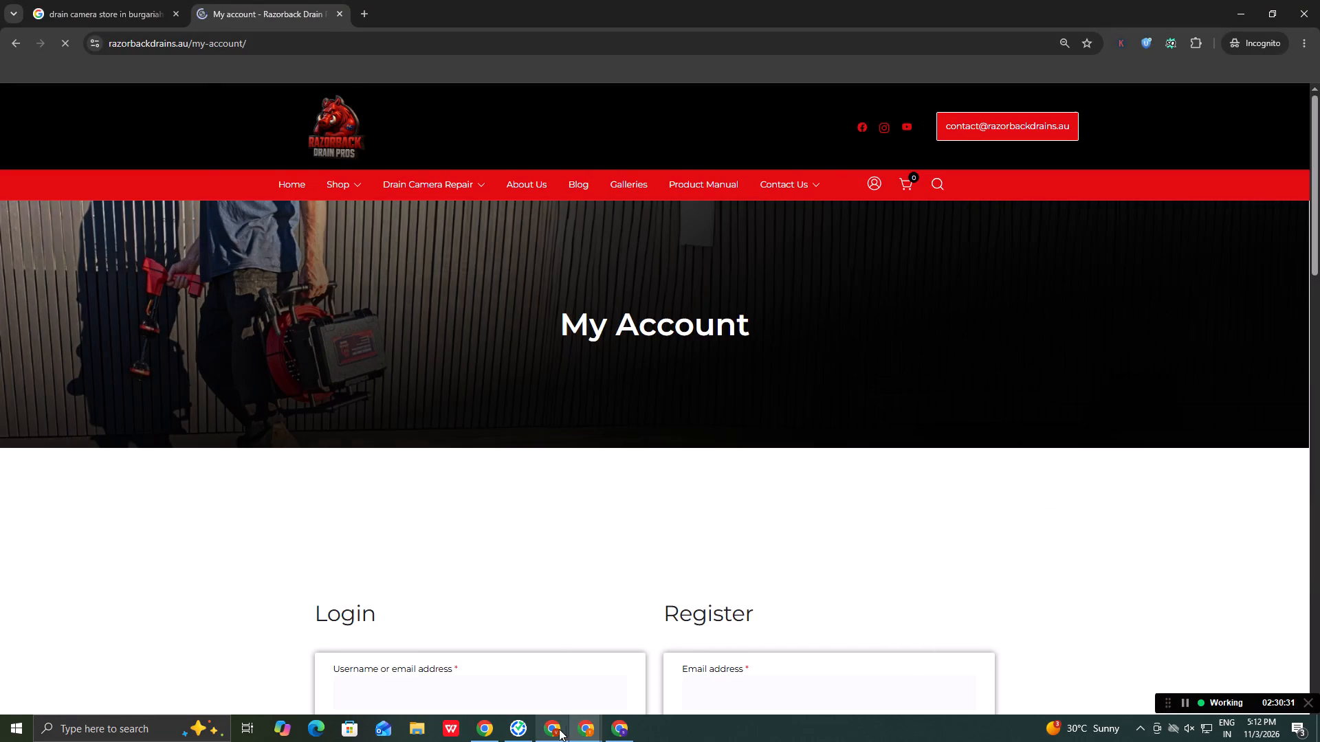
# Switch to the Google Ads window and expand the Contact goal in the conversion goals summary to check its conversion actions.
pyautogui.click(620, 723)
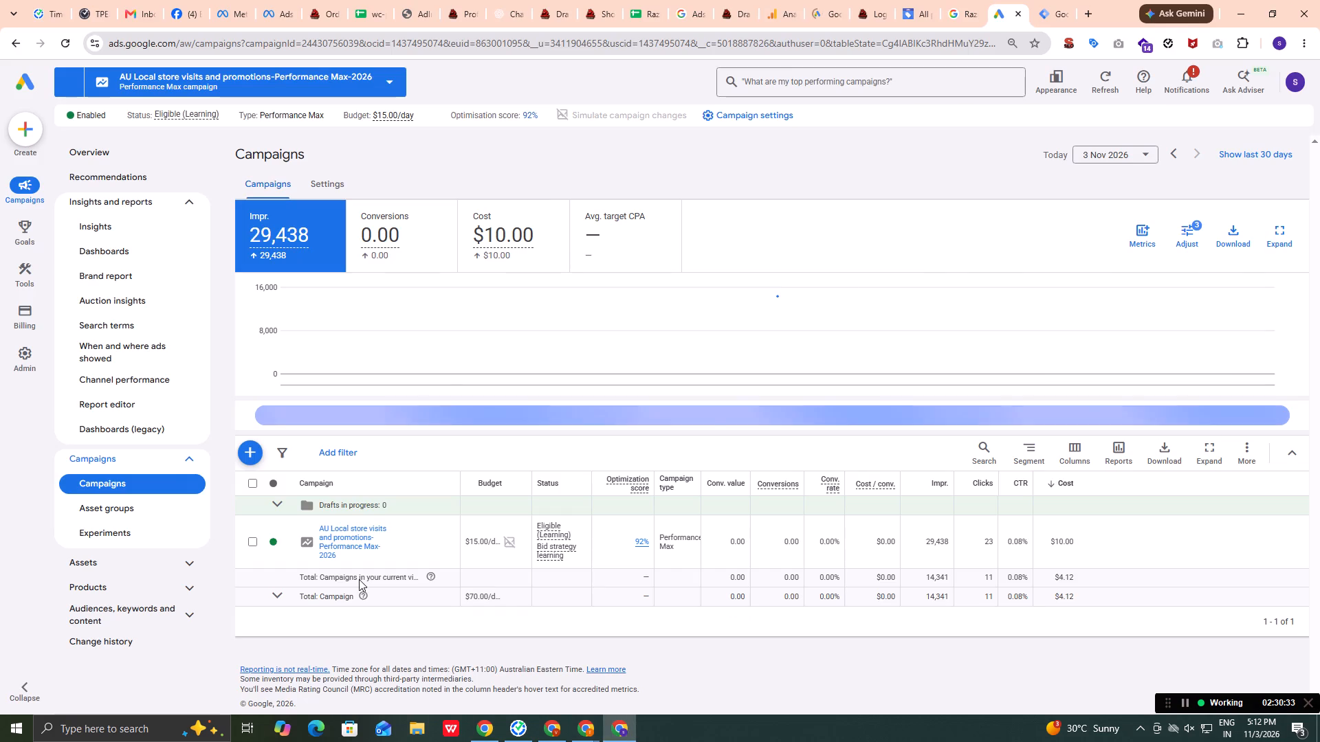
pyautogui.click(964, 0)
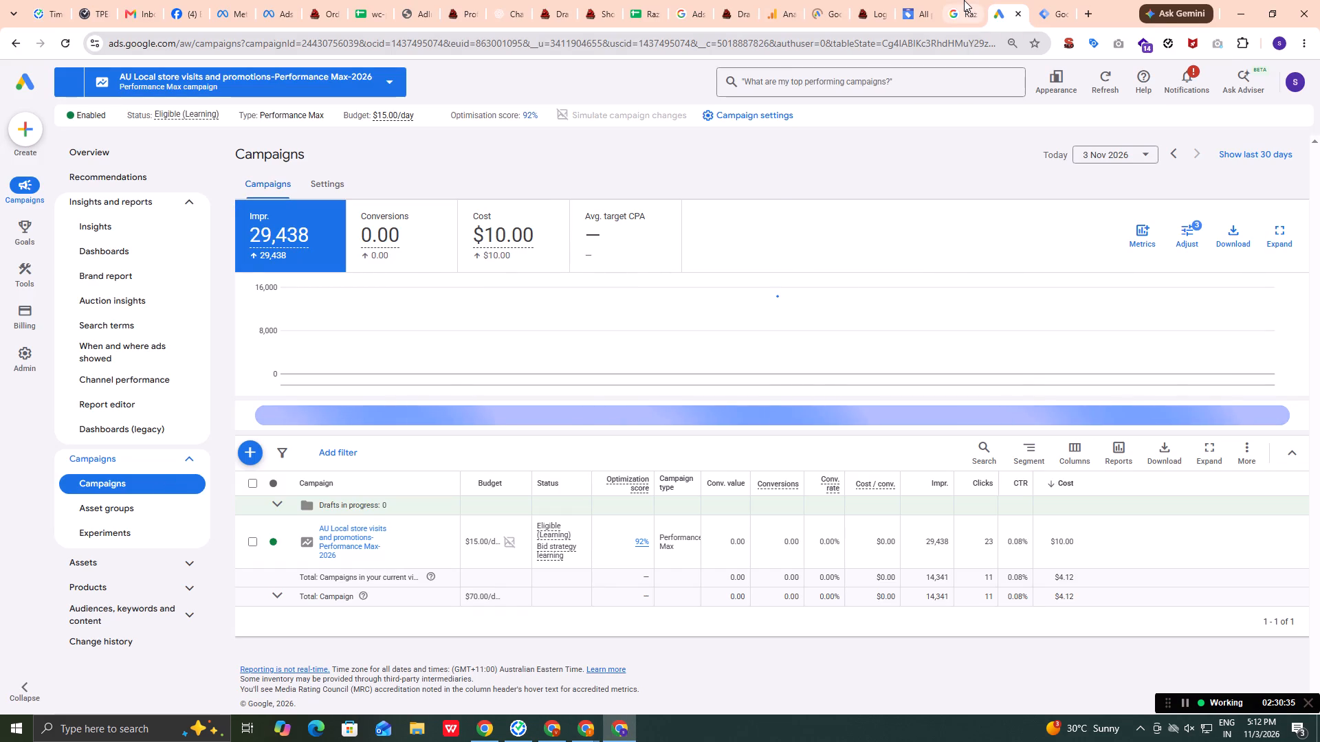
pyautogui.click(997, 0)
pyautogui.click(817, 1)
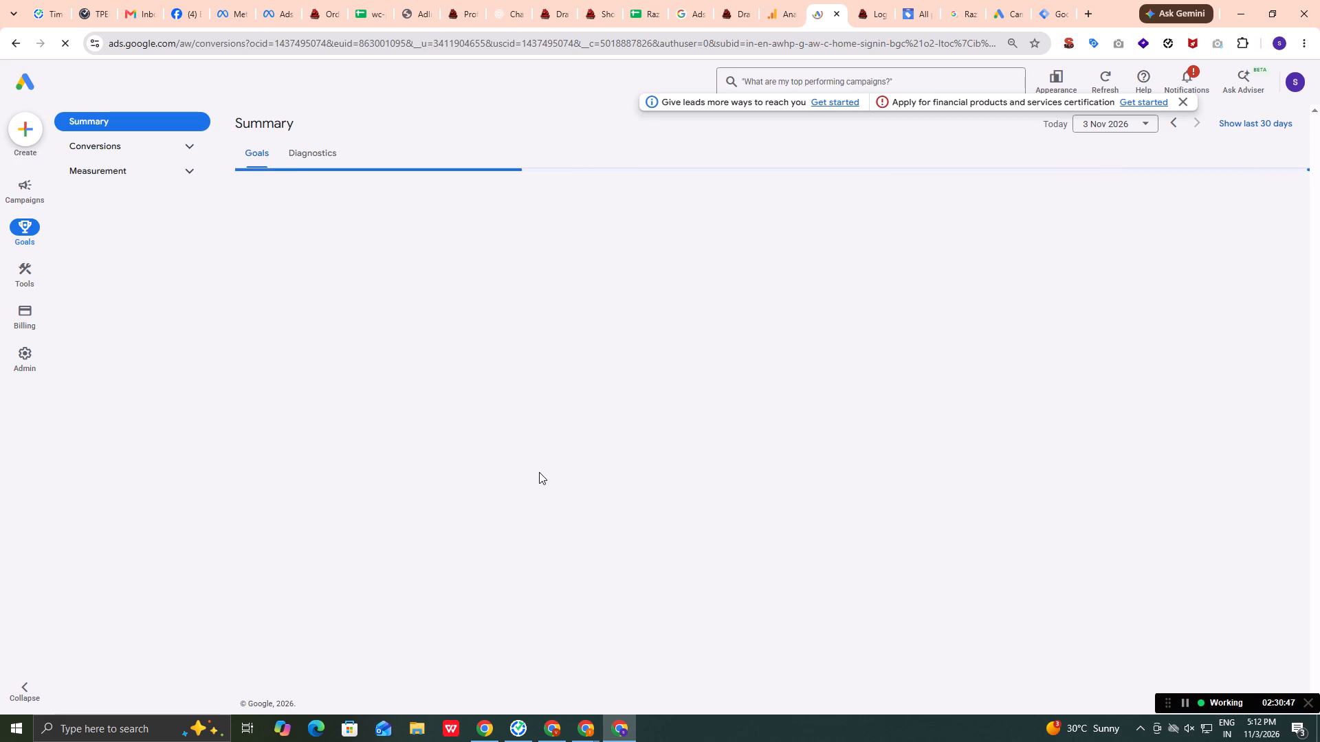
pyautogui.scroll(-4, 539, 472)
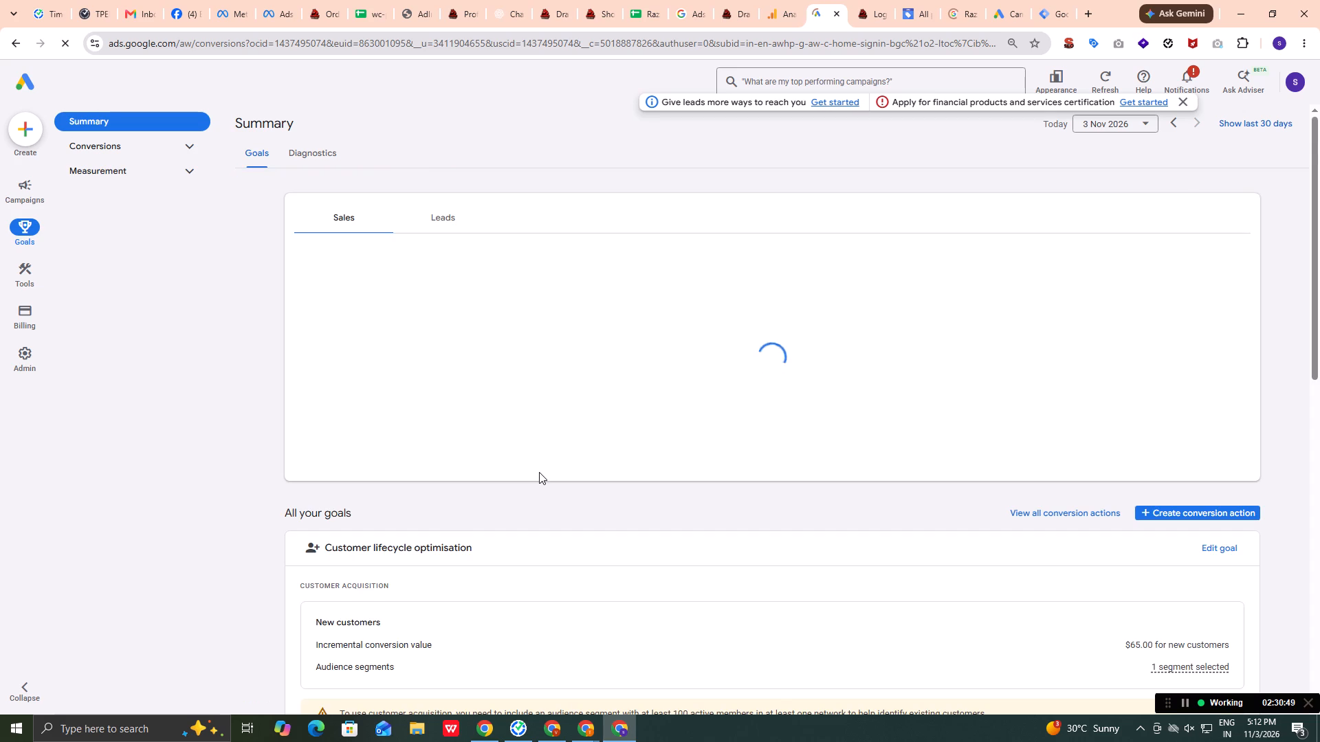
pyautogui.scroll(-15, 539, 472)
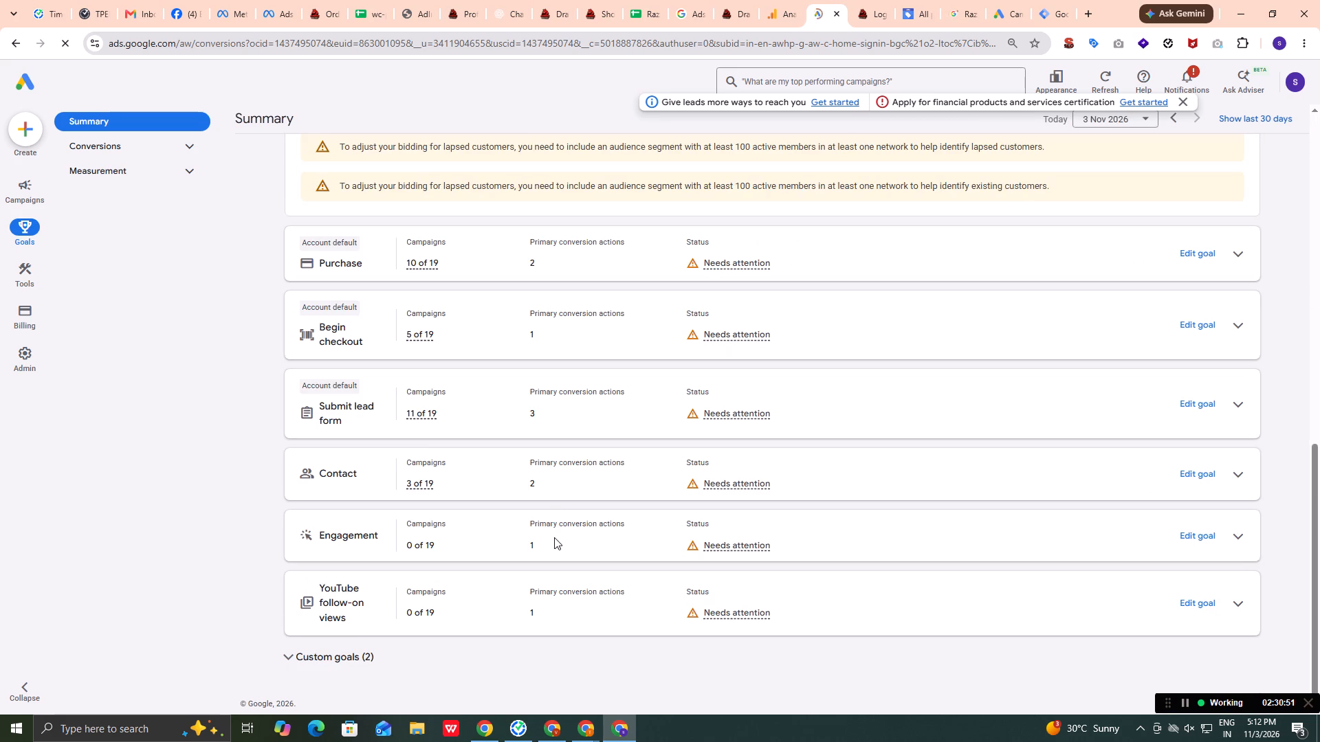
pyautogui.click(1234, 473)
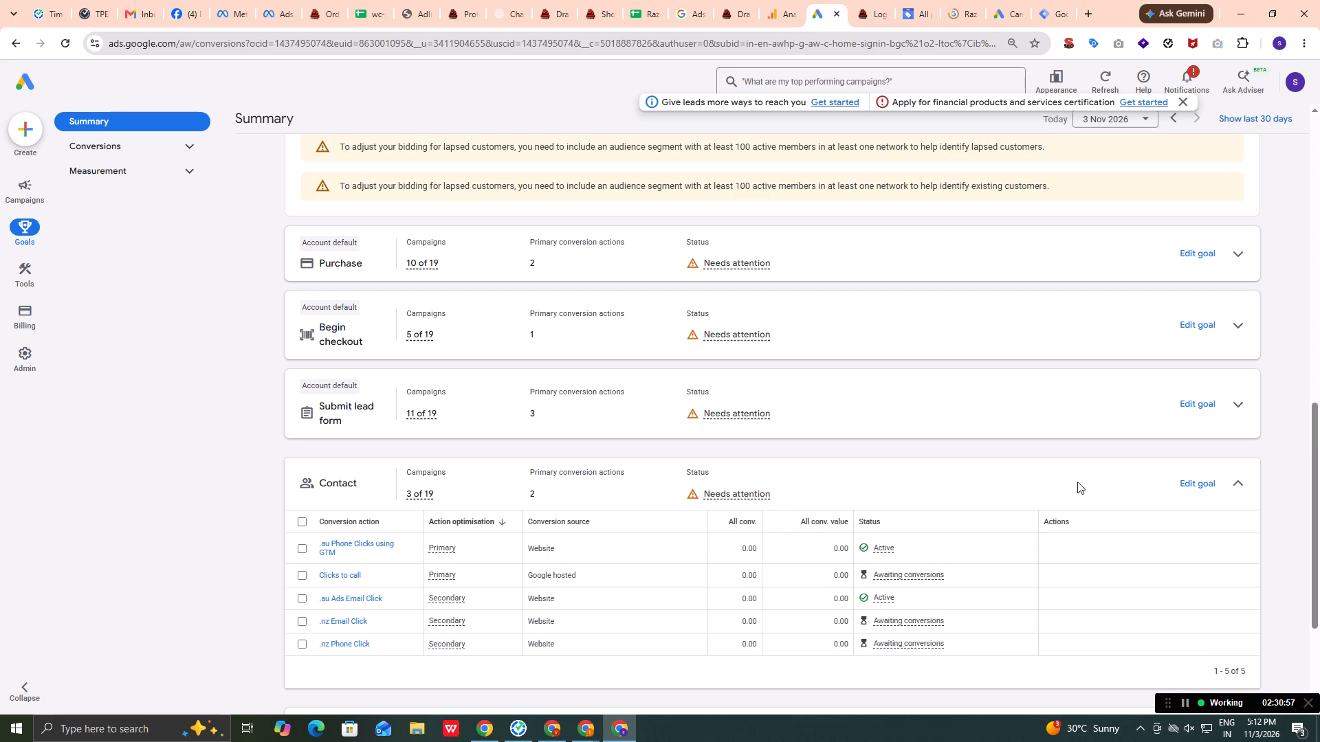
# Return to Razorback's My Account page in the incognito window, look over it and open the site's home page.
pyautogui.click(627, 730)
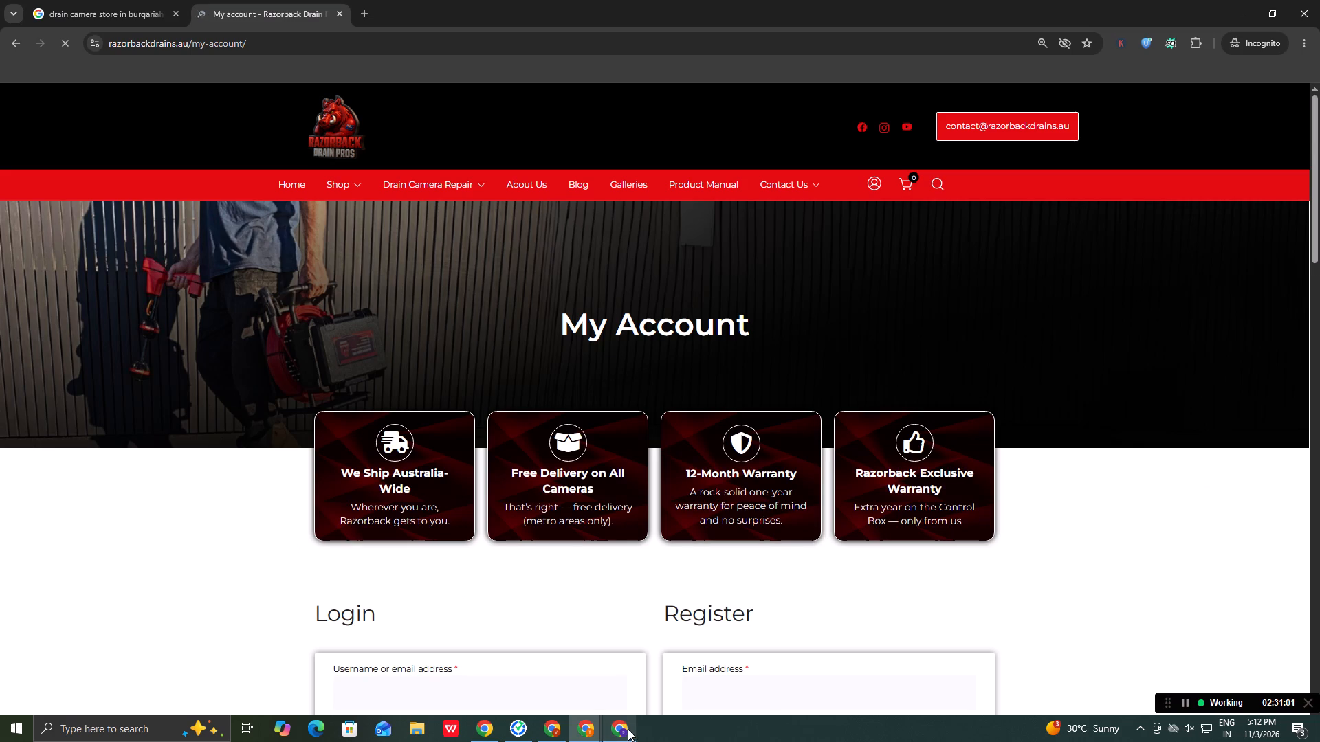
pyautogui.scroll(-7, 582, 581)
pyautogui.scroll(2, 582, 581)
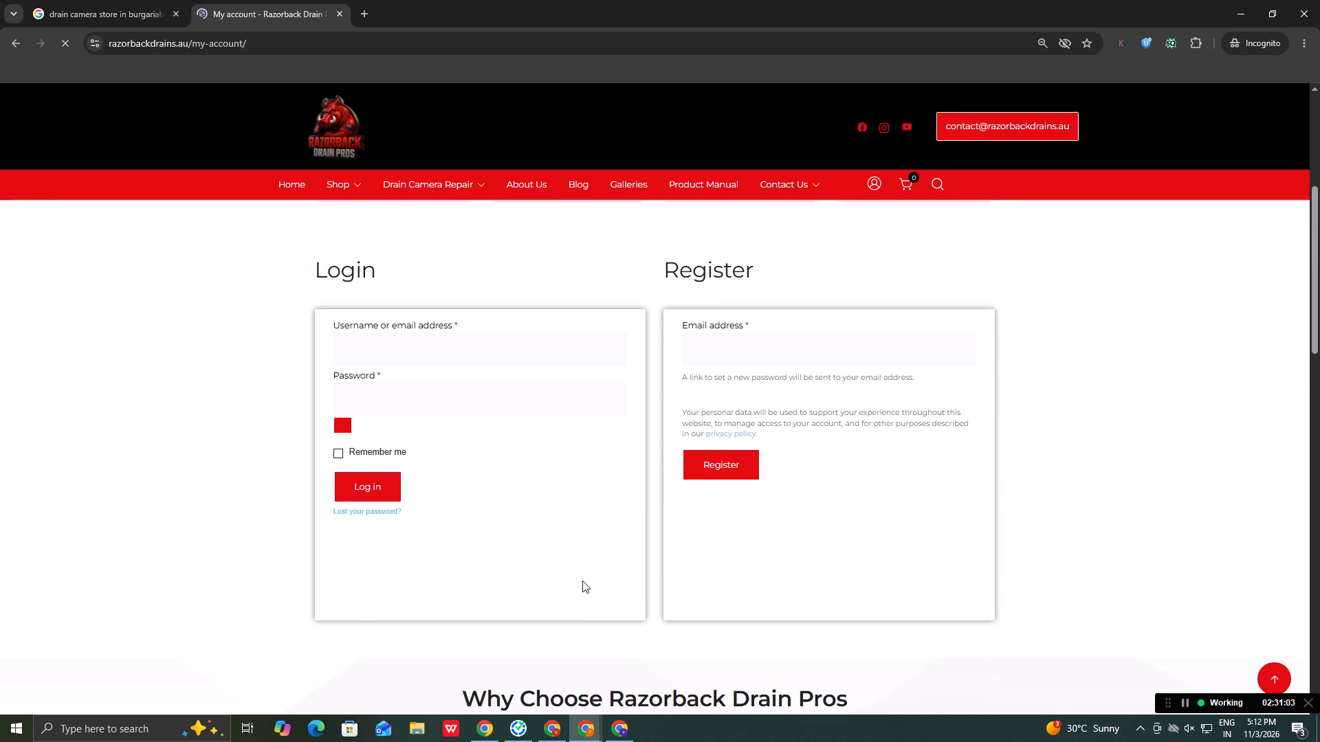
pyautogui.scroll(6, 582, 581)
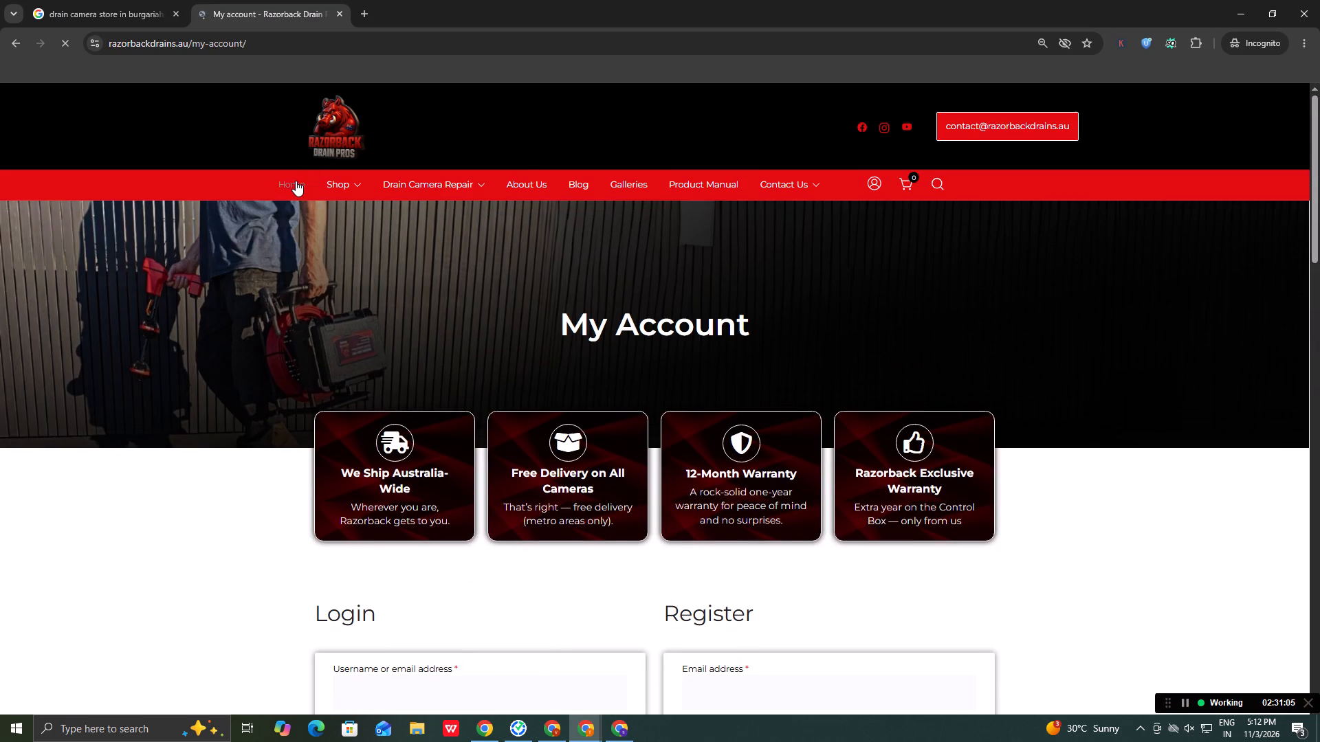
pyautogui.click(296, 181)
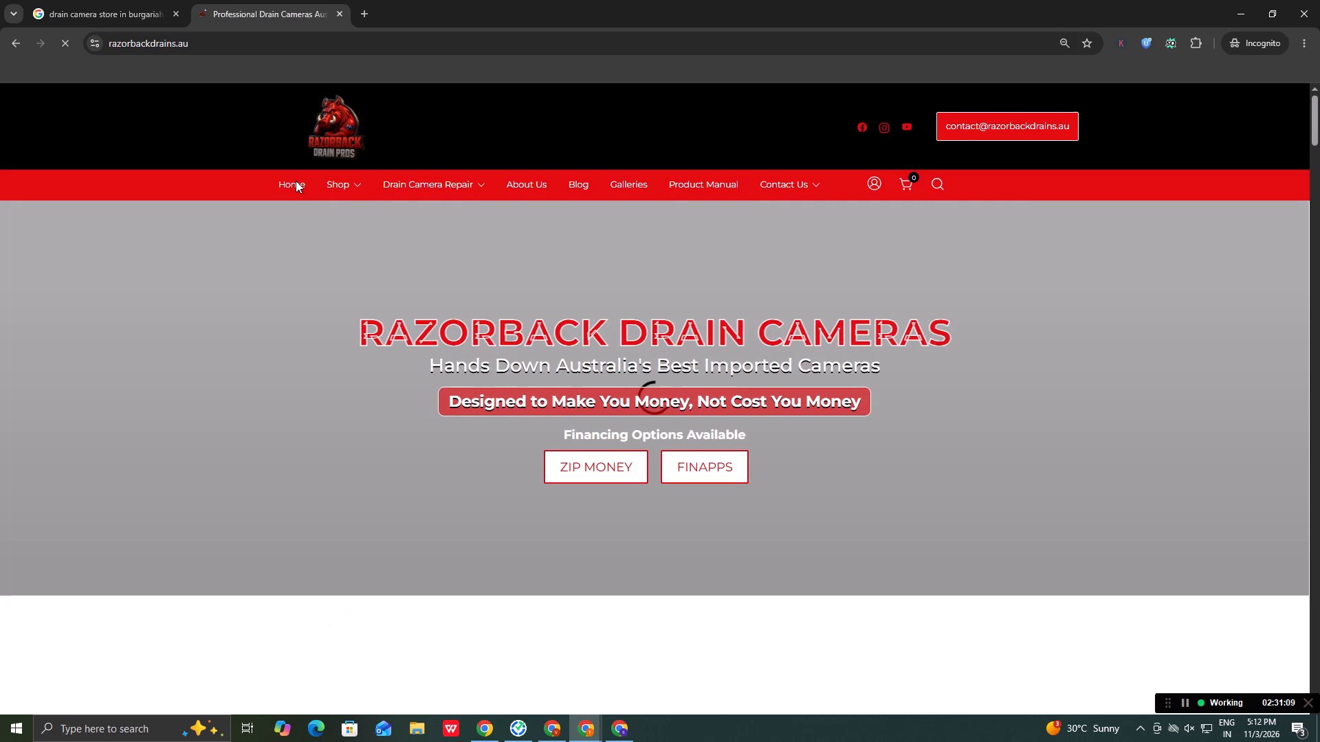
# Activate the phone number link in the home page footer and allow it to open in Phone Link.
pyautogui.scroll(-1, 573, 427)
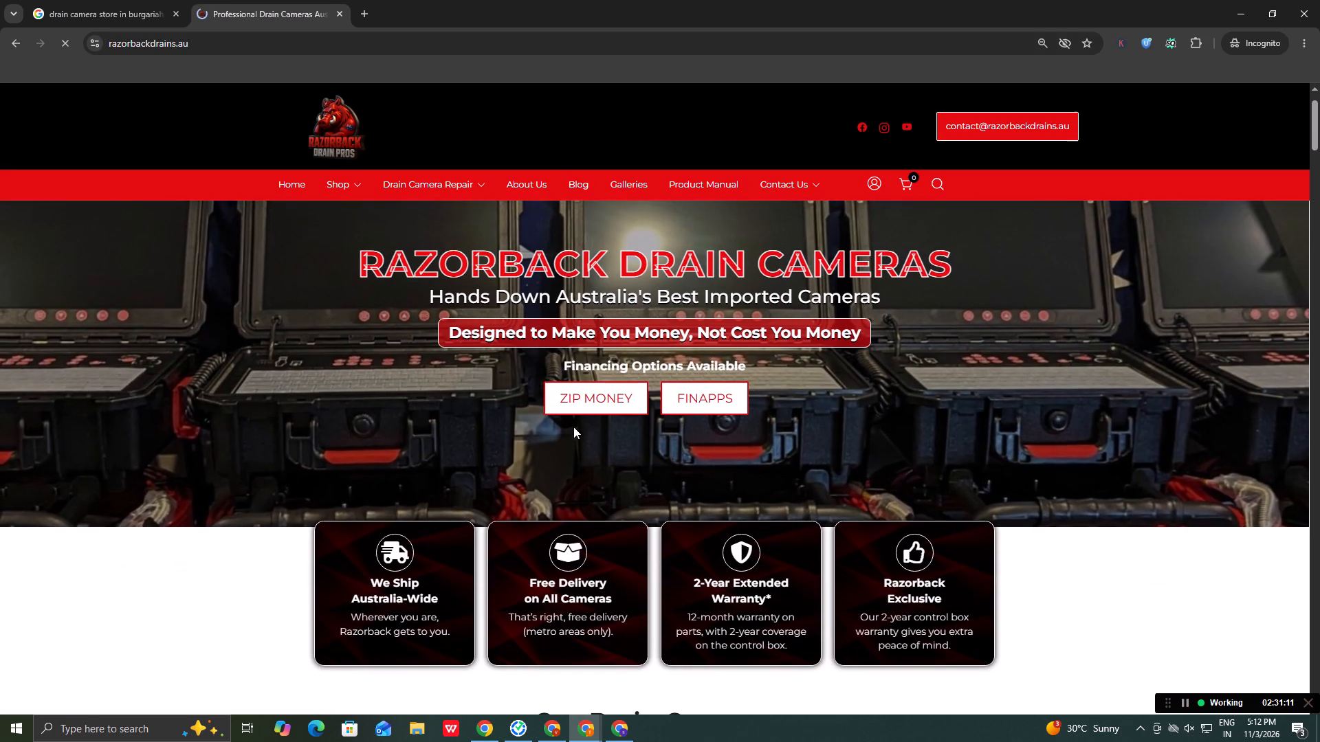
pyautogui.scroll(-6, 573, 427)
pyautogui.scroll(1, 573, 427)
pyautogui.scroll(-5, 573, 427)
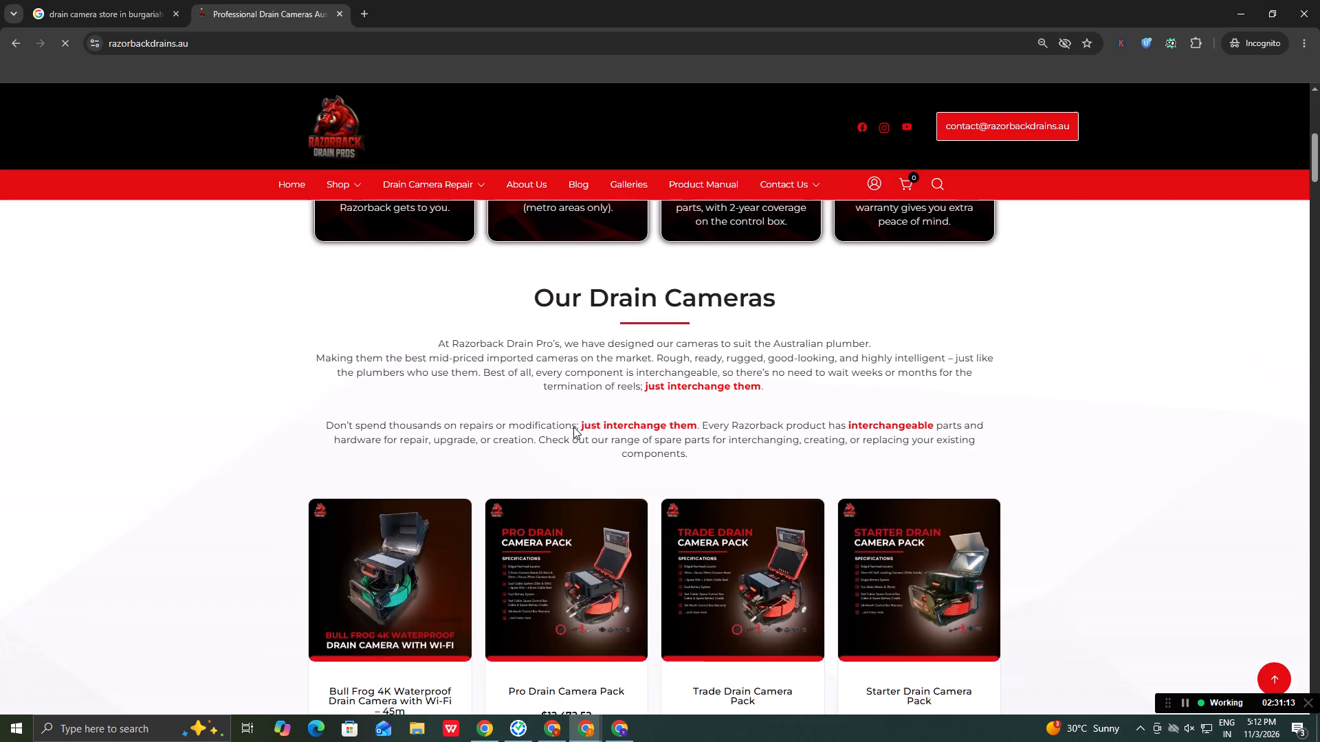
pyautogui.scroll(-2, 573, 427)
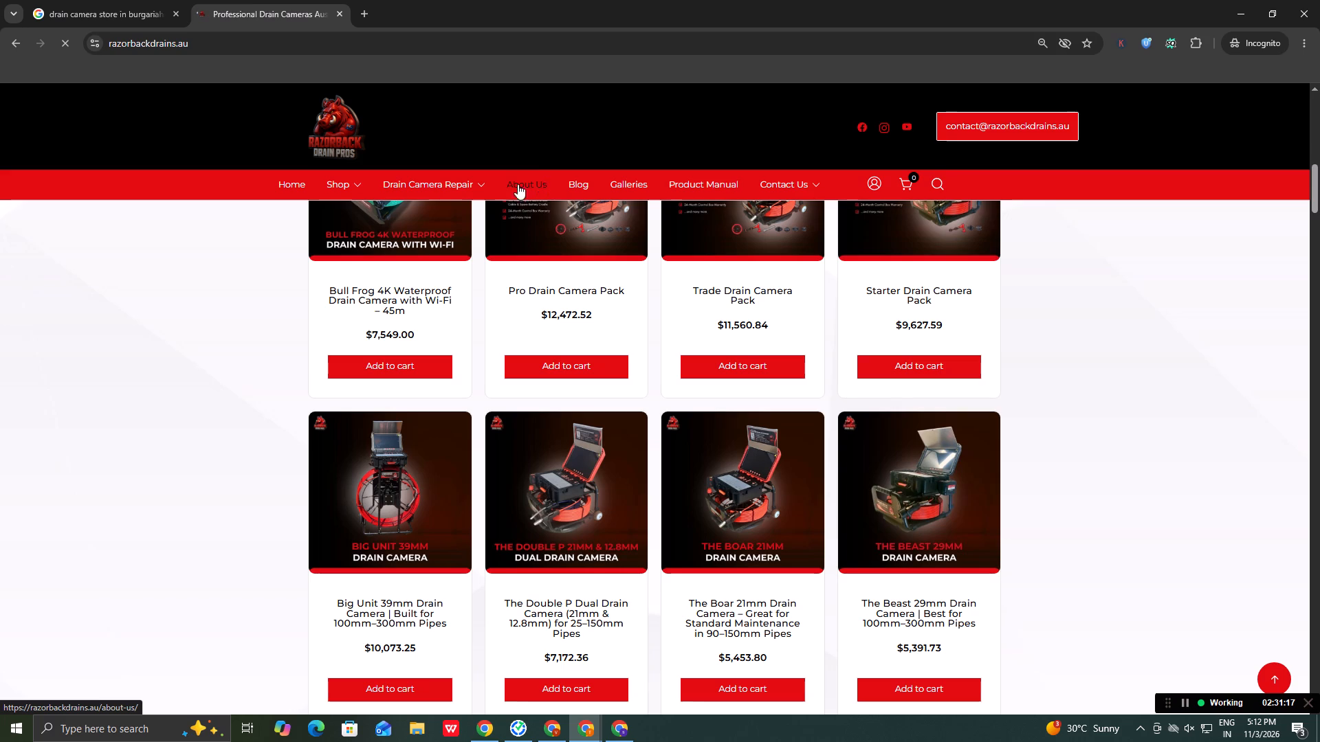
pyautogui.scroll(-2, 659, 533)
pyautogui.scroll(1, 659, 533)
pyautogui.scroll(-2, 659, 533)
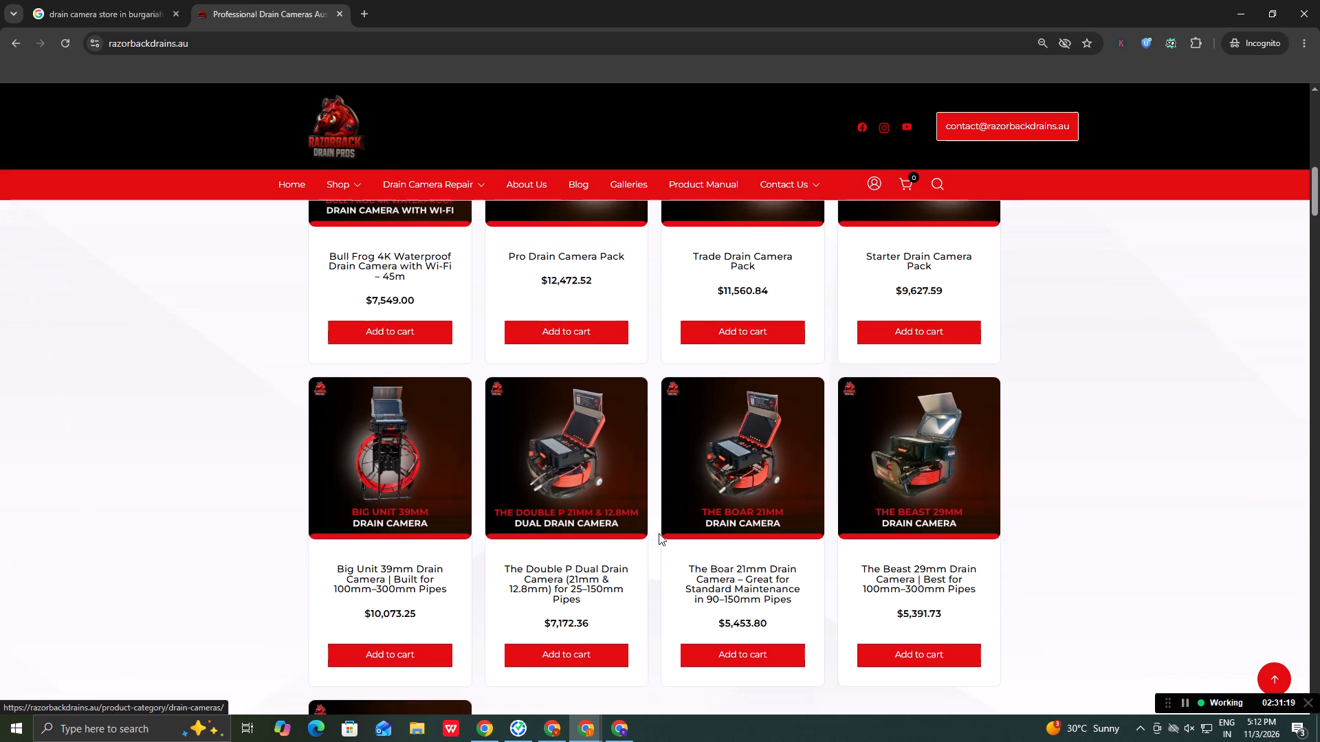
pyautogui.scroll(-20, 659, 533)
pyautogui.scroll(-4, 659, 533)
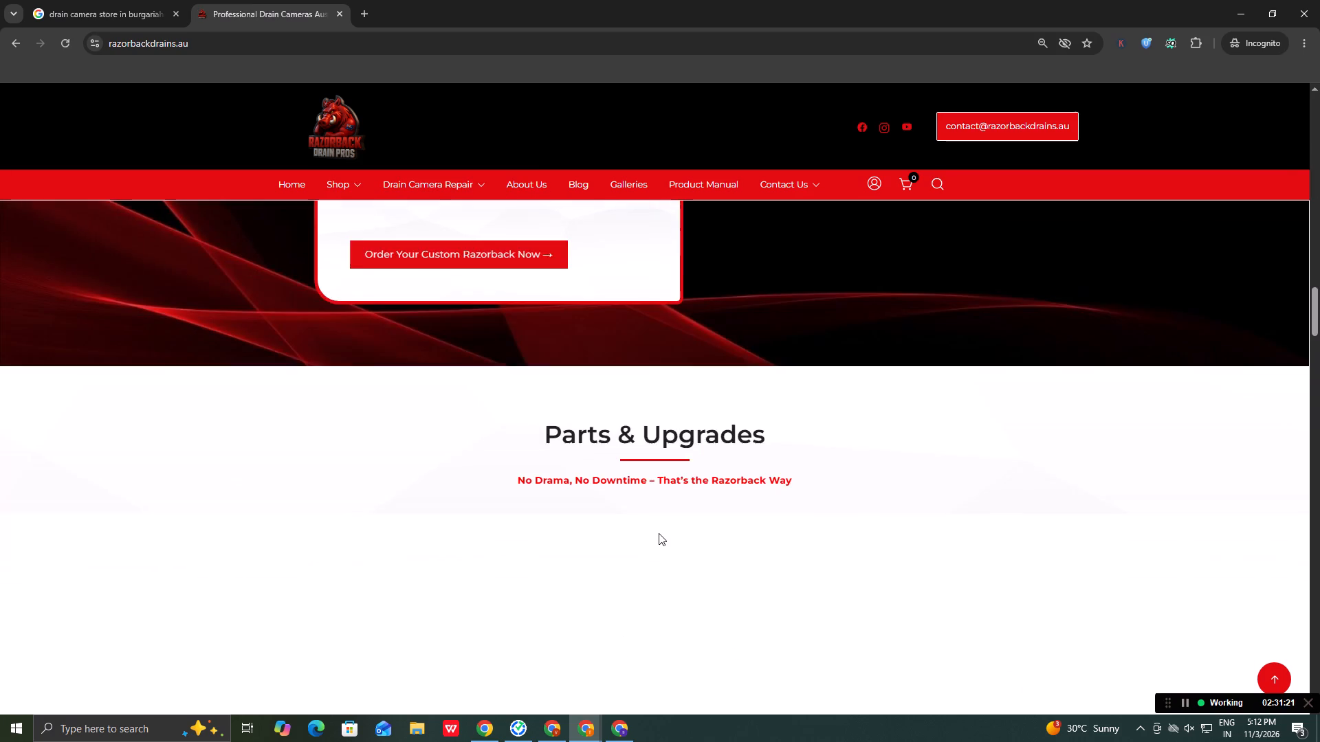
pyautogui.scroll(-15, 659, 533)
pyautogui.scroll(1, 659, 533)
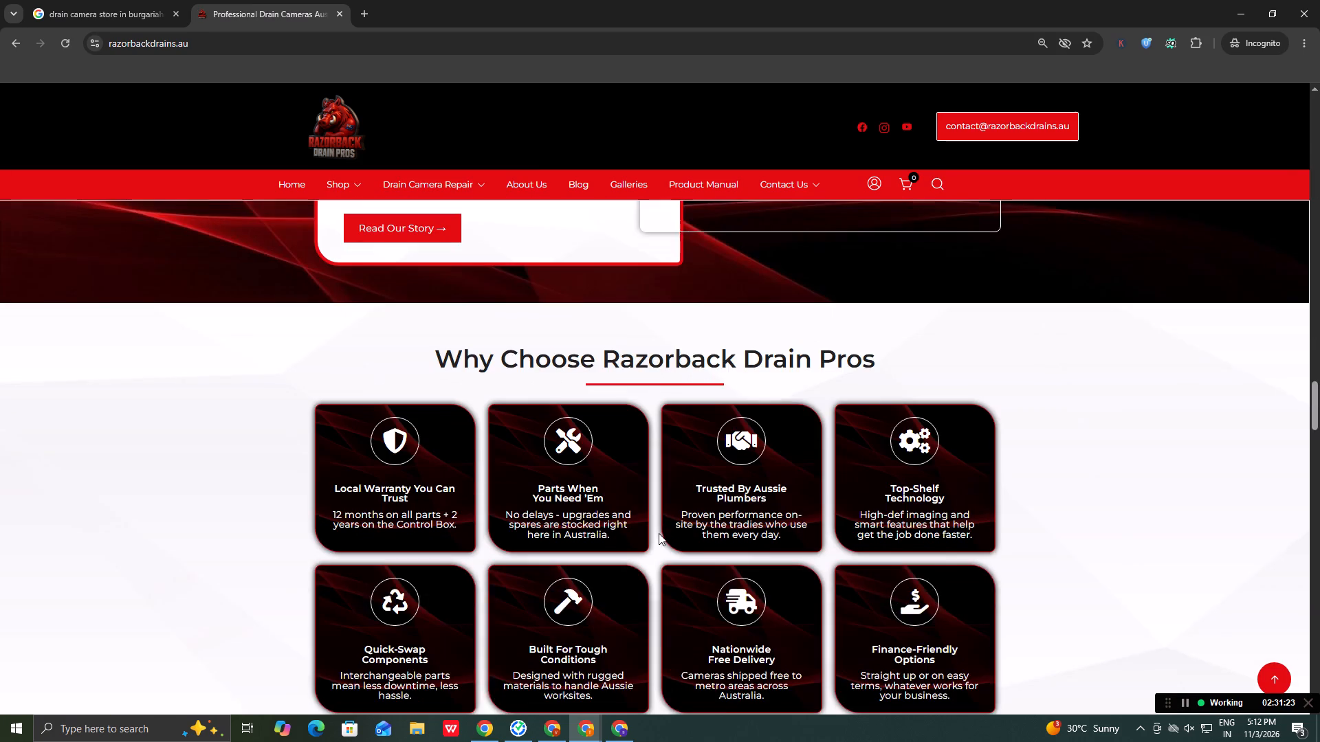
pyautogui.scroll(1, 659, 533)
pyautogui.scroll(-13, 659, 533)
pyautogui.scroll(-3, 490, 581)
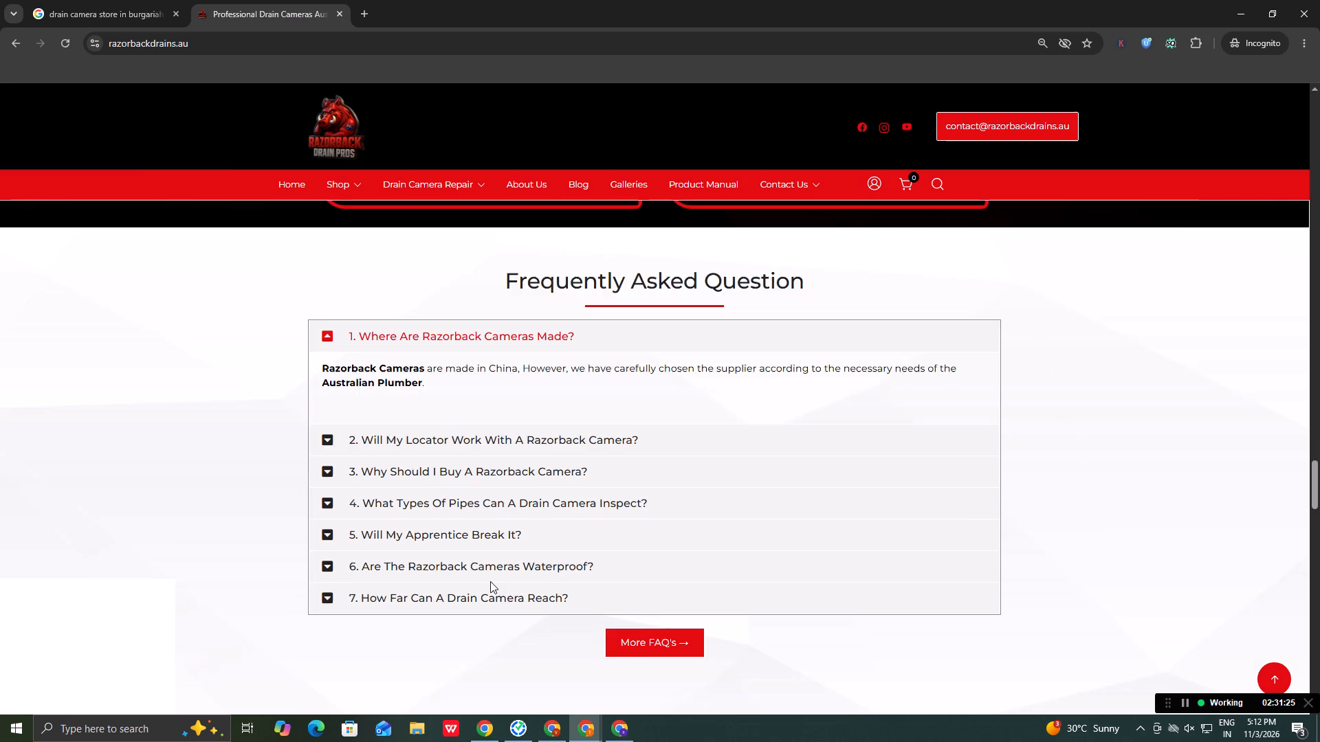
pyautogui.scroll(1, 490, 581)
pyautogui.scroll(-4, 490, 581)
pyautogui.scroll(1, 490, 581)
pyautogui.scroll(-19, 490, 581)
pyautogui.scroll(1, 490, 581)
pyautogui.scroll(-2, 490, 581)
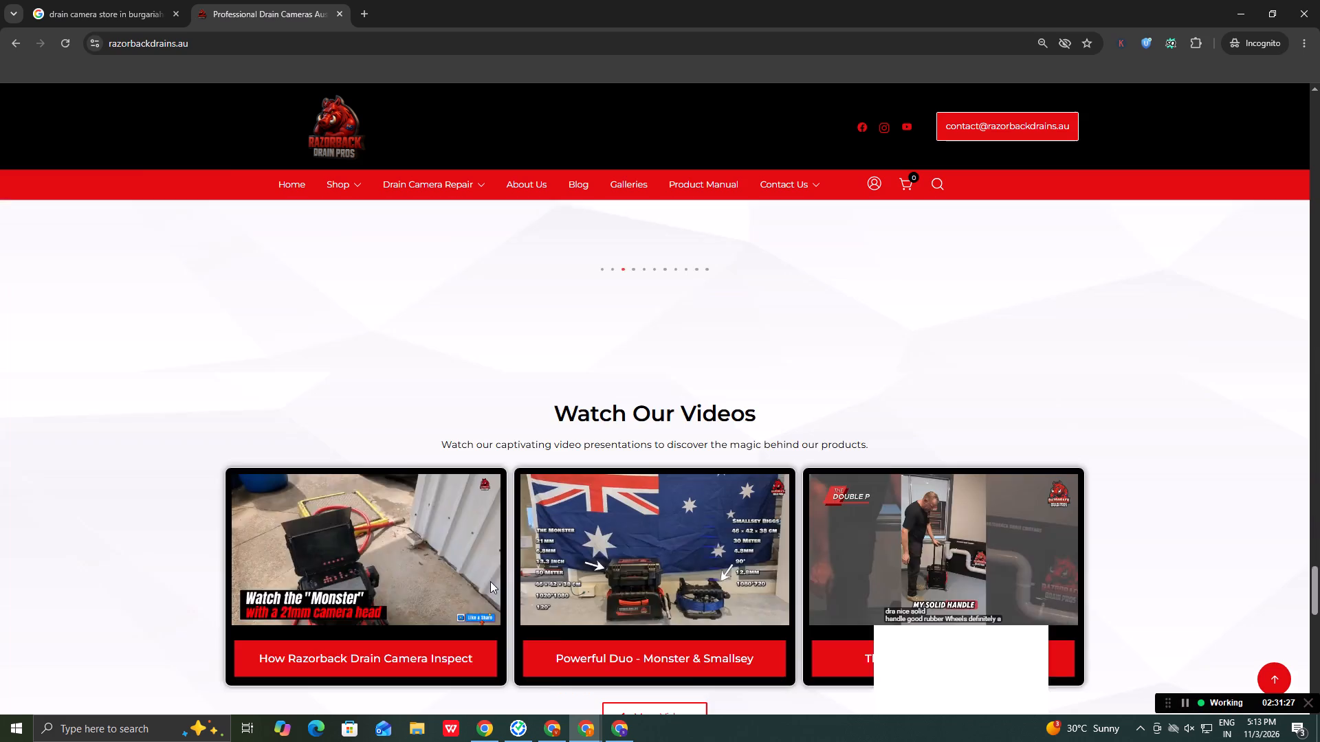
pyautogui.scroll(-11, 490, 581)
pyautogui.scroll(1, 490, 581)
pyautogui.scroll(-6, 490, 581)
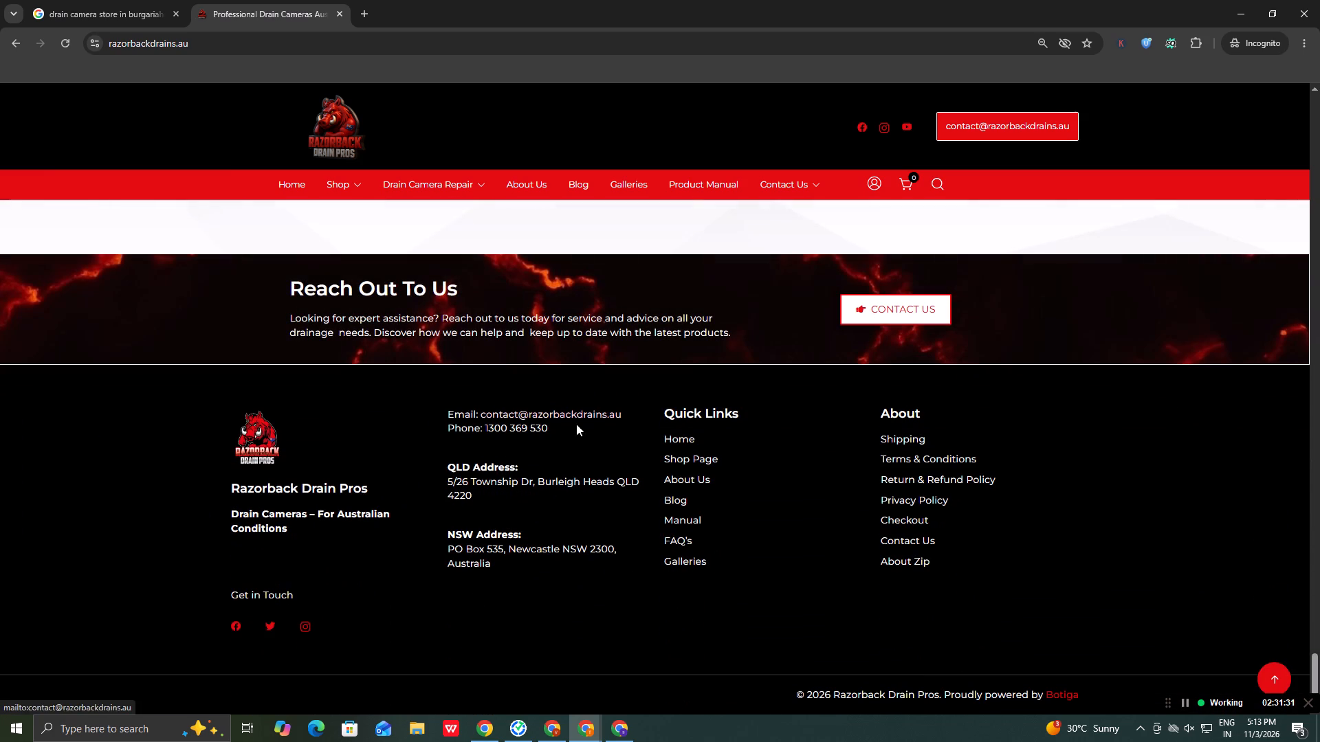
pyautogui.click(536, 425)
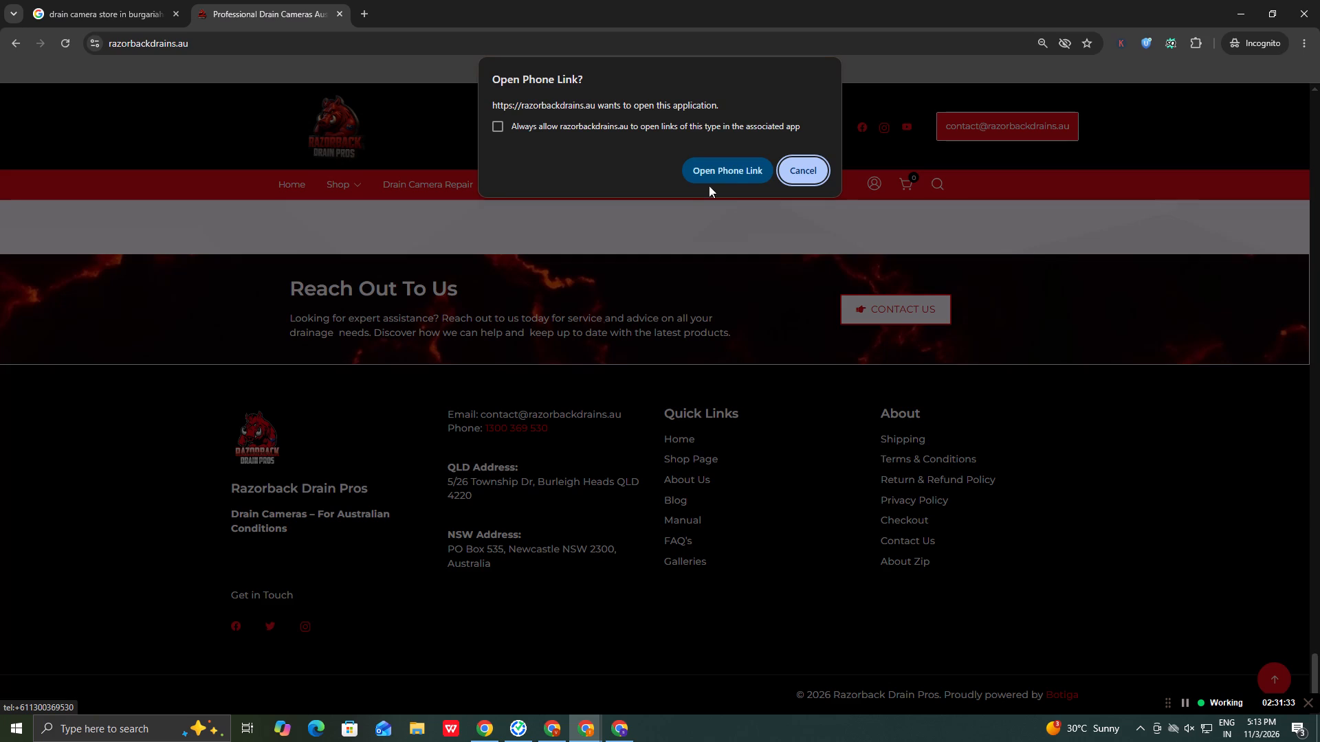
pyautogui.click(720, 166)
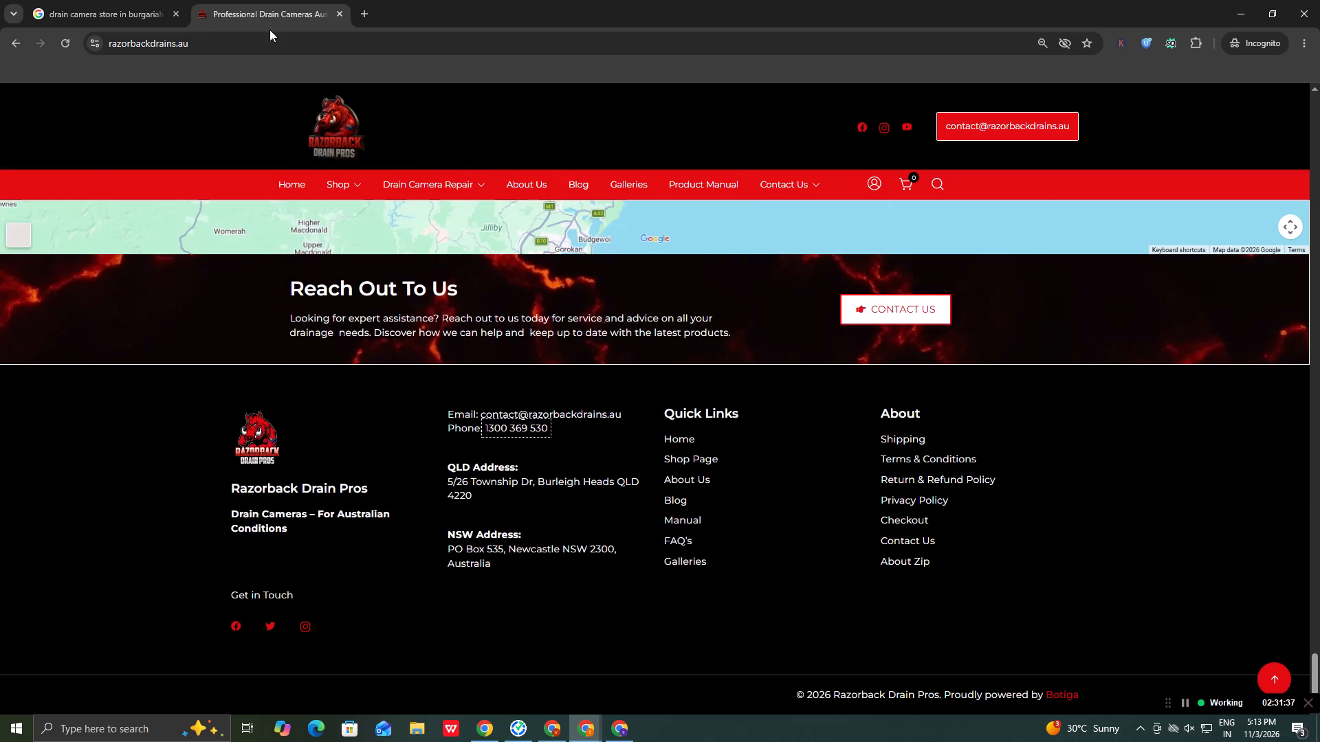
# Go back to the Google local results for "drain camera store in burgariaheads".
pyautogui.click(129, 5)
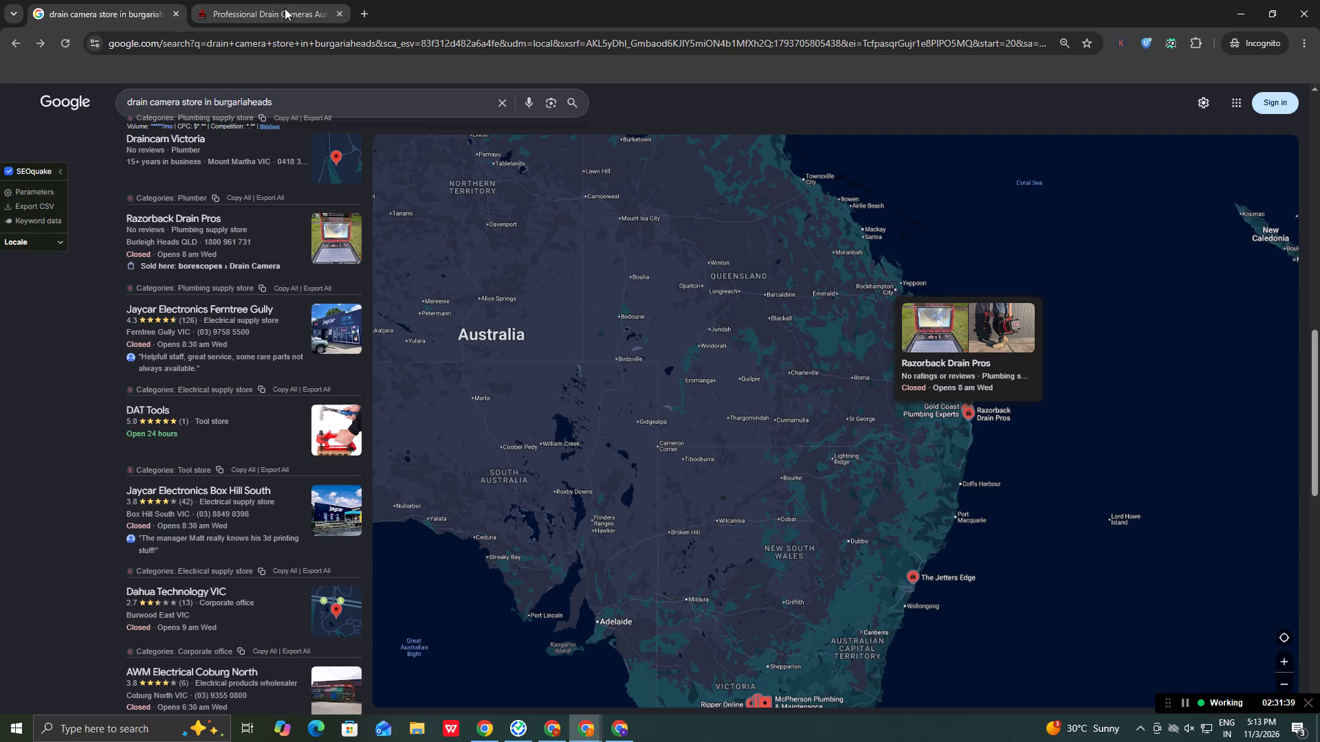